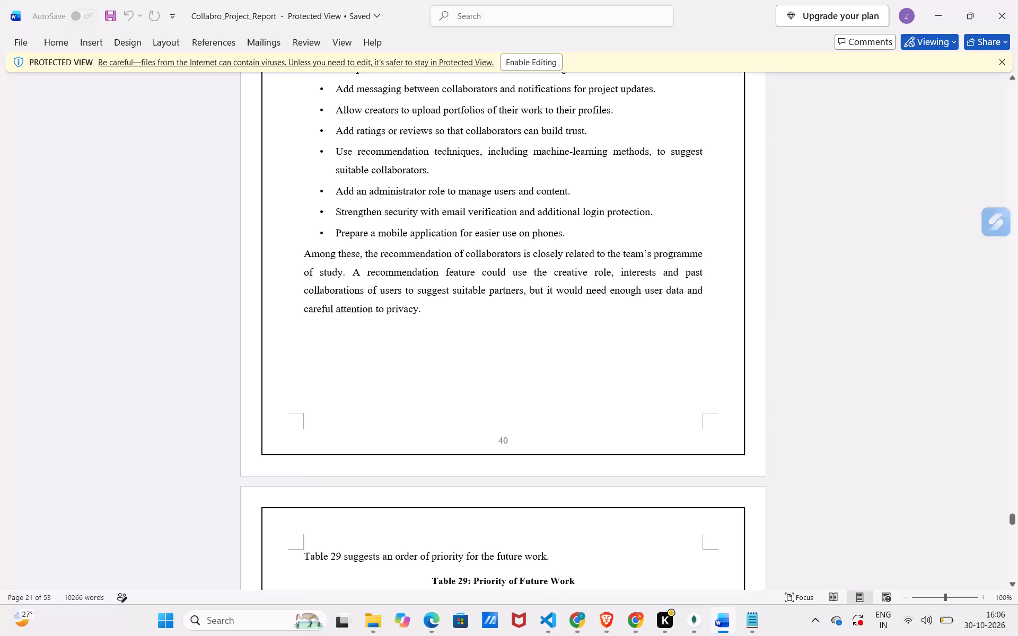
# Save the protected project report by enabling saving, taking it out of Protected View.
pyautogui.click(25, 39)
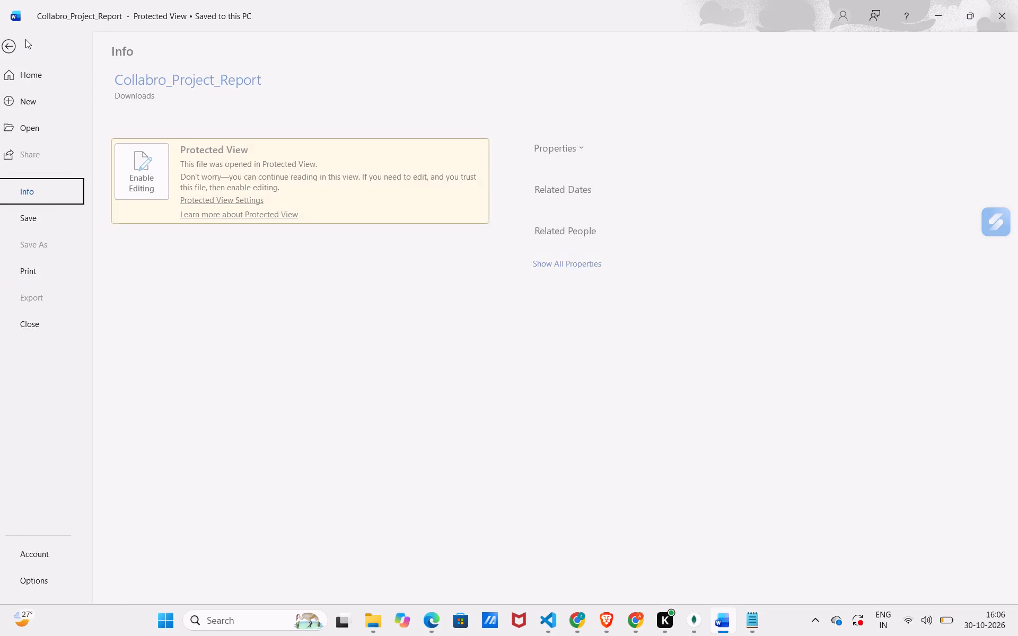
pyautogui.click(47, 217)
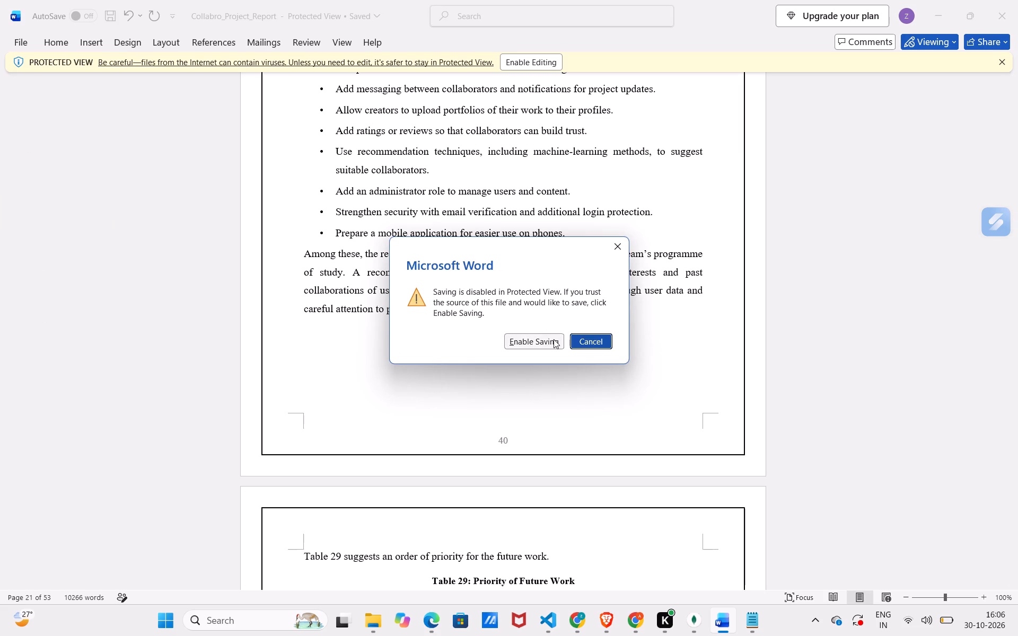
pyautogui.click(550, 338)
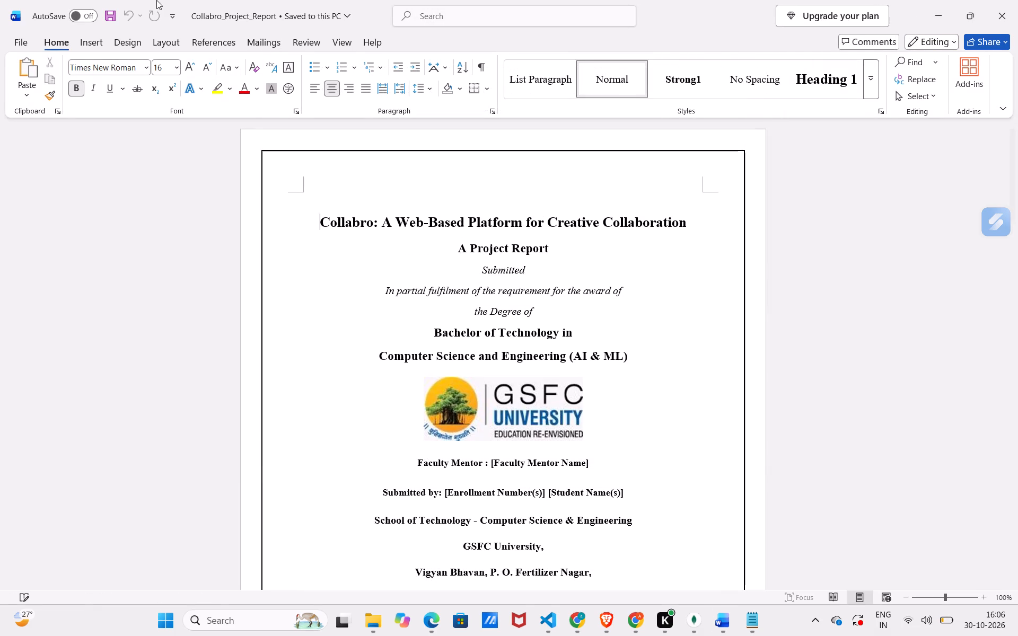
# Examine the report's cover page and Declaration page for placeholder details that need filling in.
pyautogui.scroll(-4, 278, 159)
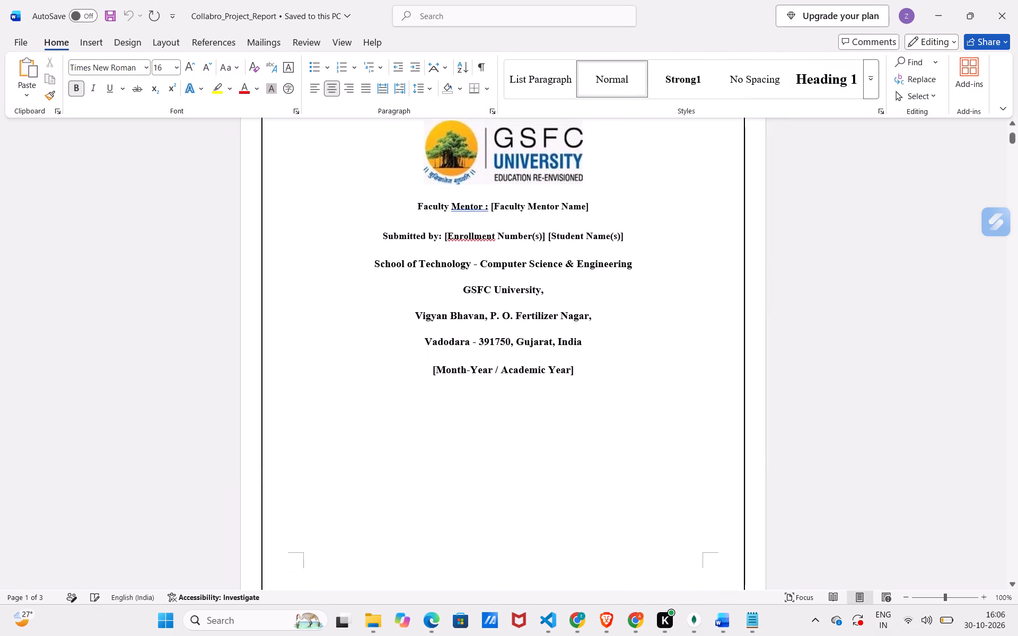
pyautogui.scroll(-1, 278, 159)
pyautogui.hscroll(1, 278, 159)
pyautogui.scroll(1, 278, 159)
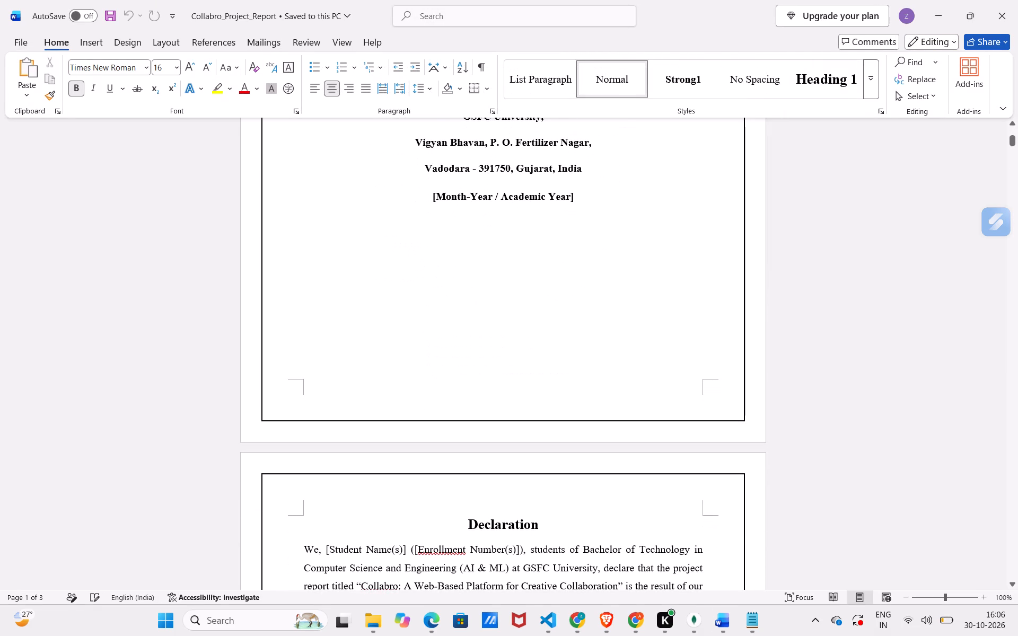
pyautogui.scroll(3, 278, 159)
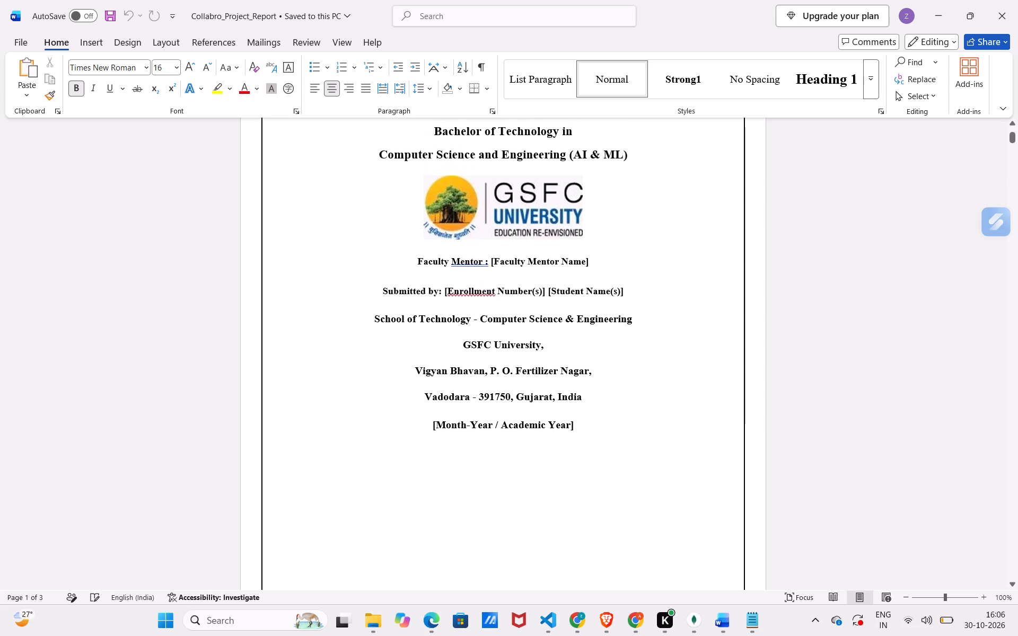
pyautogui.scroll(1, 472, 254)
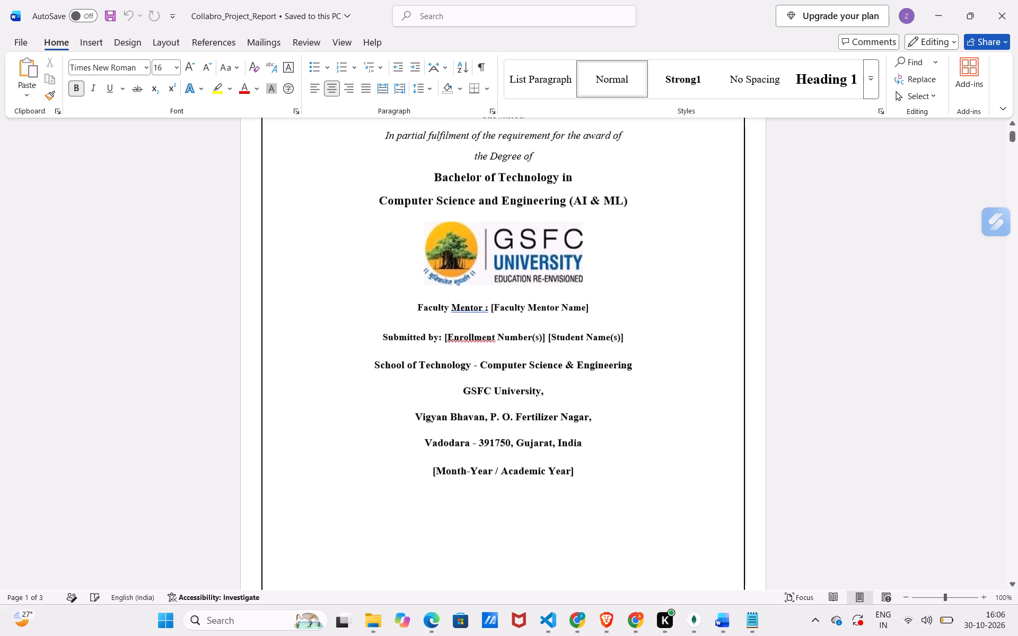
pyautogui.scroll(1, 472, 254)
pyautogui.scroll(-5, 472, 254)
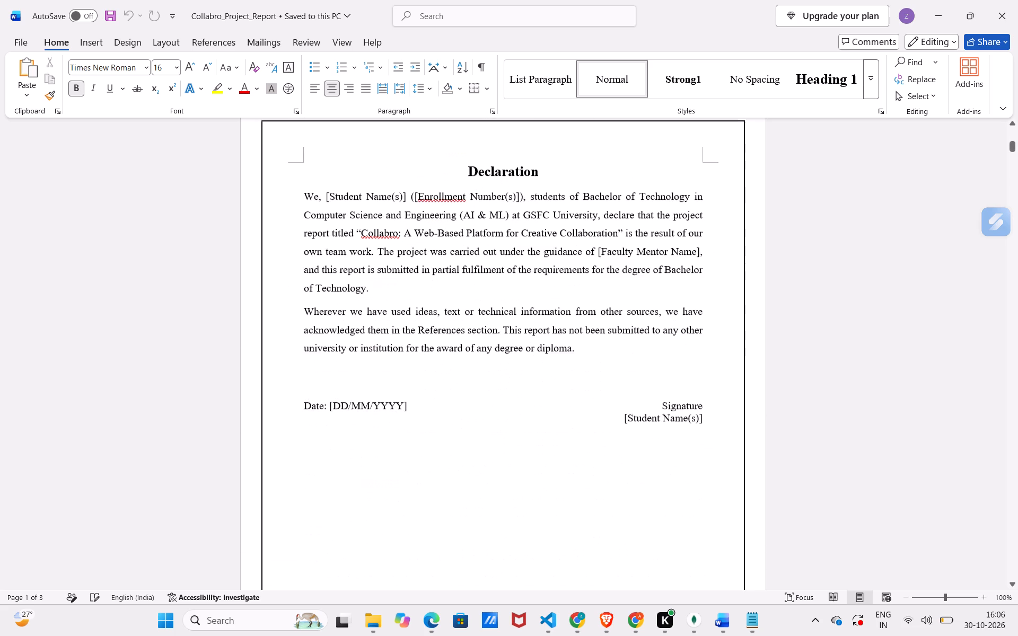
pyautogui.scroll(10, 472, 254)
pyautogui.scroll(20, 472, 254)
pyautogui.scroll(3, 472, 254)
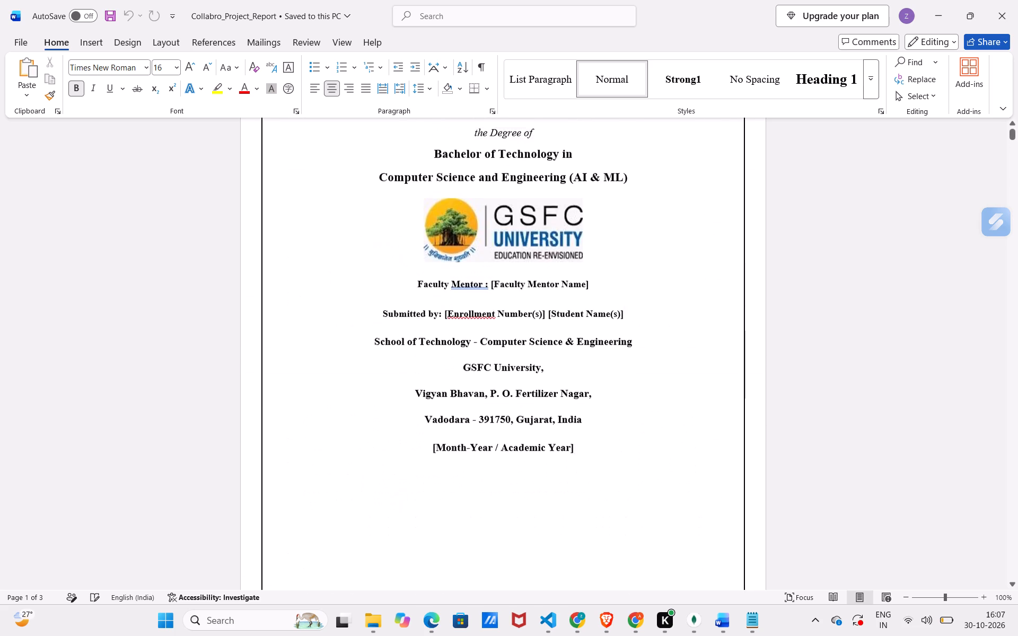
pyautogui.scroll(10, 472, 254)
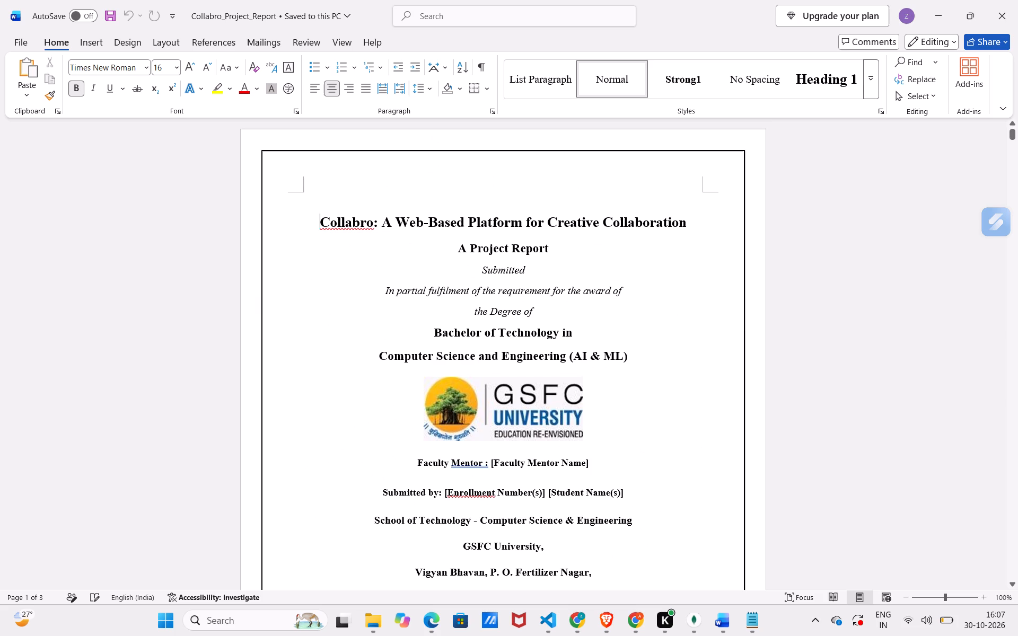
# Replace the bracketed Enrollment Number(s) placeholder in the cover page's Submitted by line with the student's enrollment number and a trailing space.
pyautogui.scroll(-1, 472, 254)
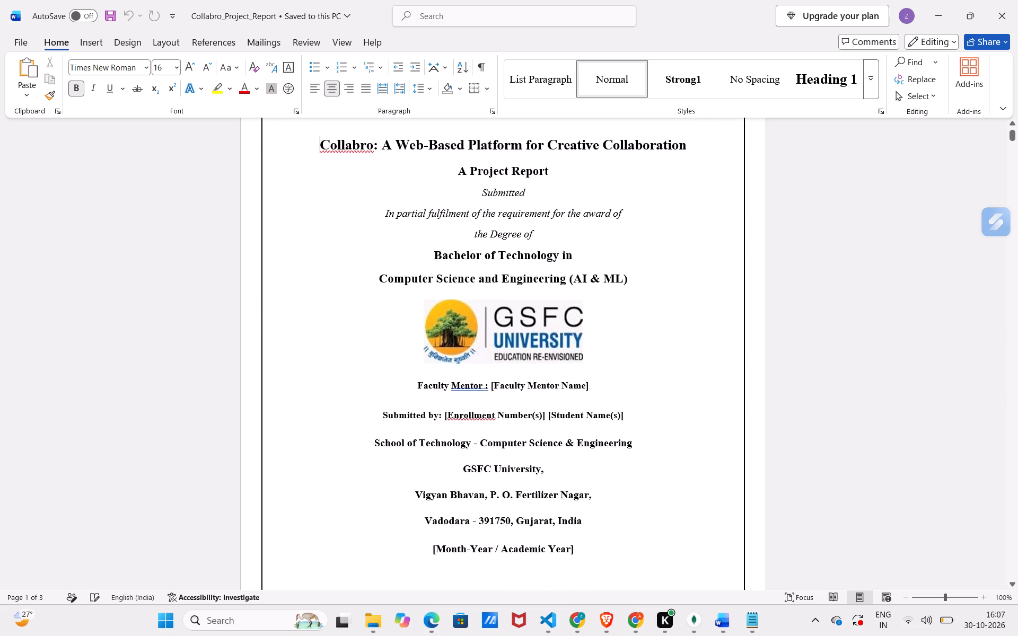
pyautogui.click(541, 415)
pyautogui.click(541, 415)
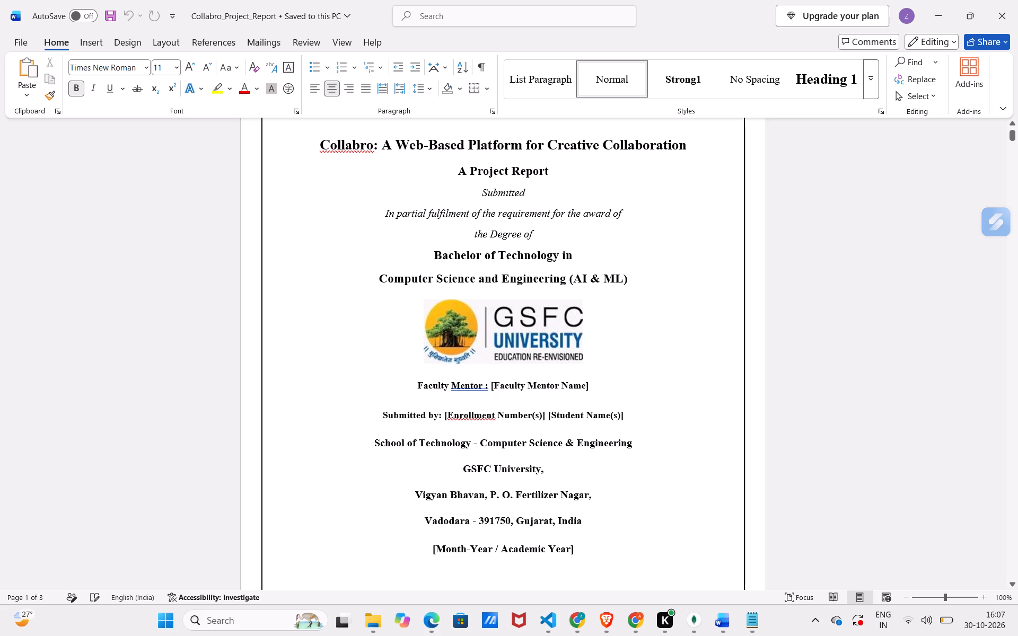
pyautogui.press('BackSpace')
pyautogui.press('BackSpace')
pyautogui.press('BackSpace')
pyautogui.press('BackSpace')
pyautogui.press('BackSpace')
pyautogui.press('BackSpace')
pyautogui.press('BackSpace')
pyautogui.press('BackSpace')
pyautogui.press('BackSpace')
pyautogui.press('BackSpace')
pyautogui.press('BackSpace')
pyautogui.press('BackSpace')
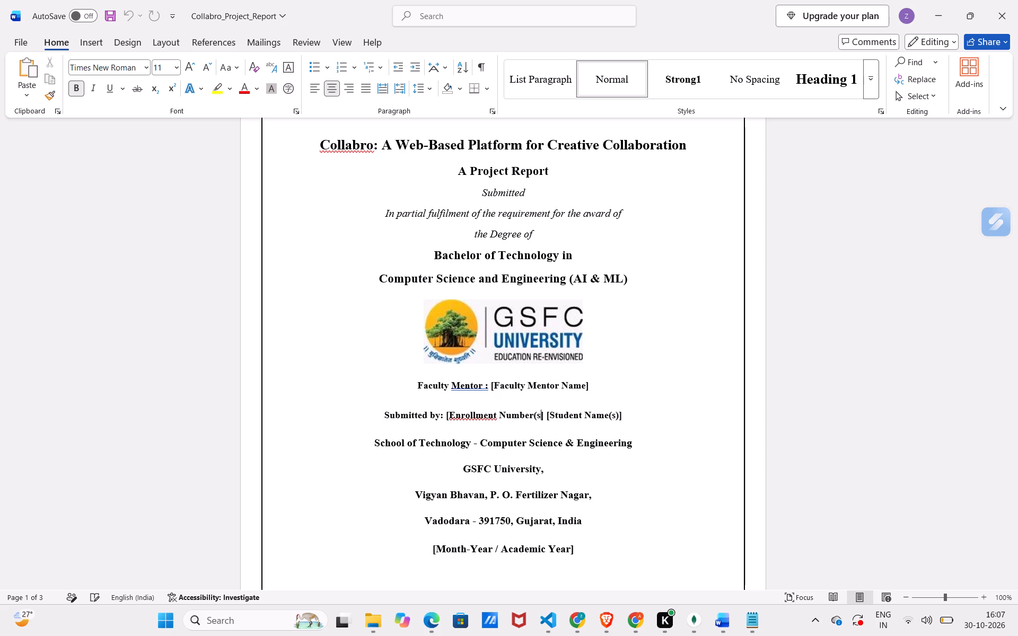
pyautogui.press('BackSpace')
pyautogui.press('BackSpace')
pyautogui.press('BackSpace')
pyautogui.press('BackSpace')
pyautogui.press('BackSpace')
pyautogui.press('BackSpace')
pyautogui.press('BackSpace')
pyautogui.press('BackSpace')
pyautogui.press('BackSpace')
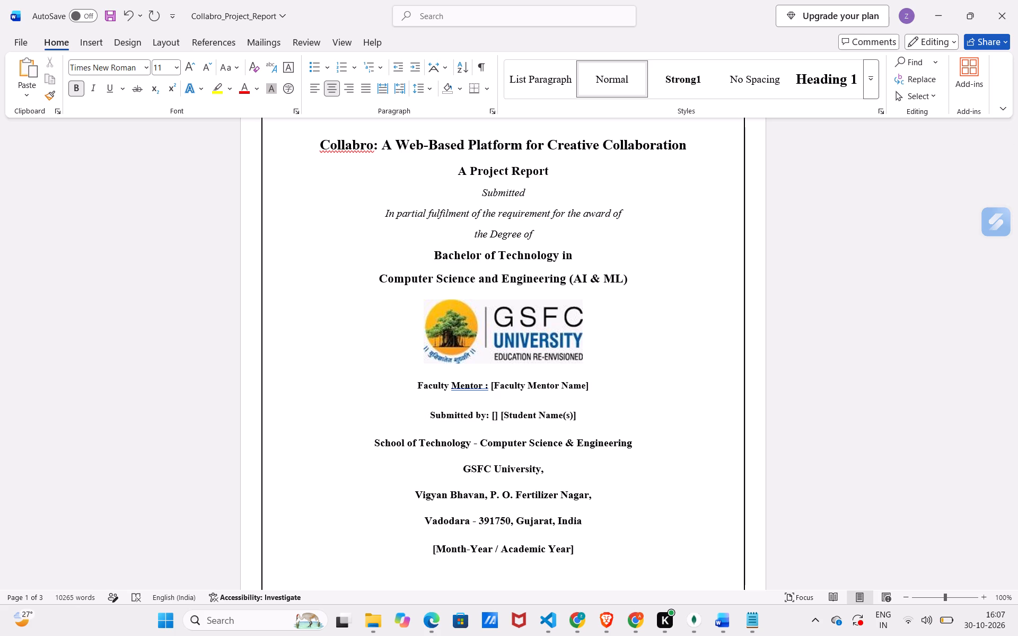
pyautogui.press('1')
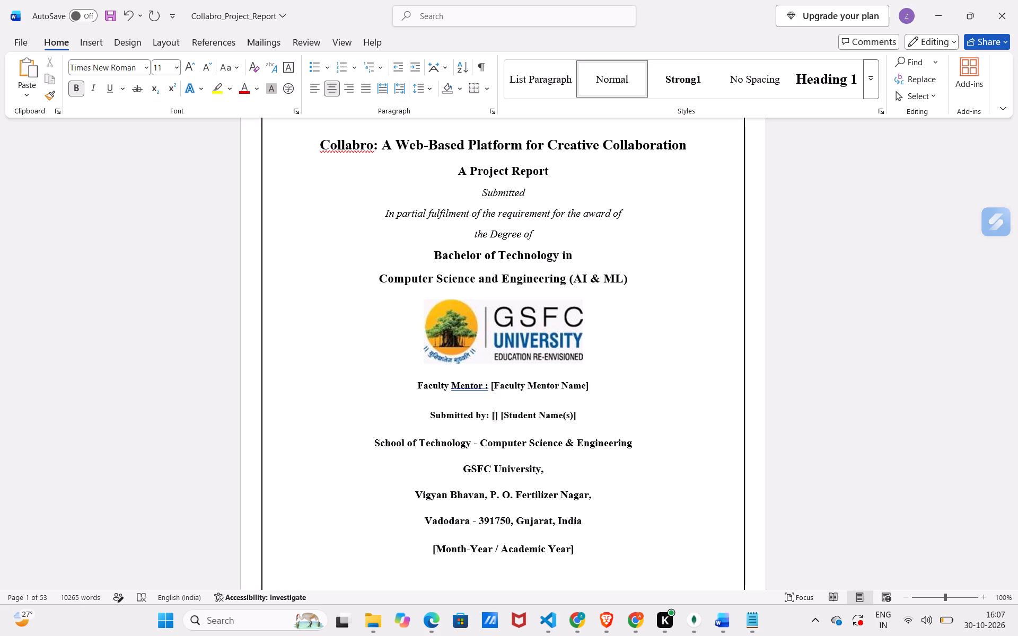
pyautogui.press('Right')
pyautogui.press('BackSpace')
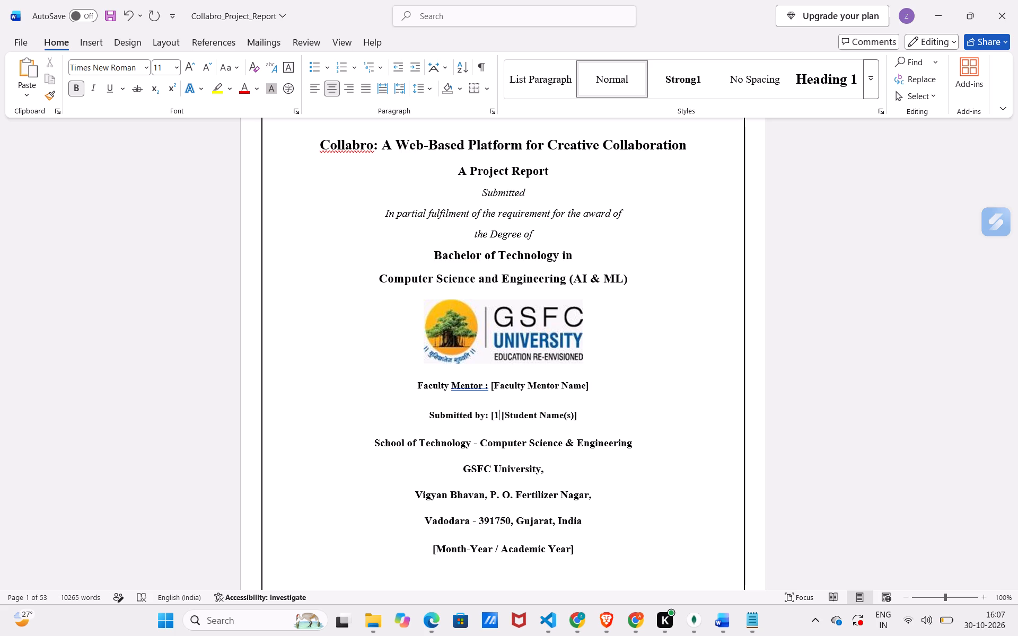
pyautogui.press('BackSpace')
pyautogui.press('BackSpace')
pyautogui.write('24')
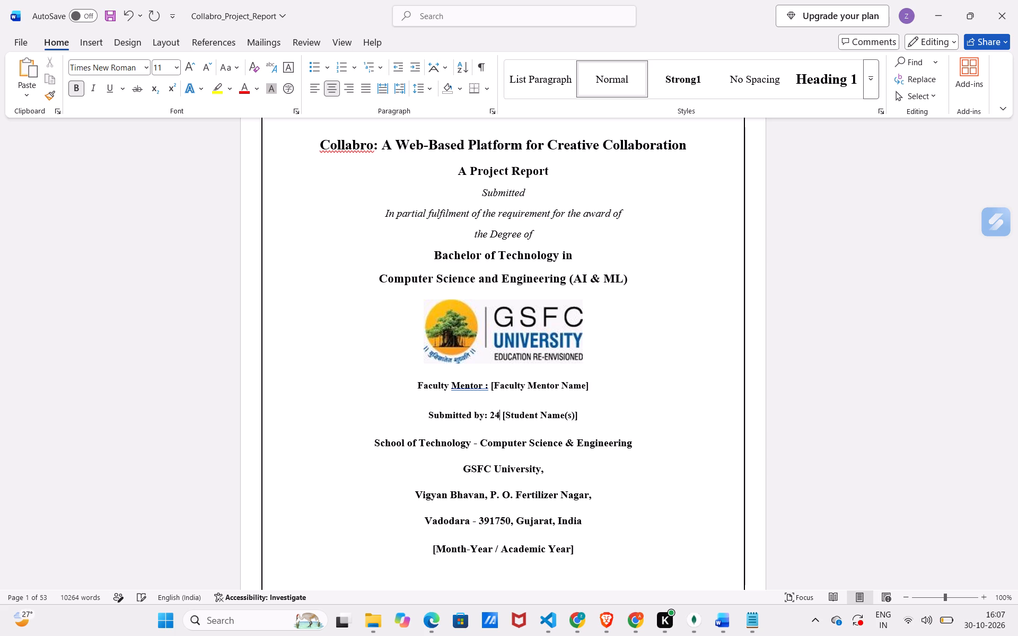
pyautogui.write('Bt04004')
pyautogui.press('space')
# Remove the lowercase letter t from the enrollment number in the cover page's Submitted by line.
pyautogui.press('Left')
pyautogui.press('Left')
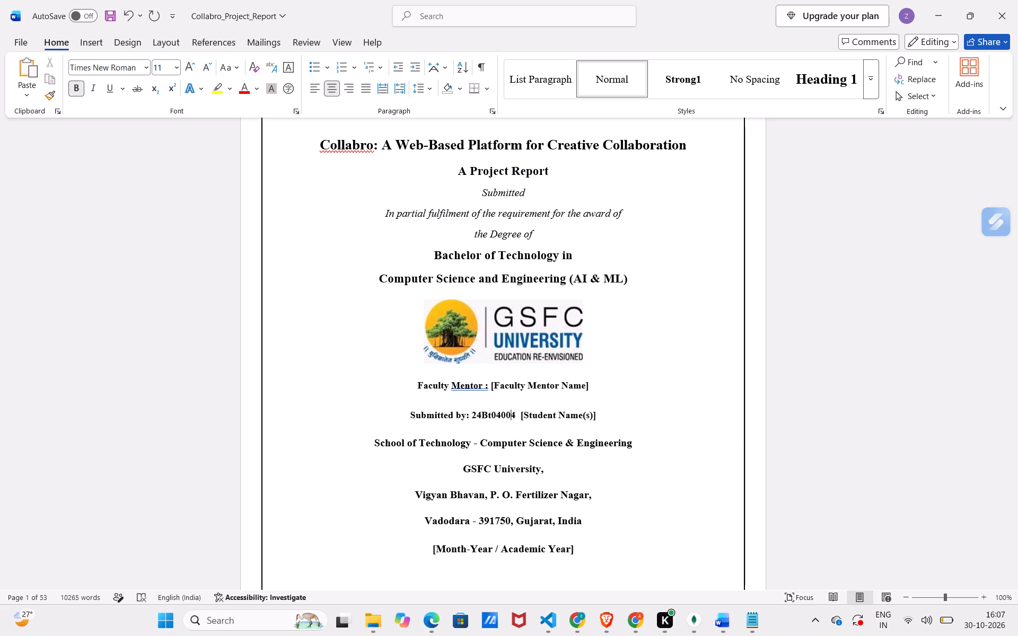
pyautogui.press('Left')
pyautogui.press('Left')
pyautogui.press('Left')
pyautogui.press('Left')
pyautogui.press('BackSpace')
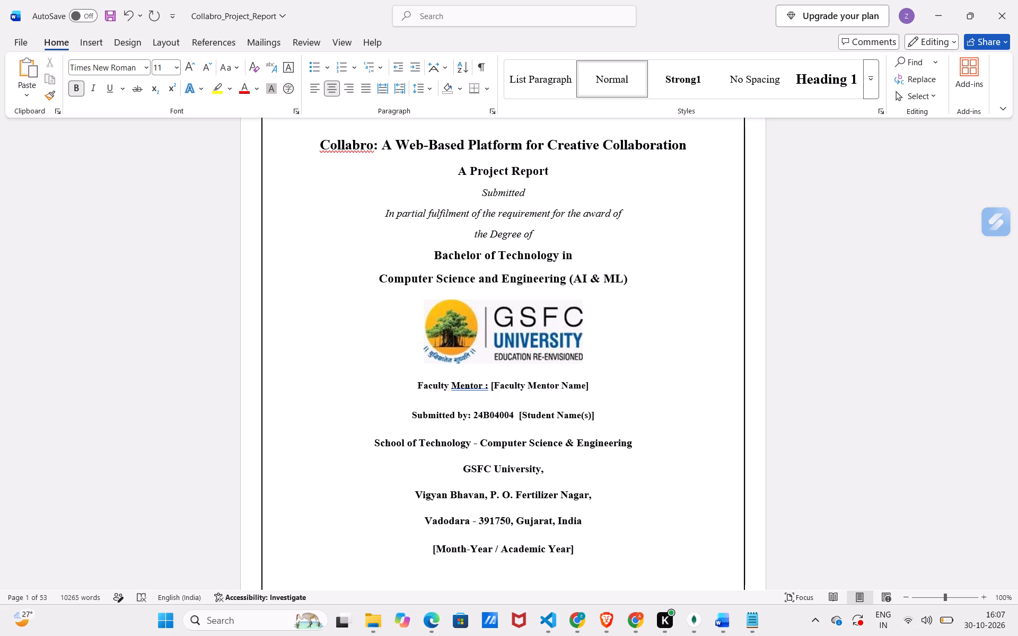
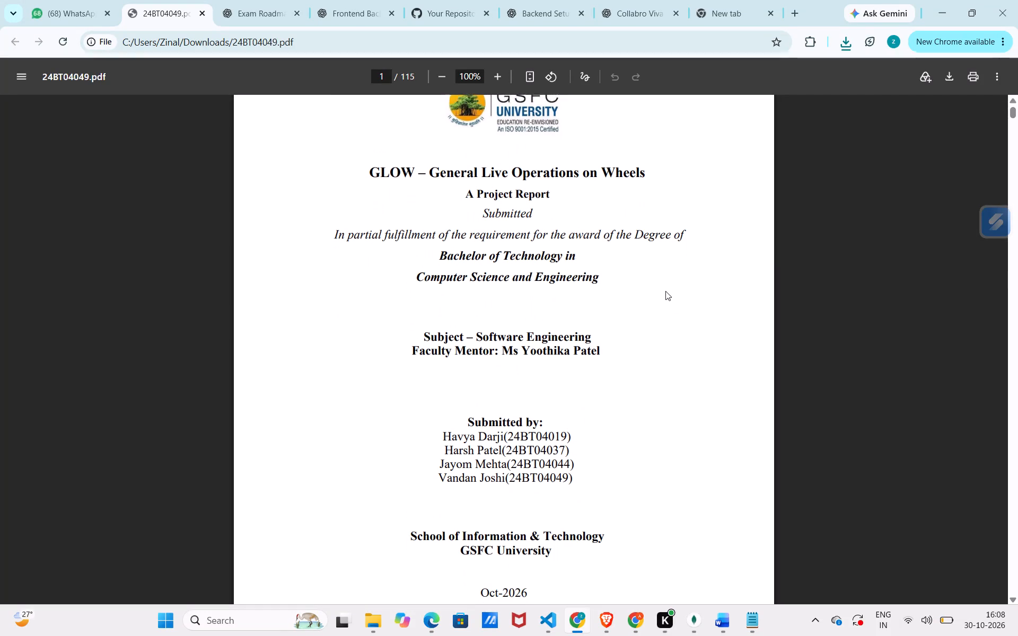
# Examine the cover page and Declaration page of the GLOW project report PDF as a reference for the placeholder details.
pyautogui.scroll(-2, 665, 291)
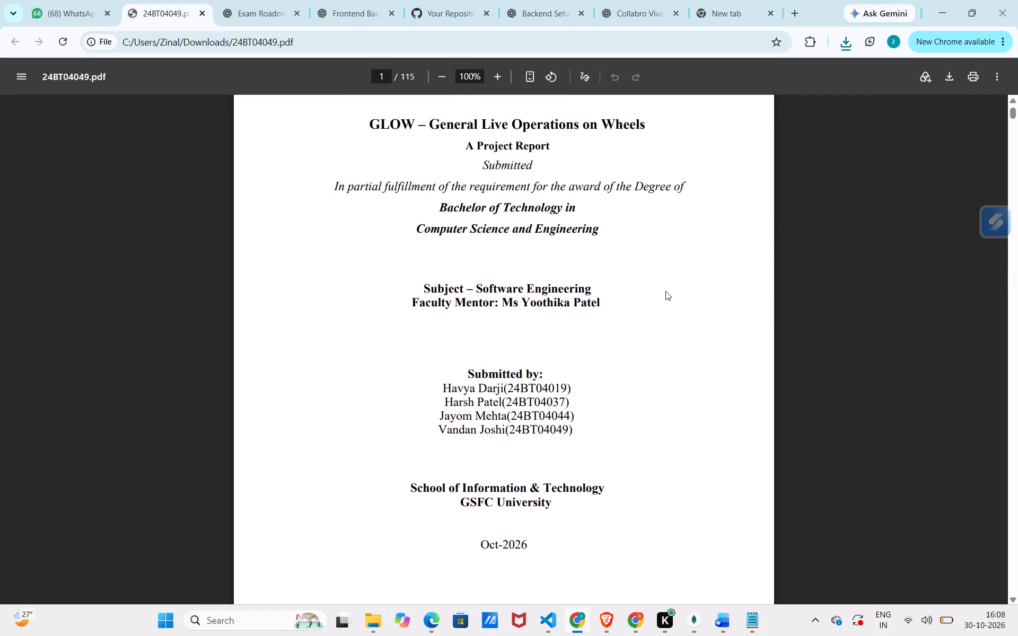
pyautogui.scroll(-3, 665, 291)
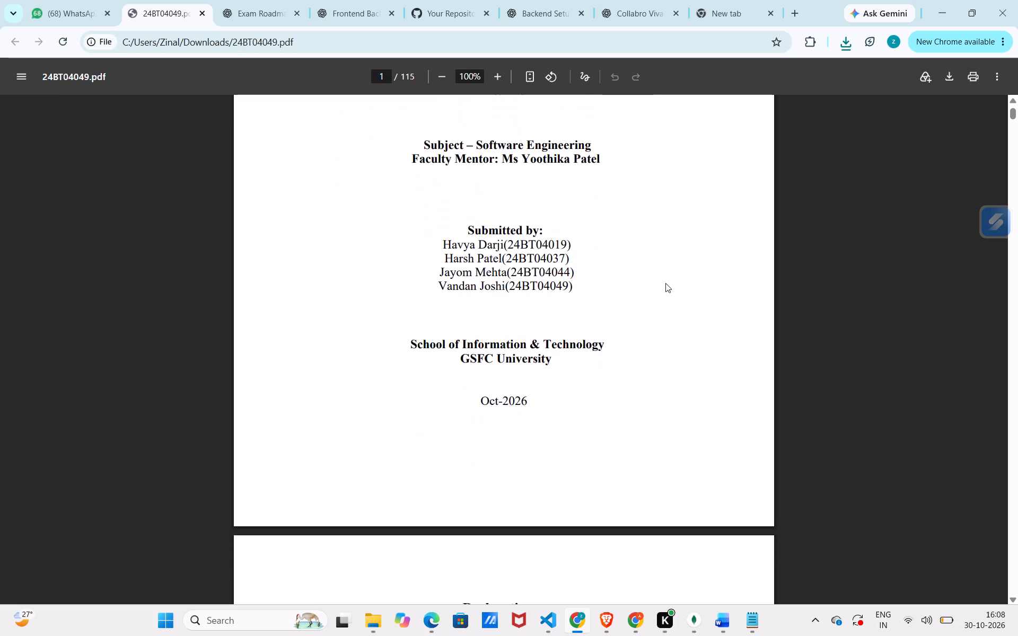
pyautogui.scroll(-2, 665, 283)
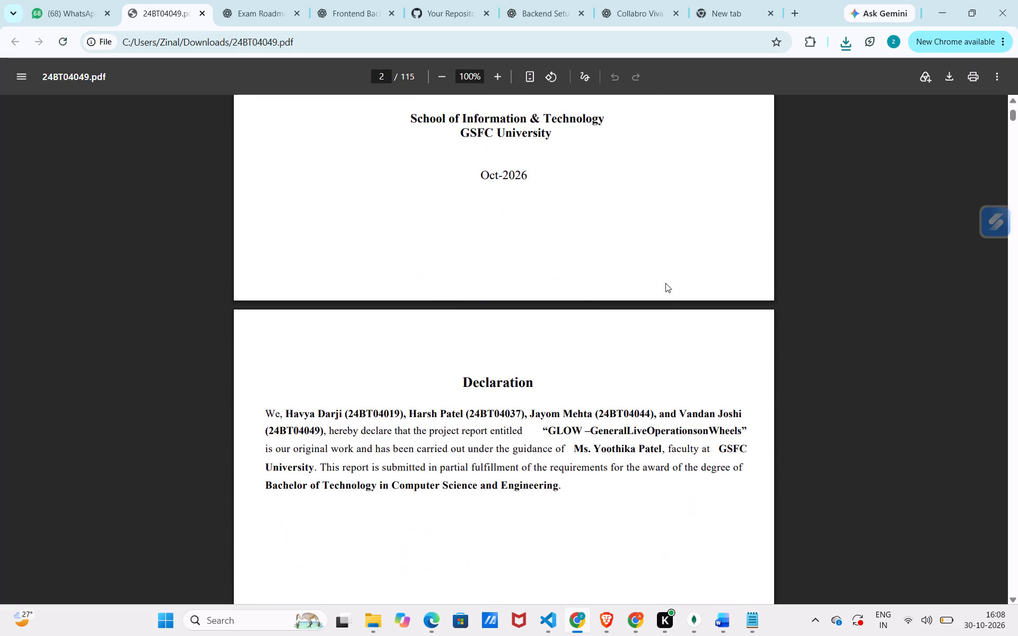
pyautogui.scroll(1, 665, 283)
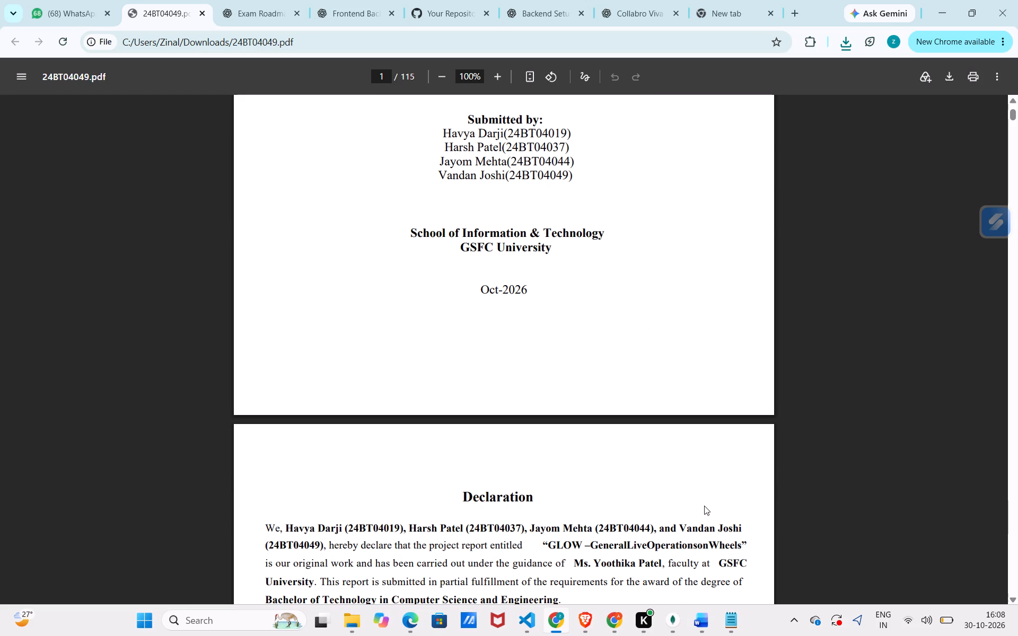
# Switch to the Collabro report in Word and delete the bracketed Faculty Mentor Name placeholder from the cover page's Faculty Mentor line.
pyautogui.click(704, 630)
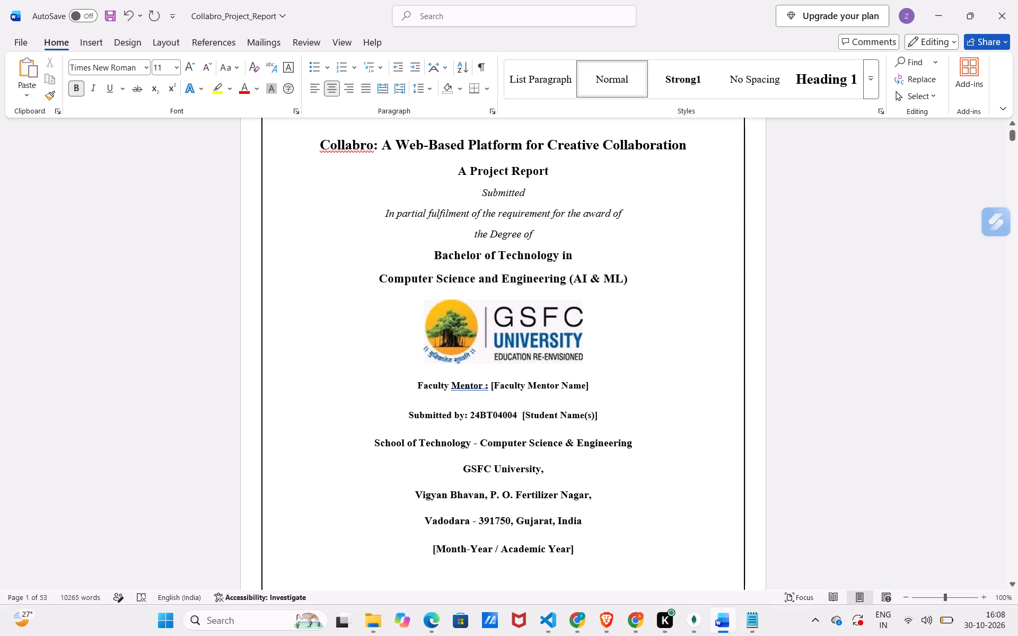
pyautogui.click(594, 383)
pyautogui.press('BackSpace')
pyautogui.press('BackSpace')
pyautogui.press('BackSpace')
pyautogui.press('BackSpace')
pyautogui.press('BackSpace')
pyautogui.press('BackSpace')
pyautogui.press('BackSpace')
pyautogui.press('BackSpace')
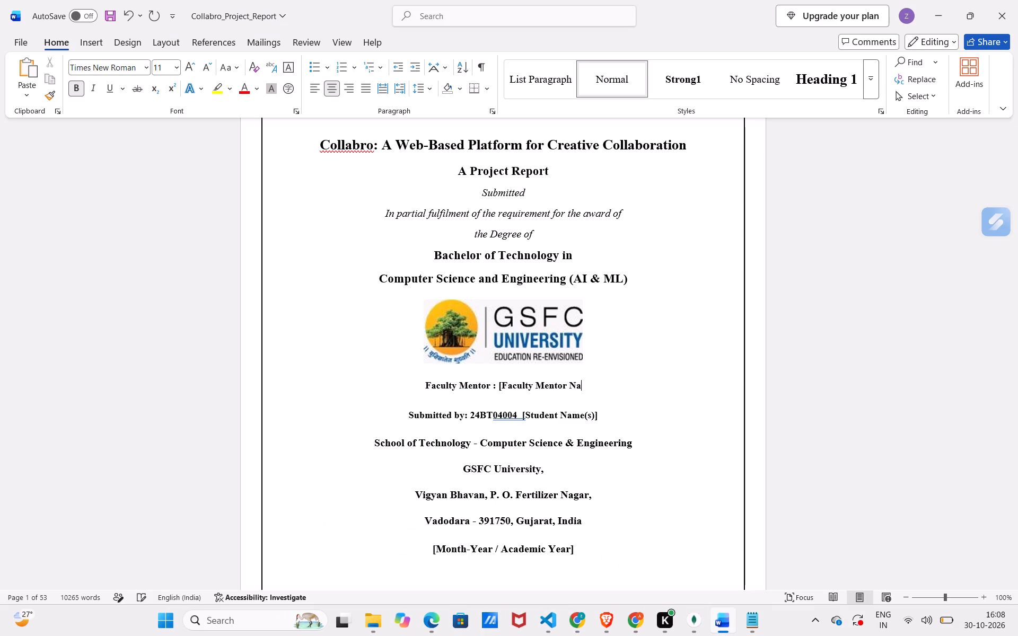
pyautogui.press('BackSpace')
pyautogui.press('BackSpace')
pyautogui.press('BackSpace')
pyautogui.press('BackSpace')
pyautogui.press('BackSpace')
pyautogui.press('BackSpace')
pyautogui.press('BackSpace')
pyautogui.press('BackSpace')
pyautogui.press('BackSpace')
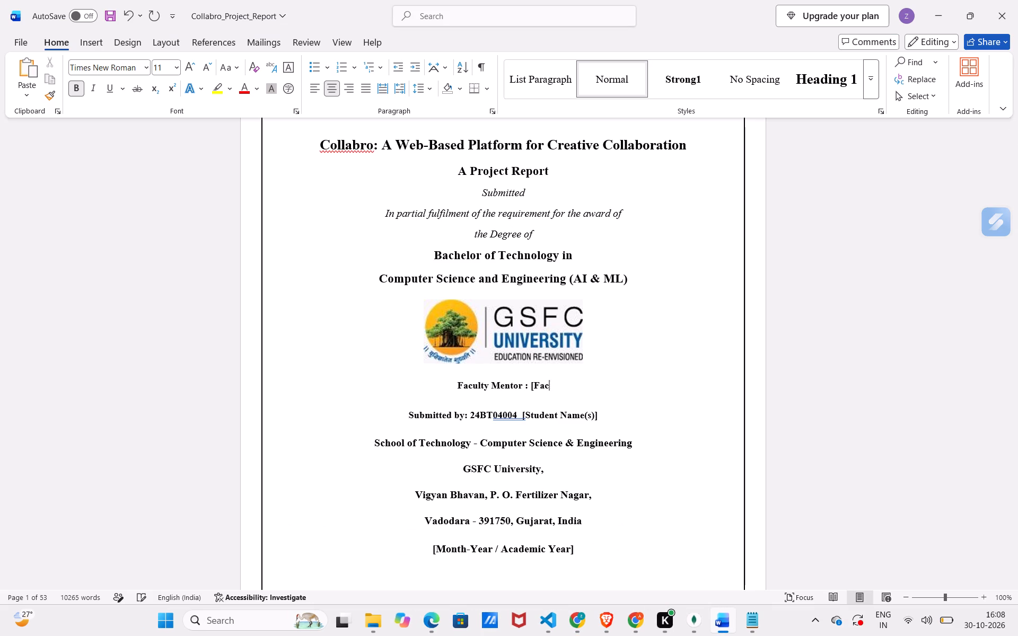
pyautogui.press('BackSpace')
pyautogui.press('BackSpace')
pyautogui.press('BackSpace')
pyautogui.press('BackSpace')
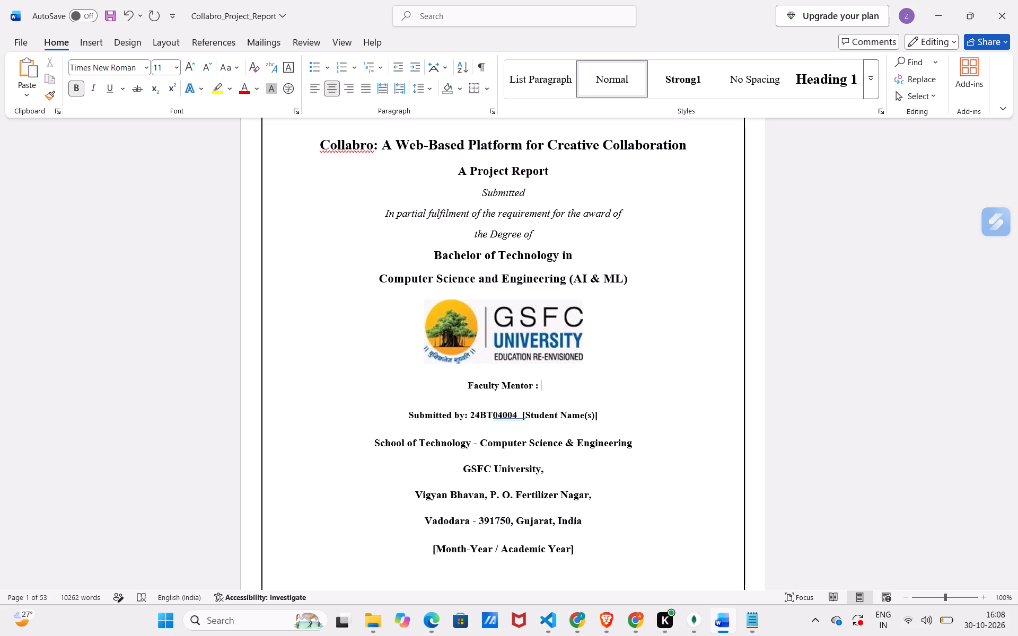
# Check the font sizes of the cover page's heading, submission, degree and Faculty Mentor lines.
pyautogui.scroll(5, 524, 344)
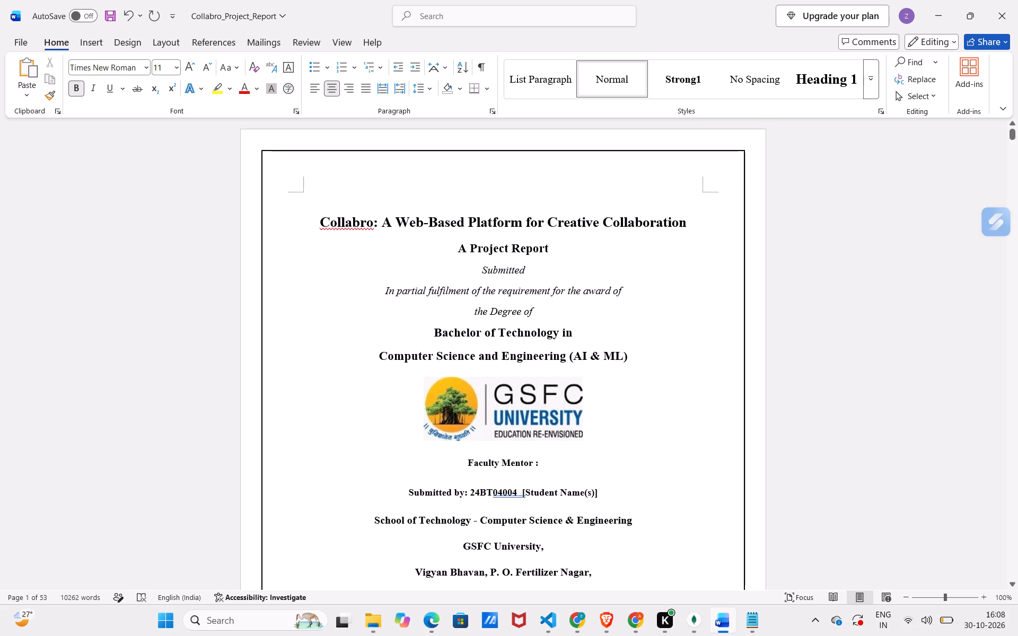
pyautogui.click(313, 230)
pyautogui.click(463, 290)
pyautogui.click(504, 257)
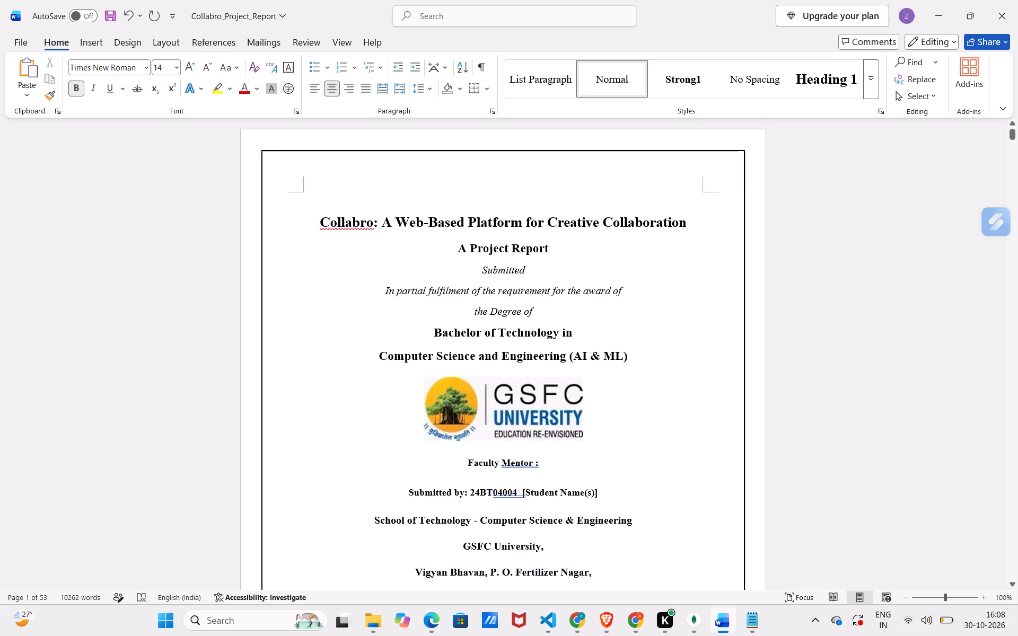
pyautogui.click(511, 280)
pyautogui.click(519, 343)
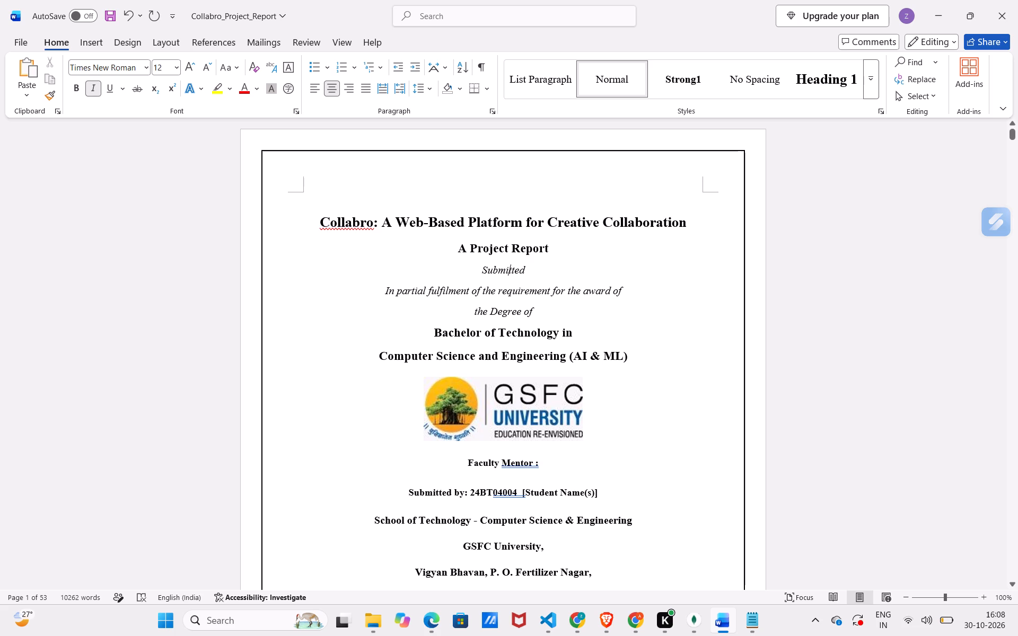
pyautogui.click(524, 350)
pyautogui.scroll(-1, 524, 350)
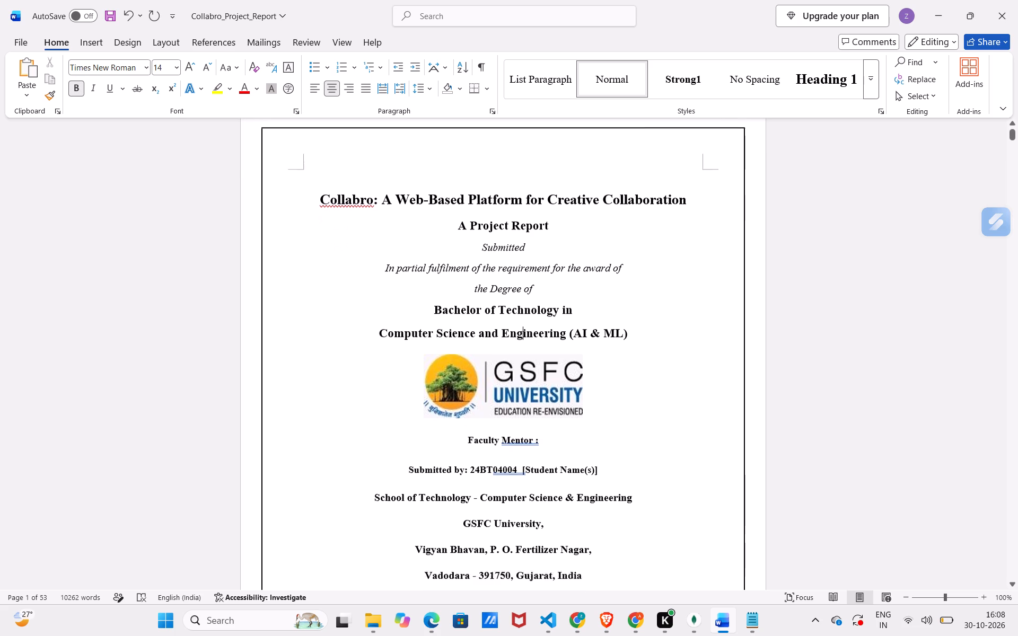
pyautogui.scroll(-1, 524, 350)
pyautogui.click(524, 350)
pyautogui.click(529, 362)
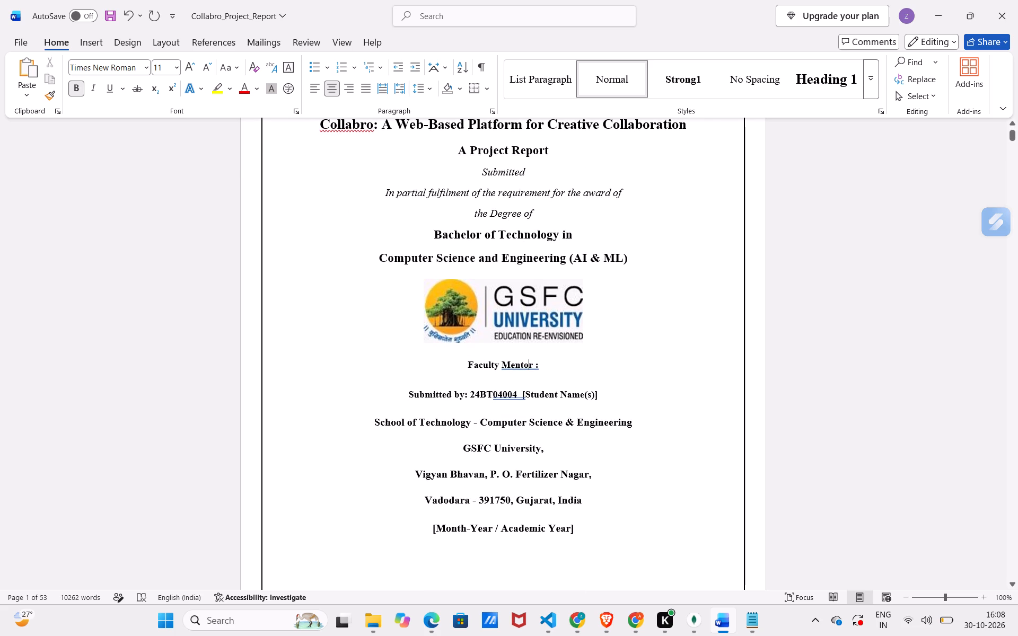
# Set the font size to 12 for the cover page lines from Faculty Mentor through the Month-Year / Academic Year placeholder.
pyautogui.moveTo(460, 364); pyautogui.dragTo(595, 530)
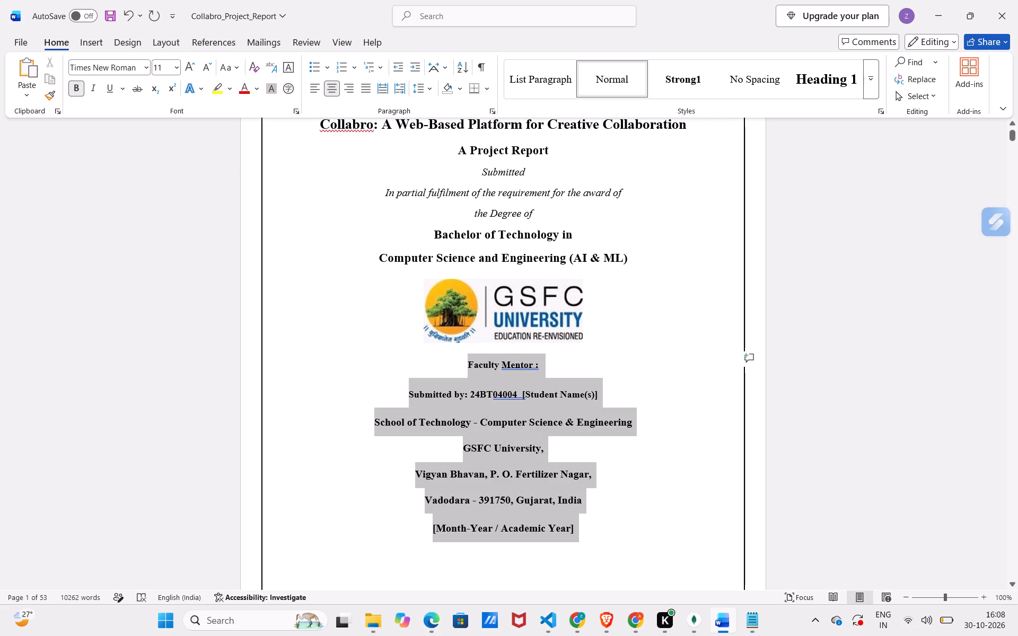
pyautogui.moveTo(595, 530); pyautogui.dragTo(596, 537)
pyautogui.click(166, 67)
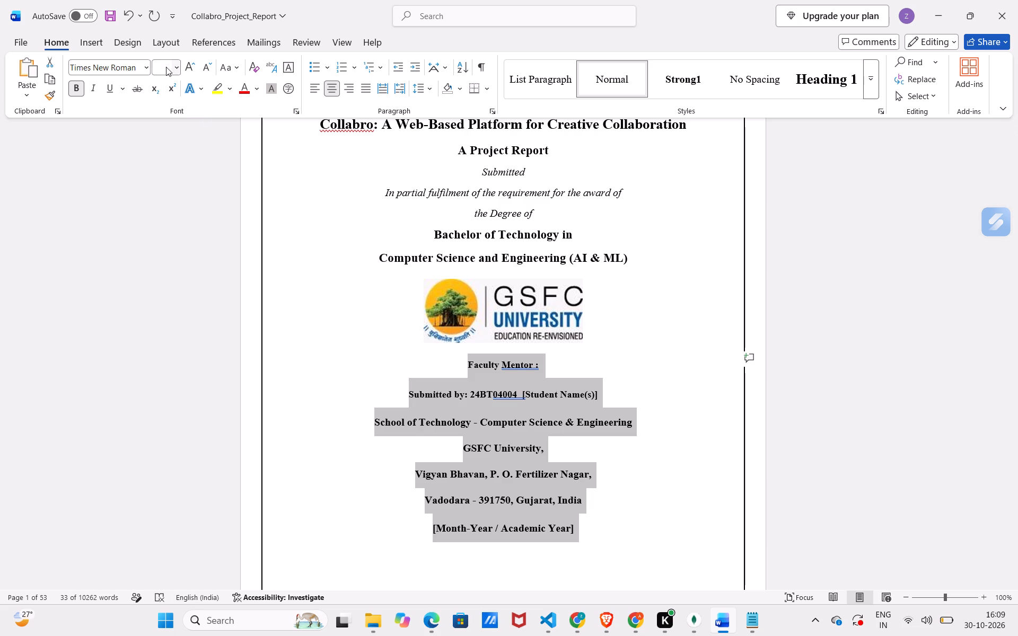
pyautogui.write('12')
pyautogui.press('Return')
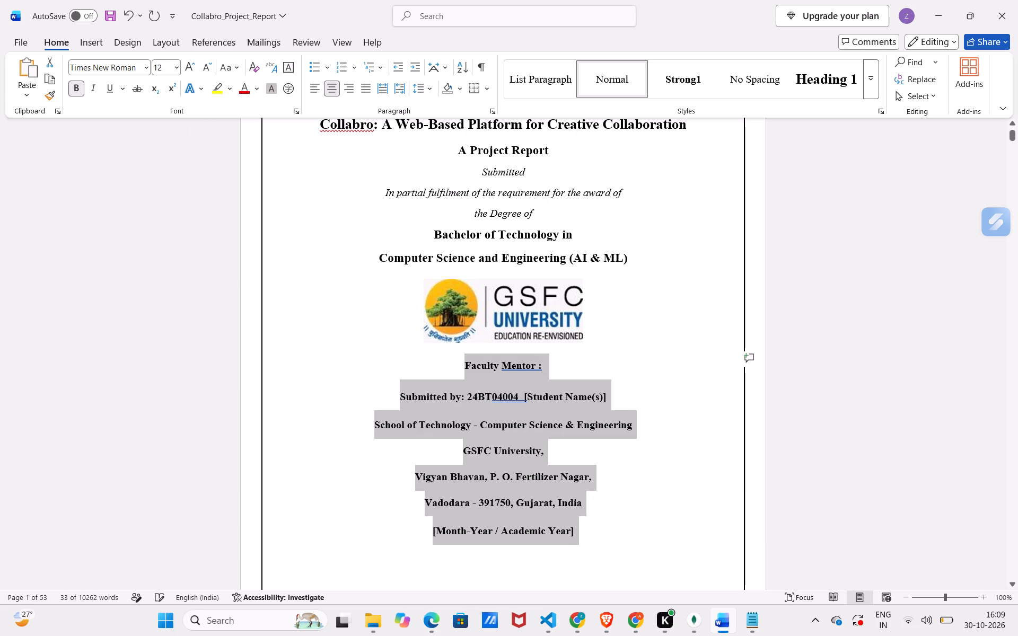
# Switch to Chrome and copy the faculty mentor's name with its title from the GLOW report PDF for the report's Faculty Mentor line.
pyautogui.click(609, 373)
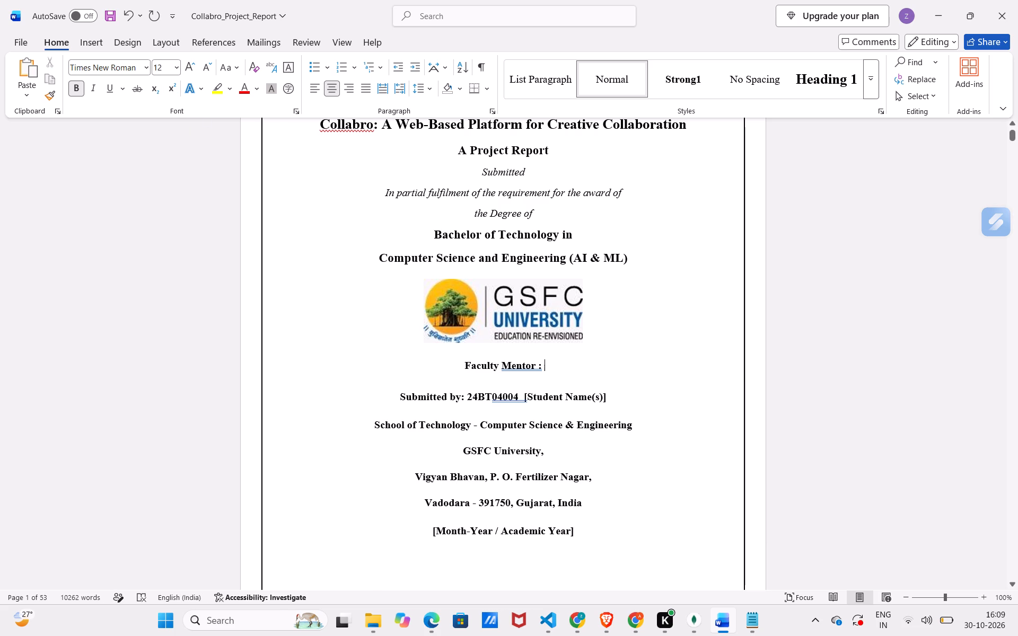
pyautogui.click(584, 619)
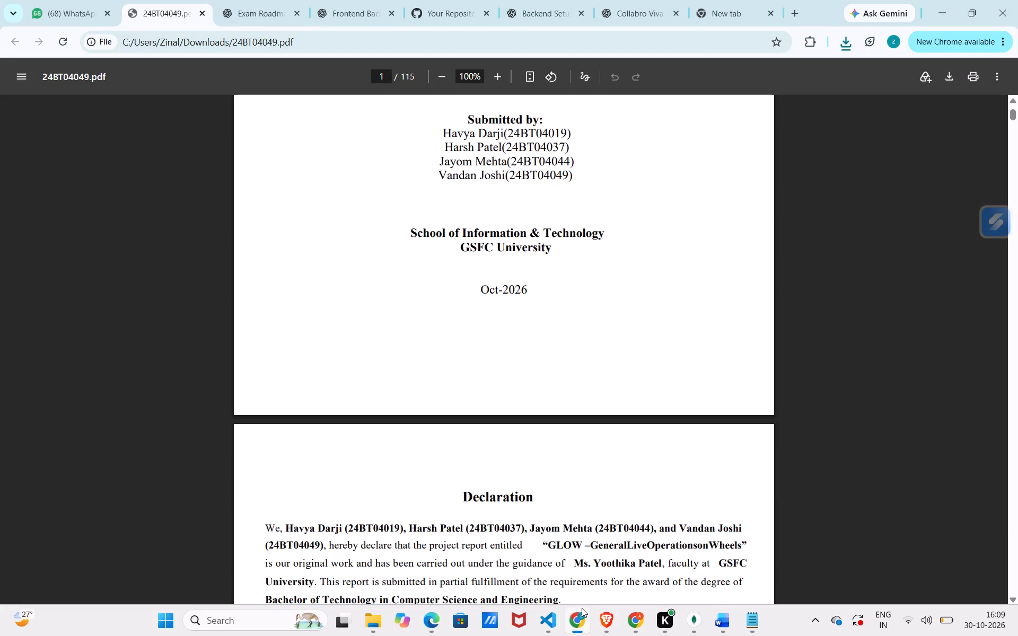
pyautogui.scroll(4, 569, 383)
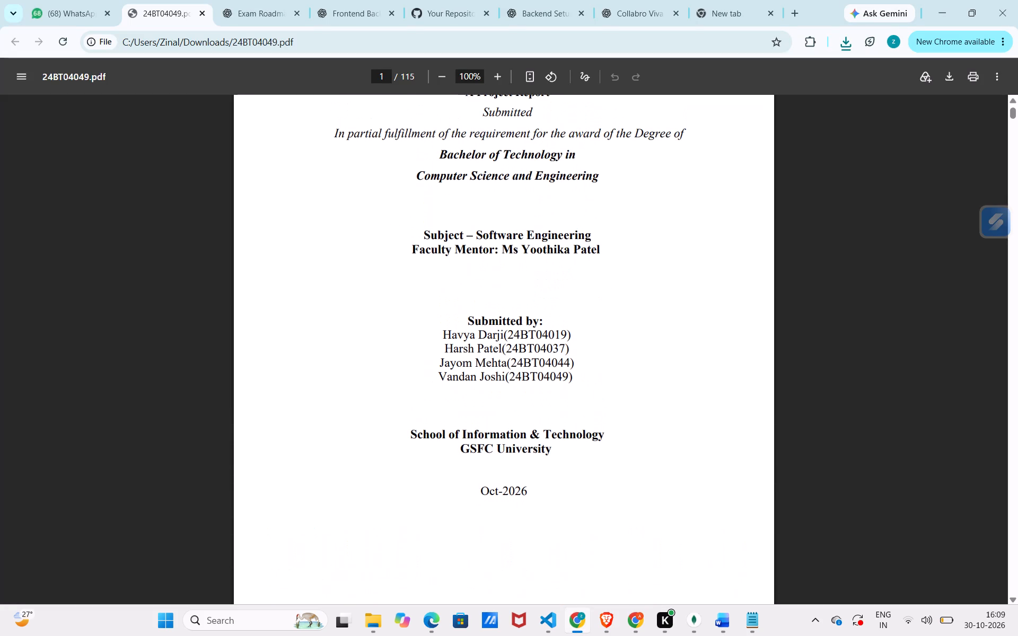
pyautogui.moveTo(500, 246); pyautogui.dragTo(603, 245)
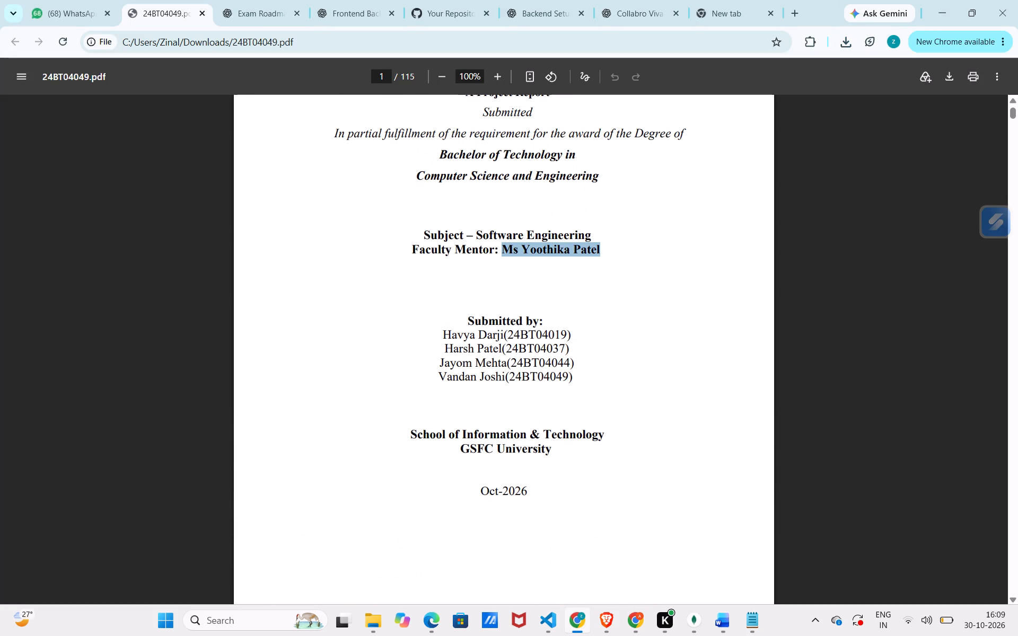
pyautogui.hotkey('ctrl', 'c')
# Switch to the Collabro report in Word and paste the copied mentor name after Faculty Mentor on the cover page.
pyautogui.click(639, 618)
pyautogui.click(639, 618)
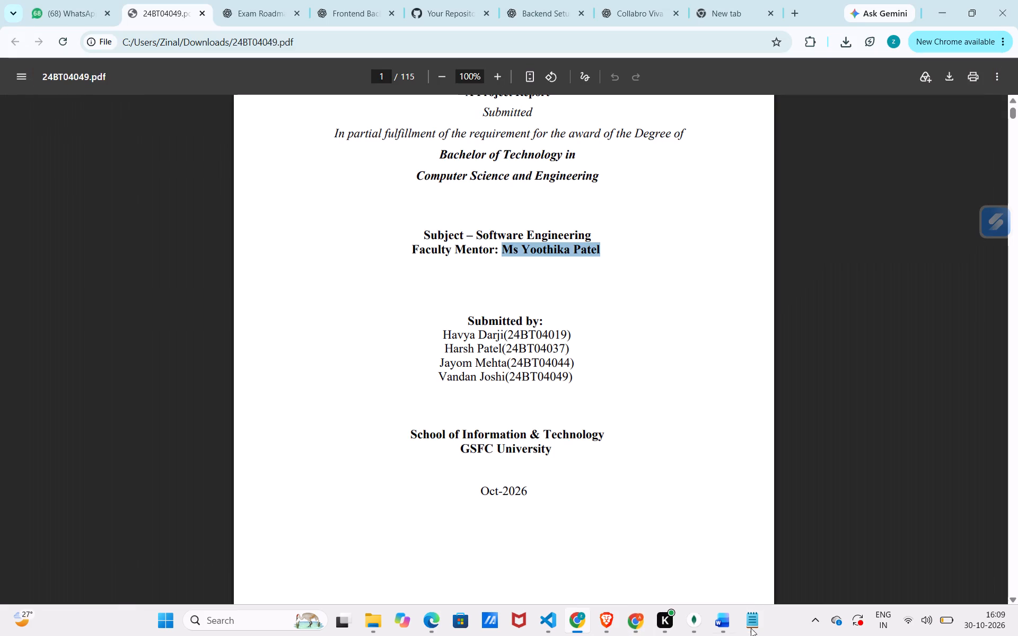
pyautogui.click(727, 624)
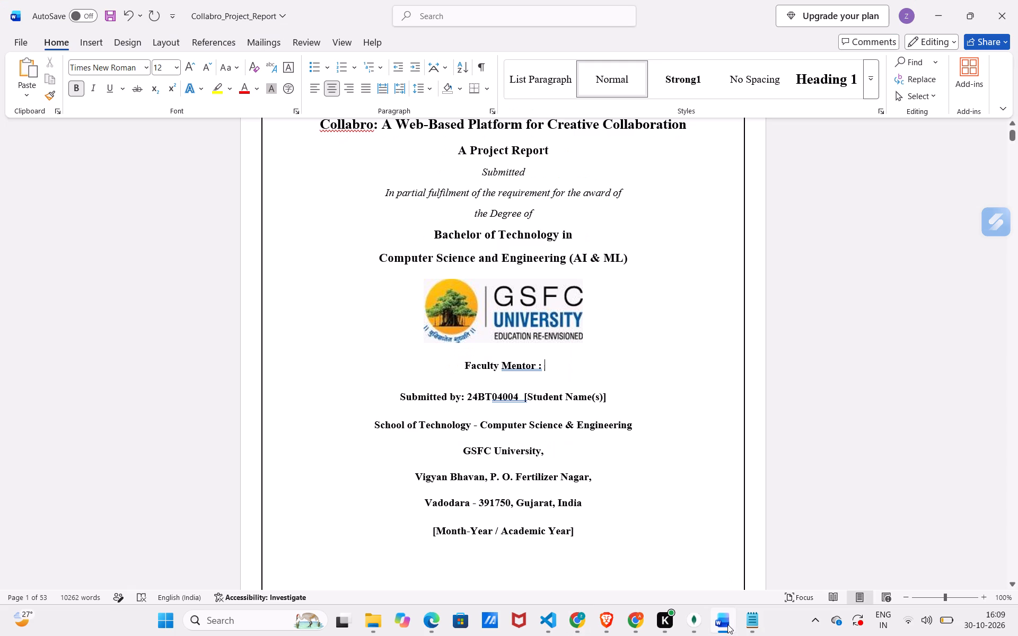
pyautogui.hotkey('ctrl', 'v')
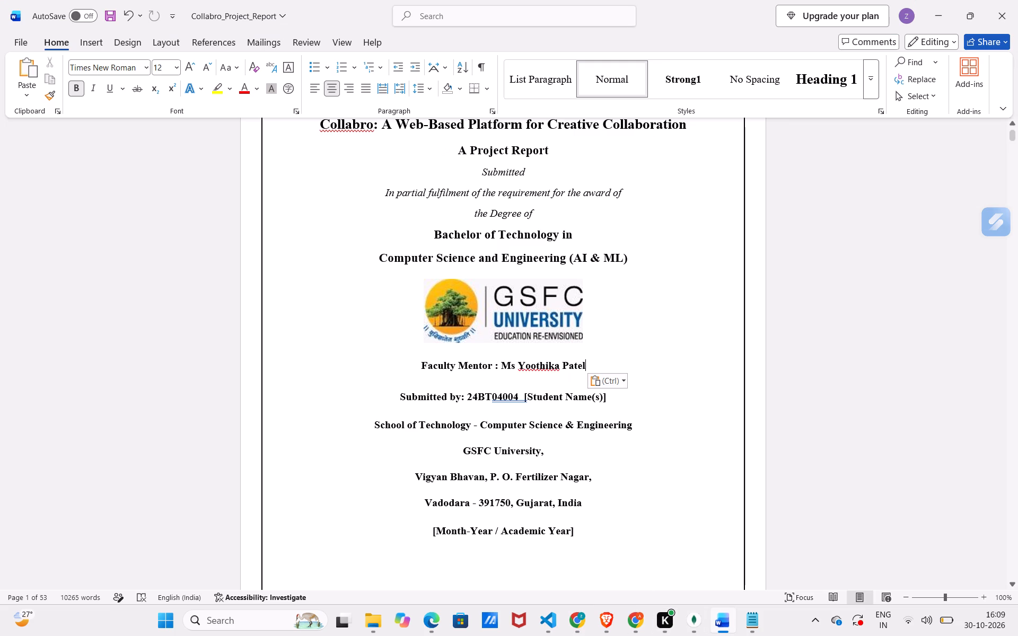
# Delete the student ID and the bracketed Student Name(s) placeholder from the cover page's Submitted by line.
pyautogui.tripleClick(608, 397)
pyautogui.click(608, 397)
pyautogui.click(608, 397)
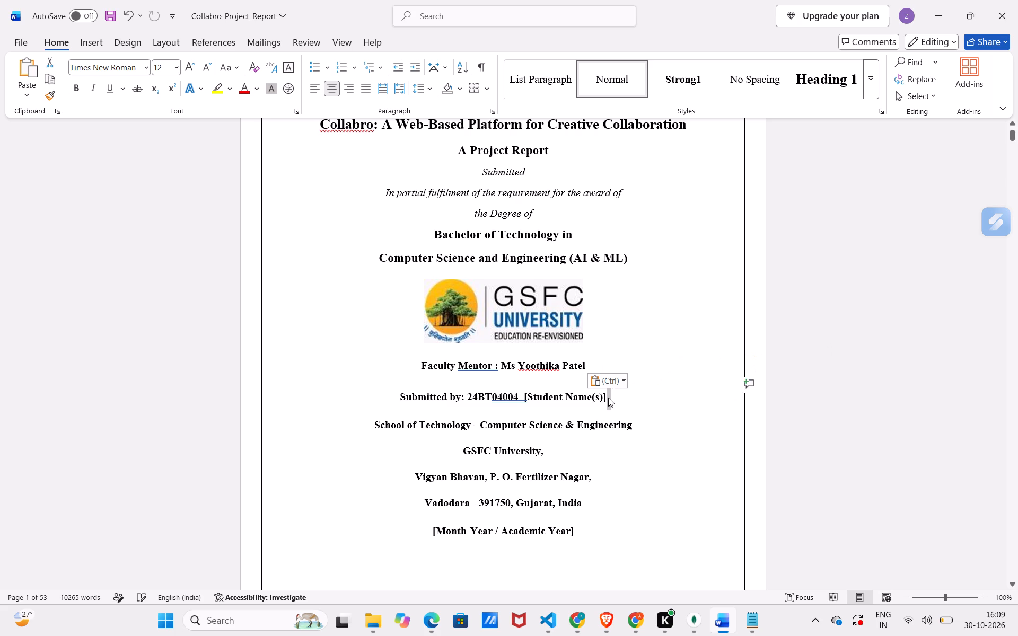
pyautogui.moveTo(469, 399); pyautogui.dragTo(583, 401)
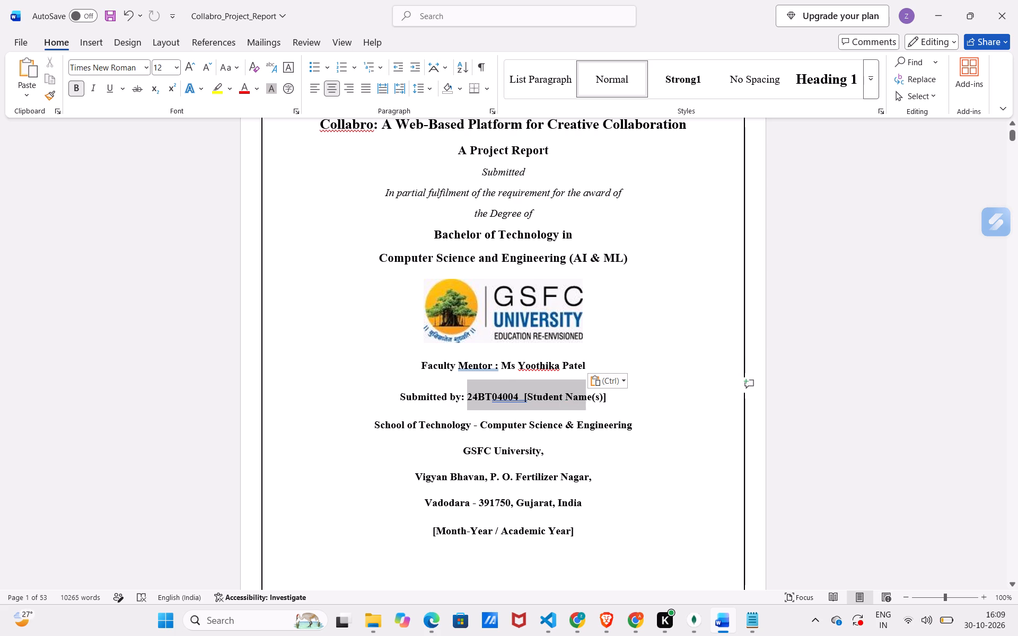
pyautogui.moveTo(583, 401); pyautogui.dragTo(616, 397)
pyautogui.press('BackSpace')
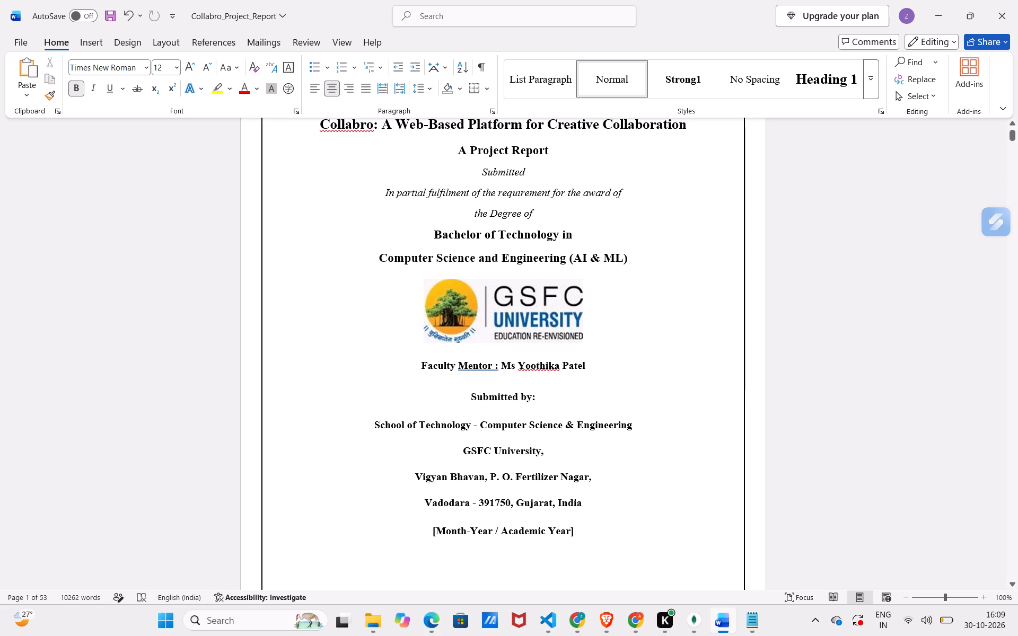
# Enter the first student's name after Submitted by on the cover page.
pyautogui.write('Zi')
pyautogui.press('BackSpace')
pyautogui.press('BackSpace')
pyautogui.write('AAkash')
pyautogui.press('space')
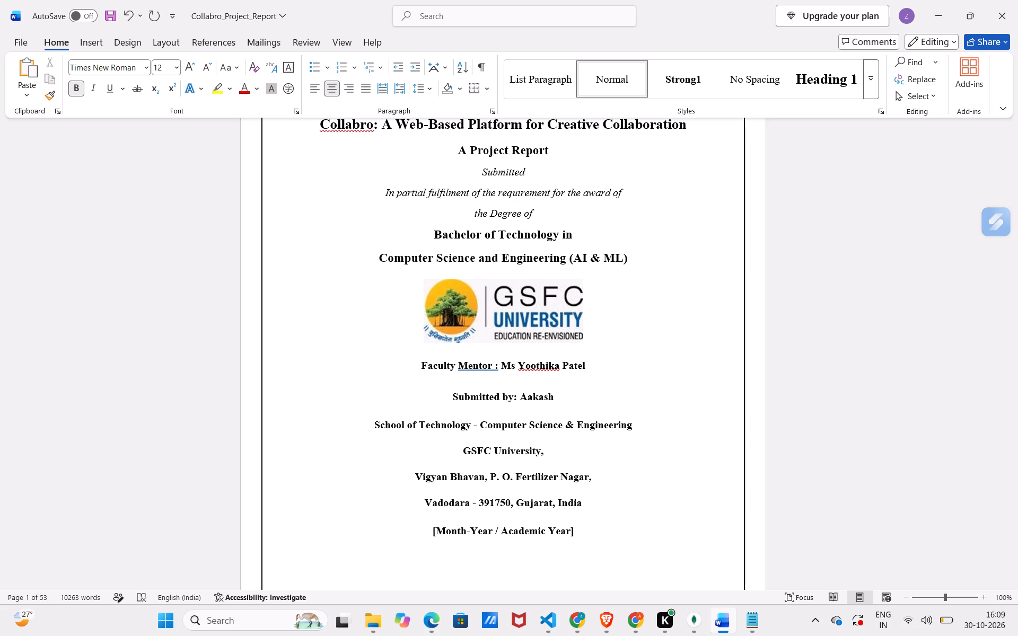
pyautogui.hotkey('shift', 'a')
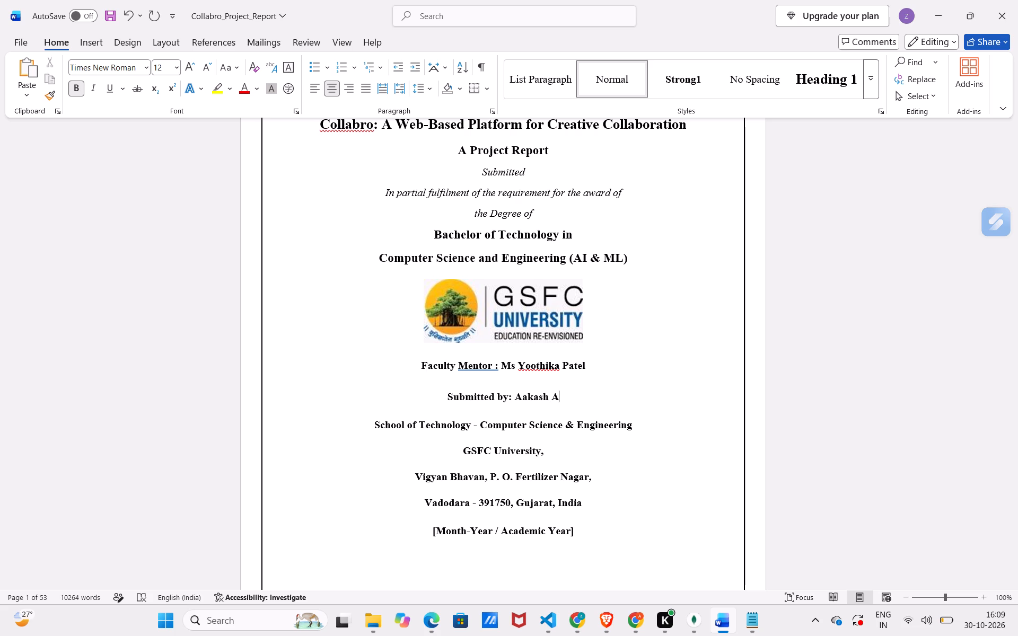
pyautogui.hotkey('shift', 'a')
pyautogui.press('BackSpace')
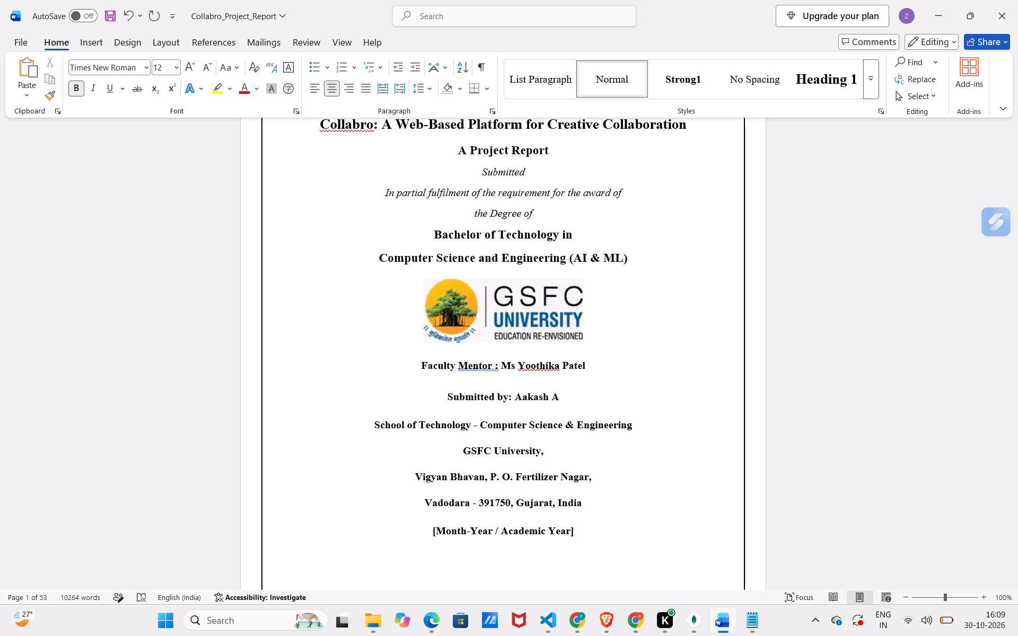
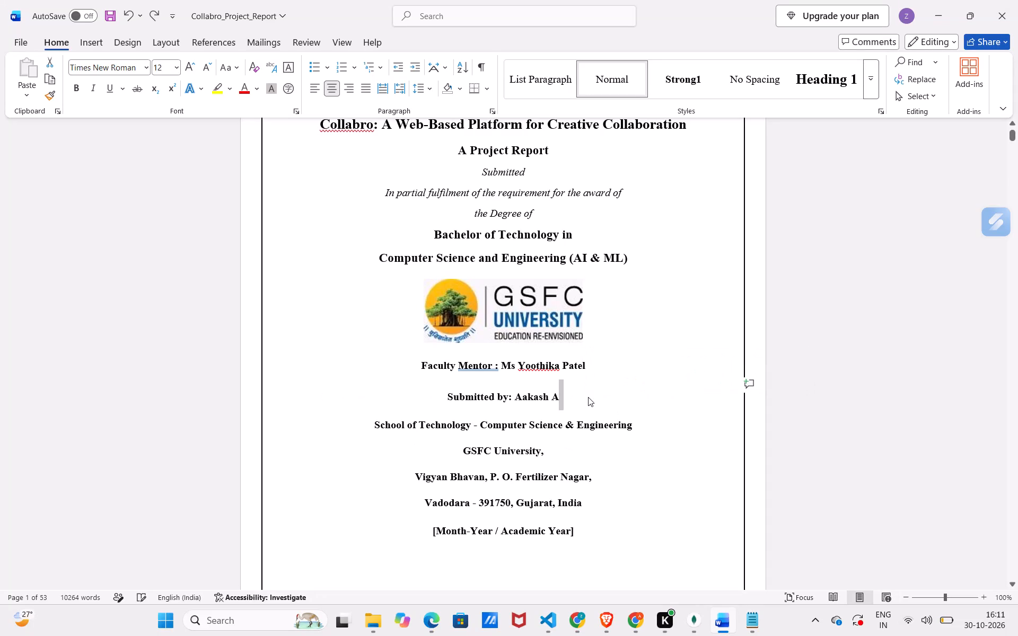
# Delete the trailing initial A after the student's first name on the cover page's Submitted by line.
pyautogui.press('BackSpace')
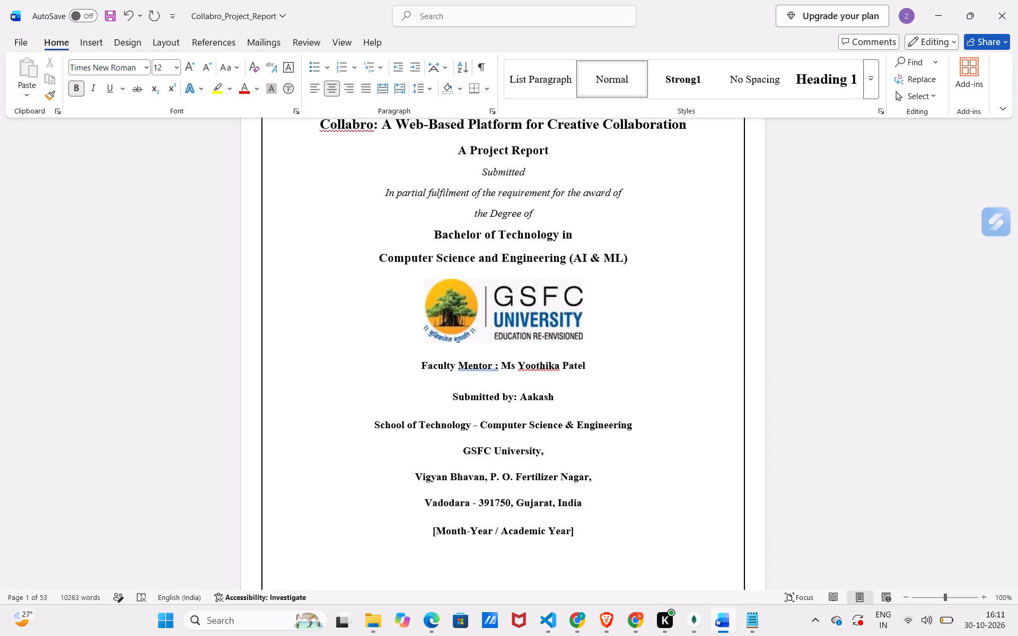
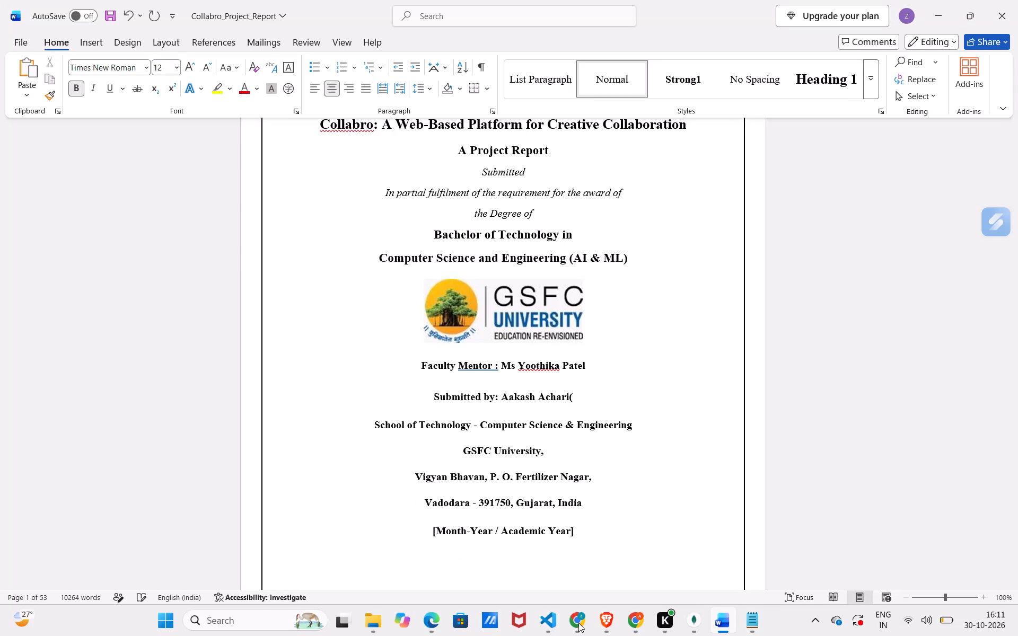
# Add the student's enrolment number in parentheses directly after the student's name on the cover page's Submitted by line.
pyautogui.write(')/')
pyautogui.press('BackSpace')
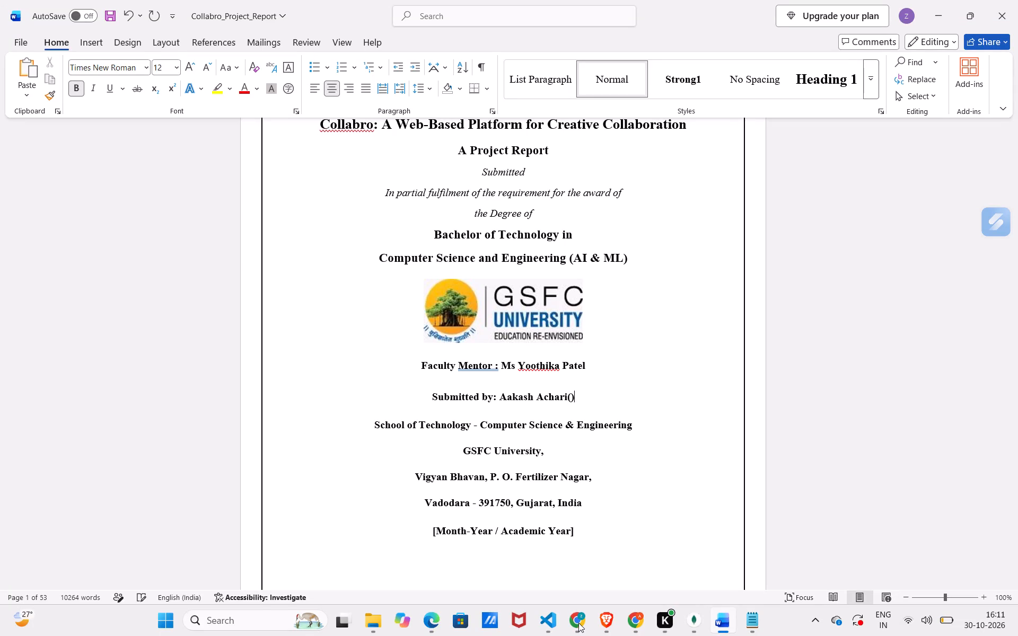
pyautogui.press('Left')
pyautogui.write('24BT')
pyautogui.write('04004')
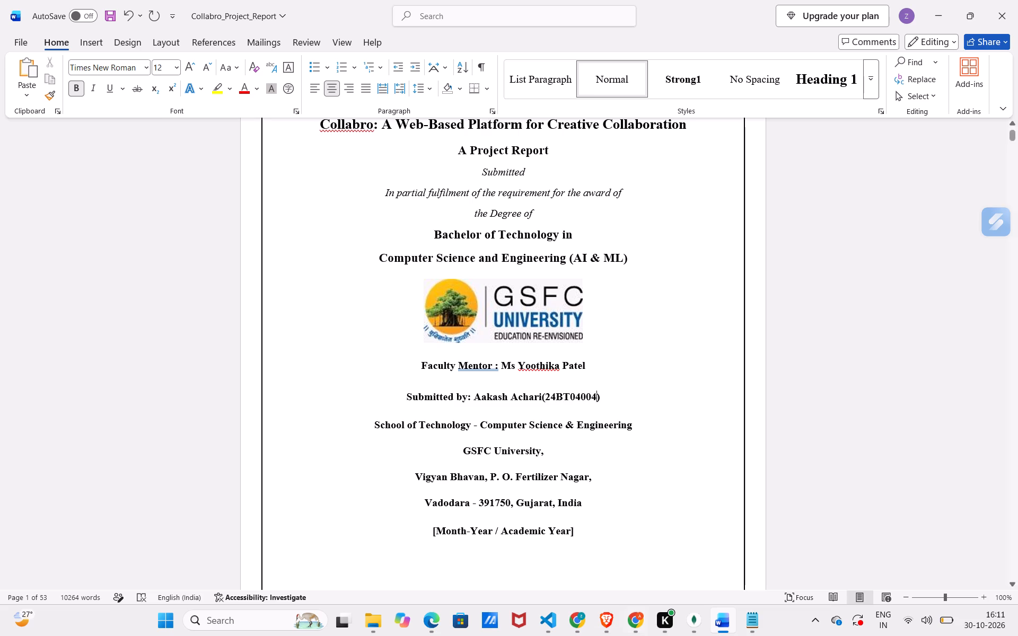
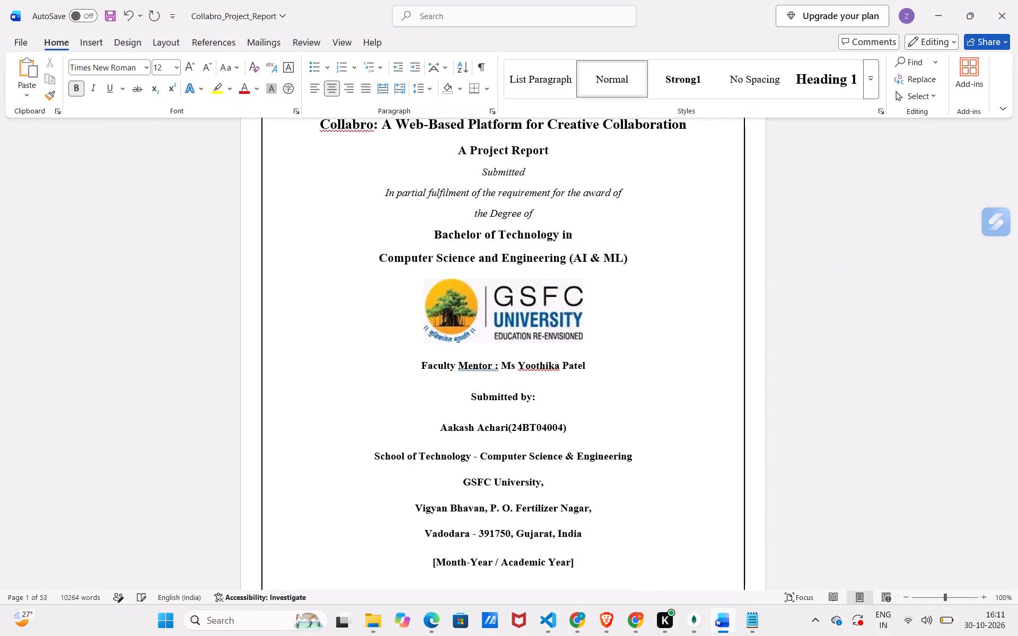
# Add an empty line below the student's name and enrolment number on the cover page.
pyautogui.press('Right')
pyautogui.press('Right')
pyautogui.press('Right')
pyautogui.press('Right')
pyautogui.press('Right')
pyautogui.press('Right')
pyautogui.press('Right')
pyautogui.press('Right')
pyautogui.press('Right')
pyautogui.press('Right')
pyautogui.press('Right')
pyautogui.press('Right')
pyautogui.press('Right')
pyautogui.press('Right')
pyautogui.press('Right')
pyautogui.press('Right')
pyautogui.press('Right')
pyautogui.press('Right')
pyautogui.press('Right')
pyautogui.press('Right')
pyautogui.press('Right')
pyautogui.press('Right')
pyautogui.press('Right')
pyautogui.press('Return')
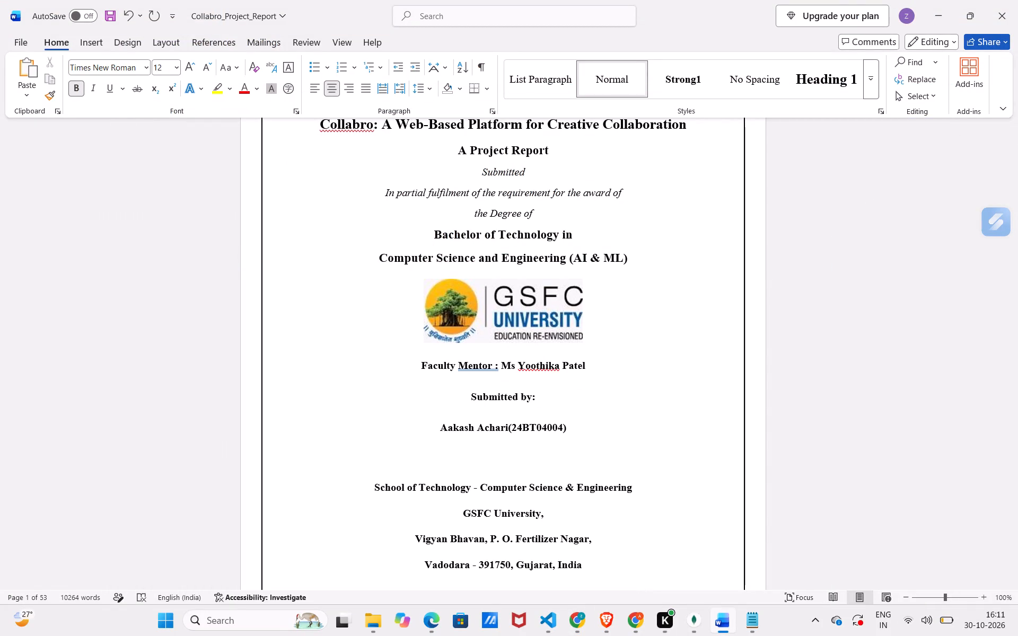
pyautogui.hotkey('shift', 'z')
pyautogui.press('BackSpace')
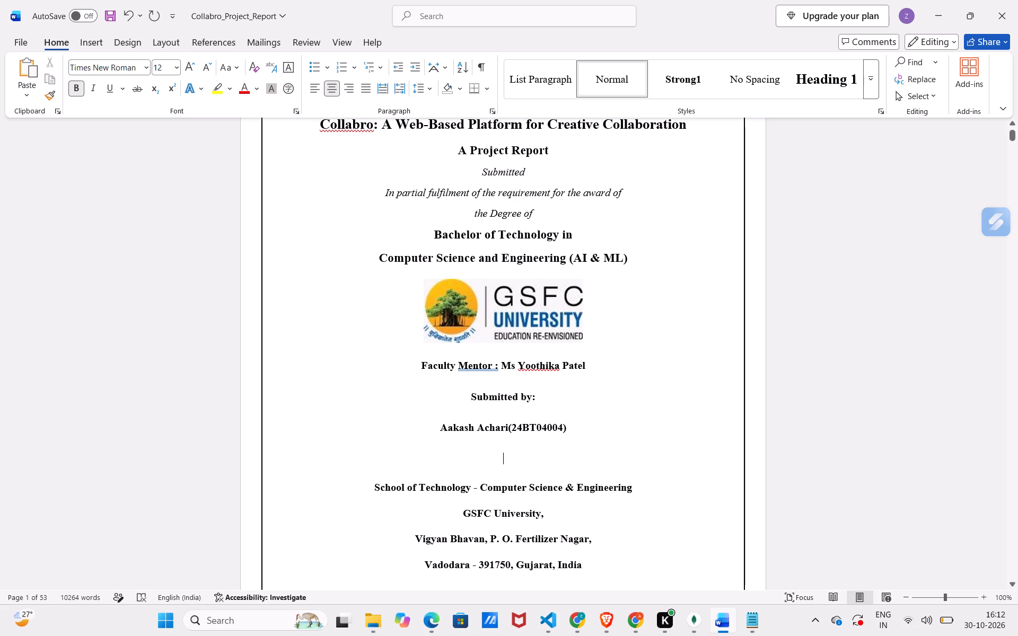
# Set line spacing to 1.0 and remove the space before paragraph for the cover page's Submitted by, student name and empty lines.
pyautogui.moveTo(433, 392); pyautogui.dragTo(585, 452)
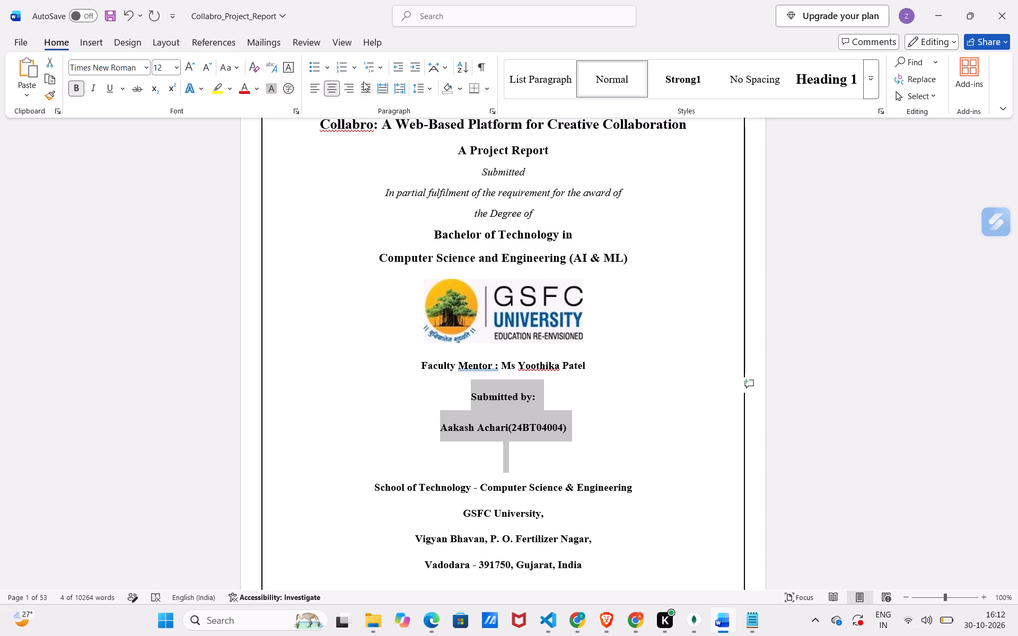
pyautogui.click(419, 90)
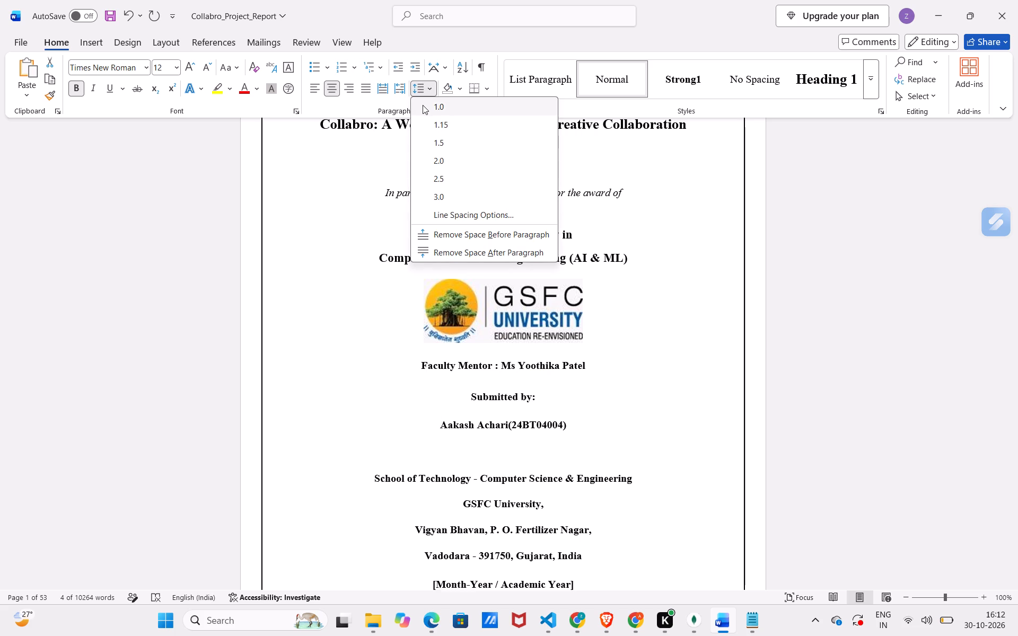
pyautogui.click(423, 105)
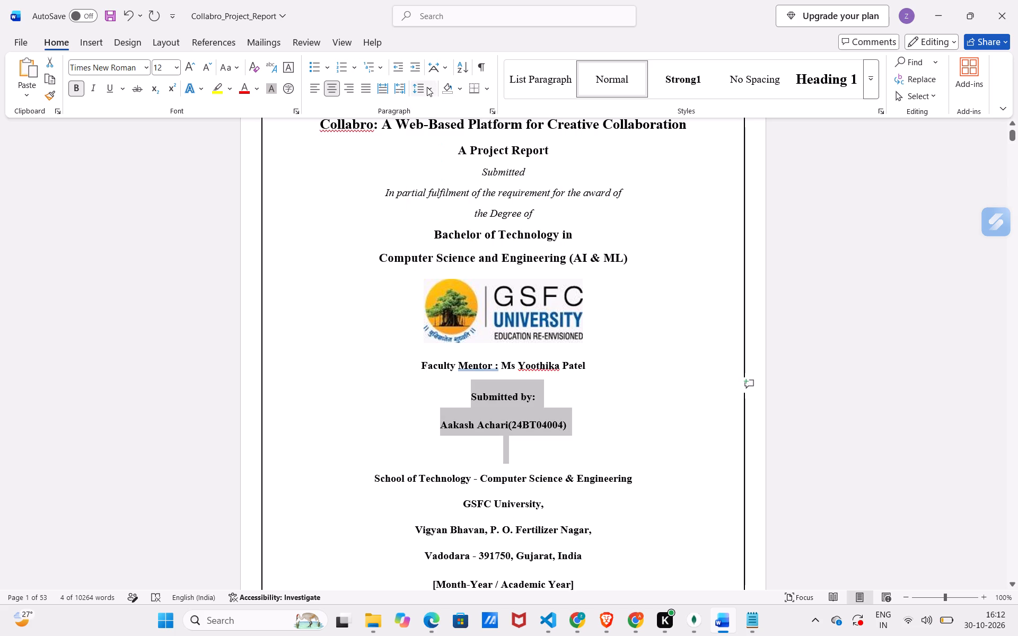
pyautogui.click(427, 87)
pyautogui.click(461, 234)
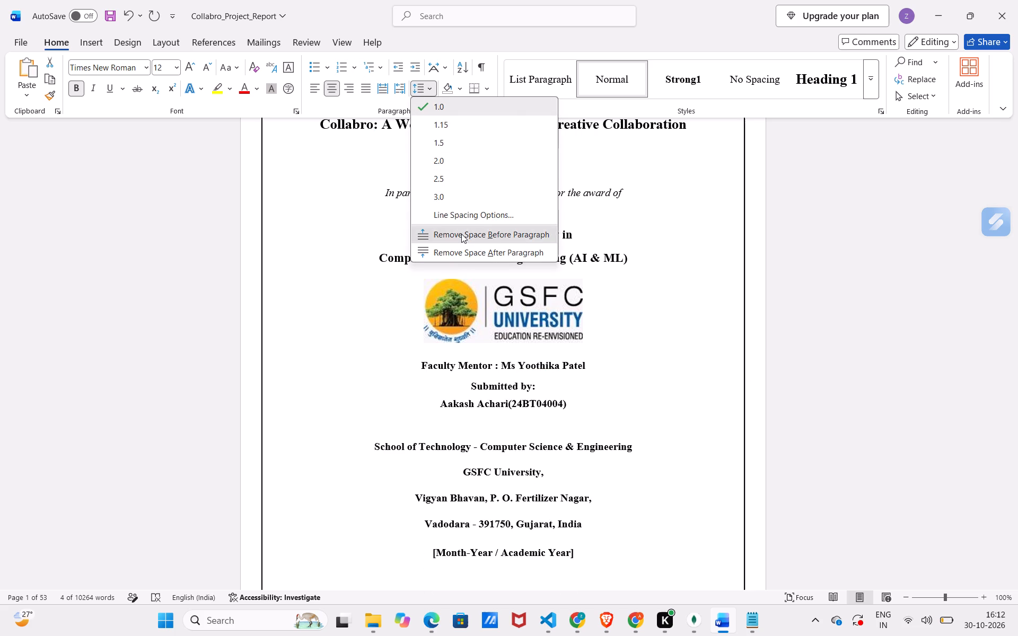
pyautogui.click(583, 403)
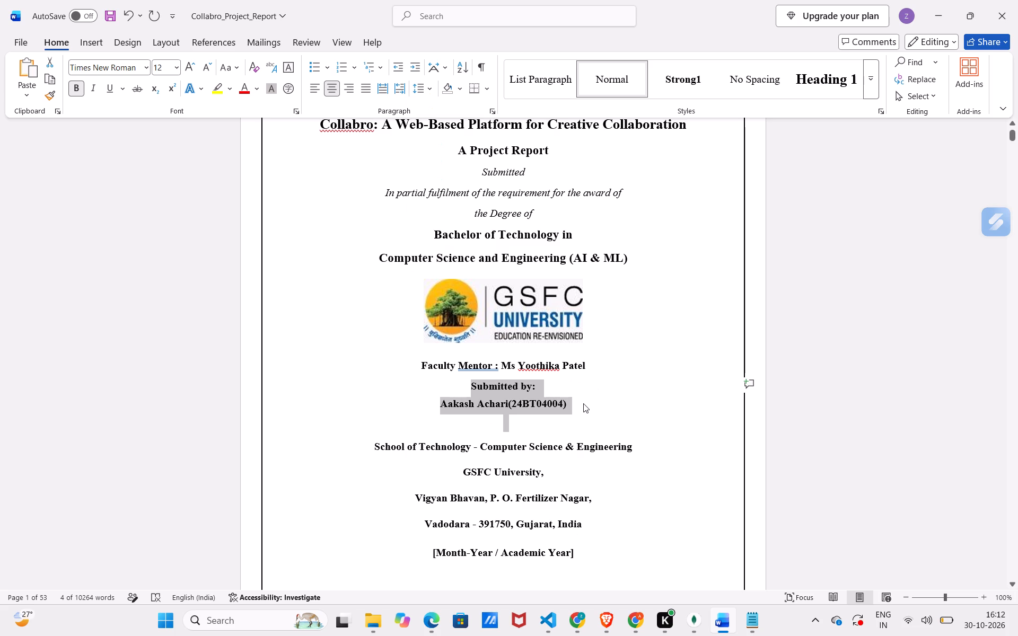
# Add a line below the first student under Submitted by with the second student's name and bracketed enrolment number.
pyautogui.press('Return')
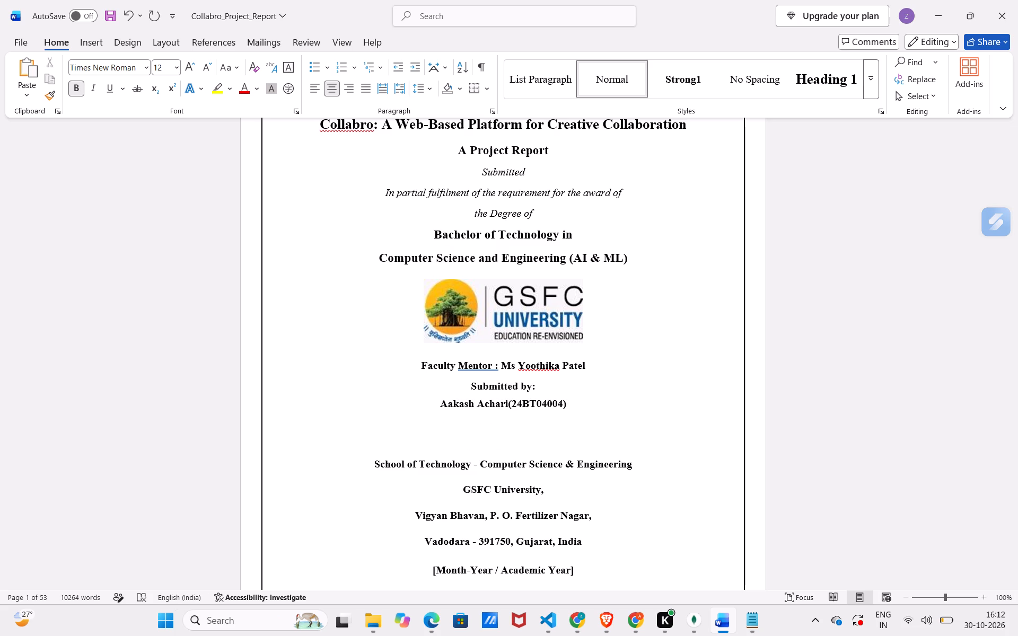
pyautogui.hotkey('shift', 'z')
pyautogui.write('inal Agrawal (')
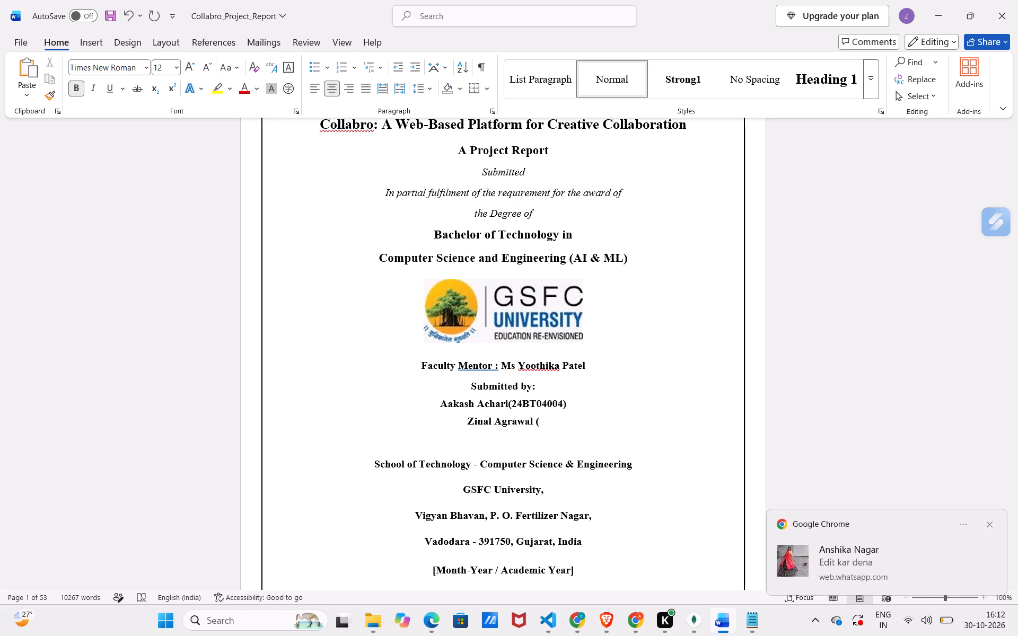
pyautogui.click(583, 403)
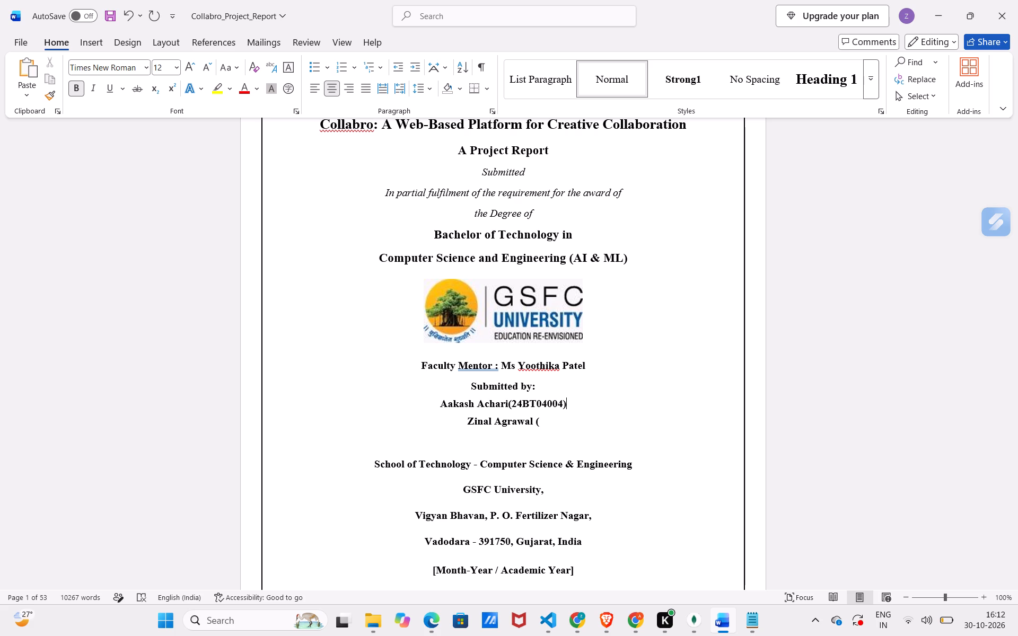
pyautogui.doubleClick(547, 419)
pyautogui.click(547, 419)
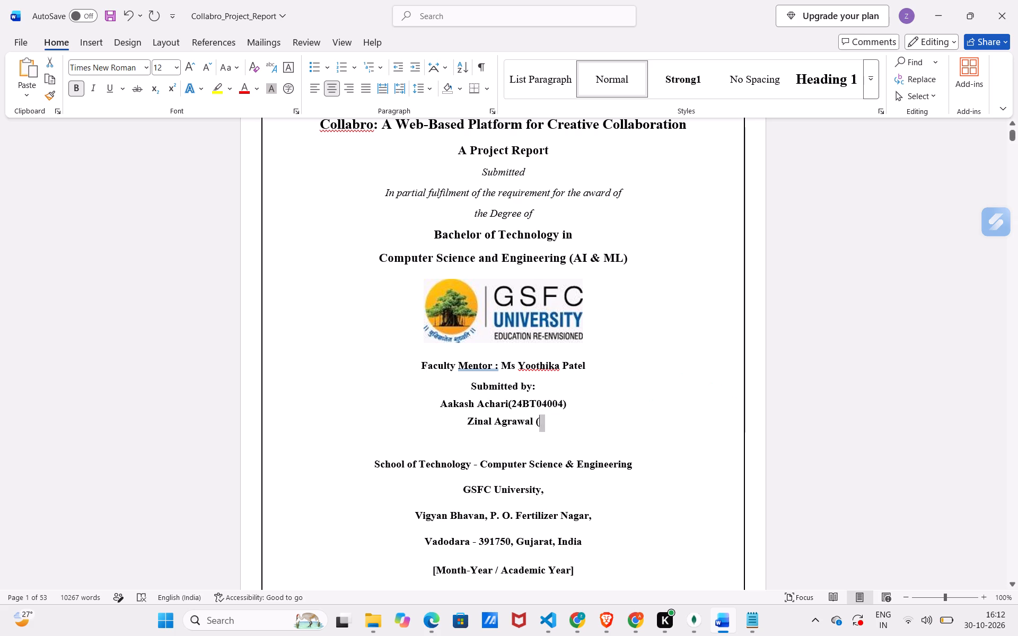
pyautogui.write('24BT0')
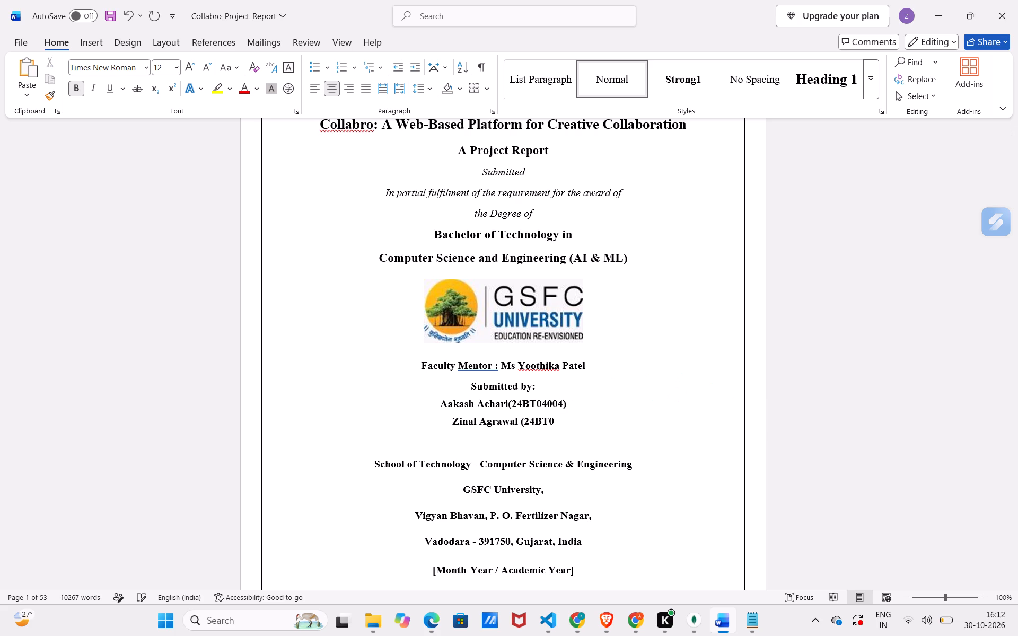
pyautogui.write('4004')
# Change the last digit of the first student's enrolment number to 2 and close the bracket after the second student's number.
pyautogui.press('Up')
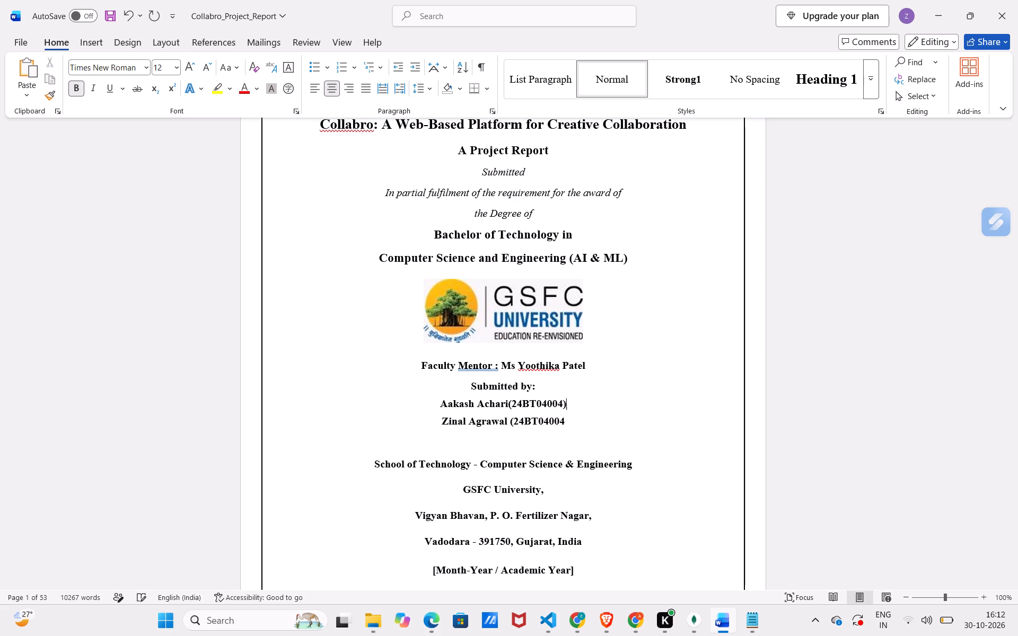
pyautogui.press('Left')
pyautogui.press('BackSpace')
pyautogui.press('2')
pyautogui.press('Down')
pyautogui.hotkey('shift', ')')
# Add the third student's name and bracketed enrolment number on a new line below the second student.
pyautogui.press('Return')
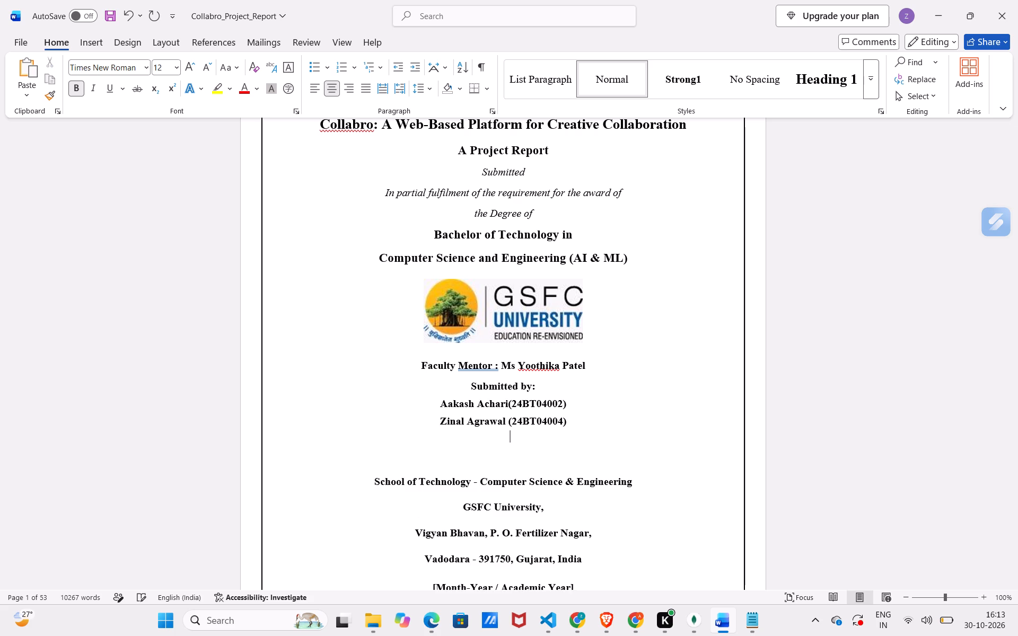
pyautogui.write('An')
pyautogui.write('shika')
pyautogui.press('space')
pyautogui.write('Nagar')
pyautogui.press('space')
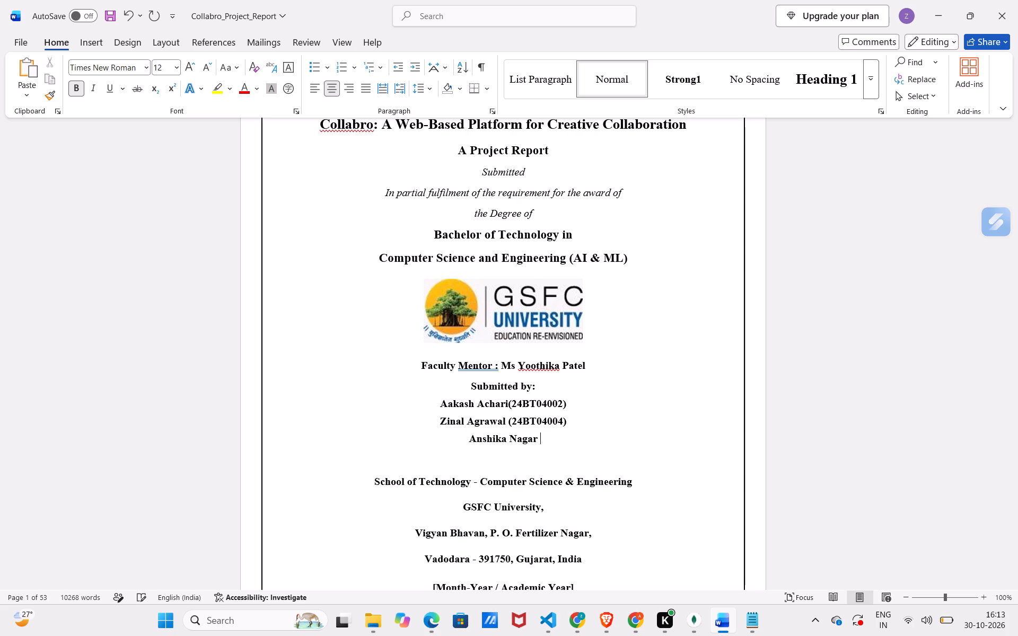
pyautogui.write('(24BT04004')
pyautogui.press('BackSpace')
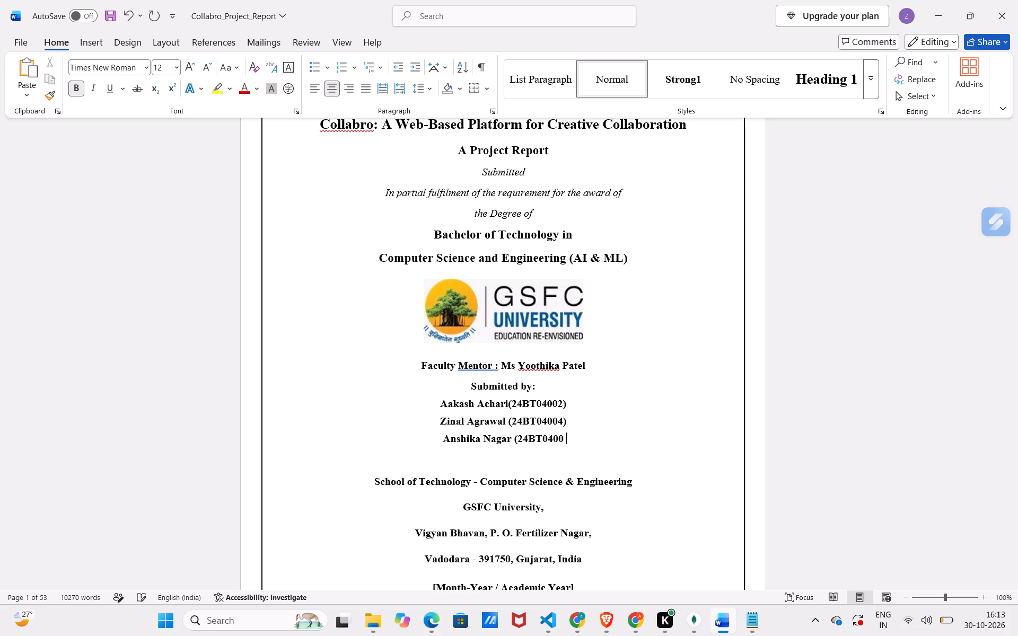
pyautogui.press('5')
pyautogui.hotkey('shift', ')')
# Start a new line below the third student with the fourth student's first name.
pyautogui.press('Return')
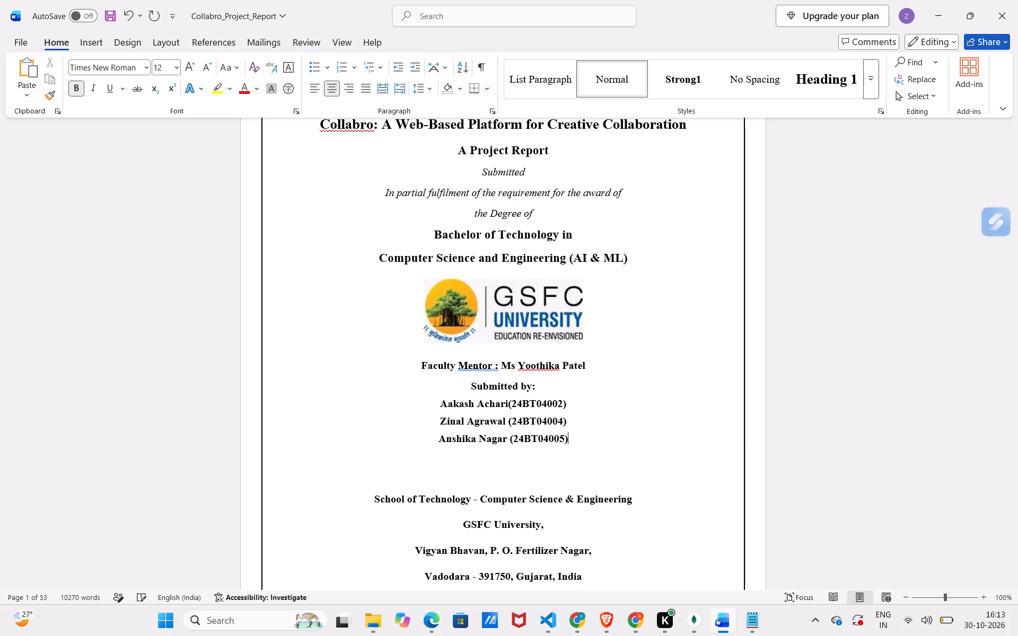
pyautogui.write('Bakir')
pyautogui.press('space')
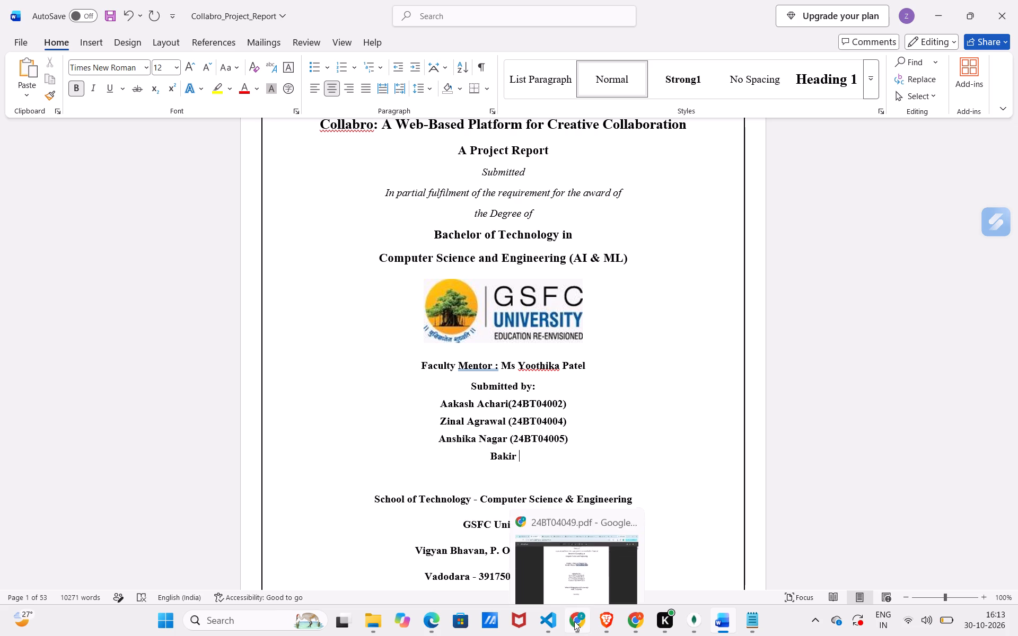
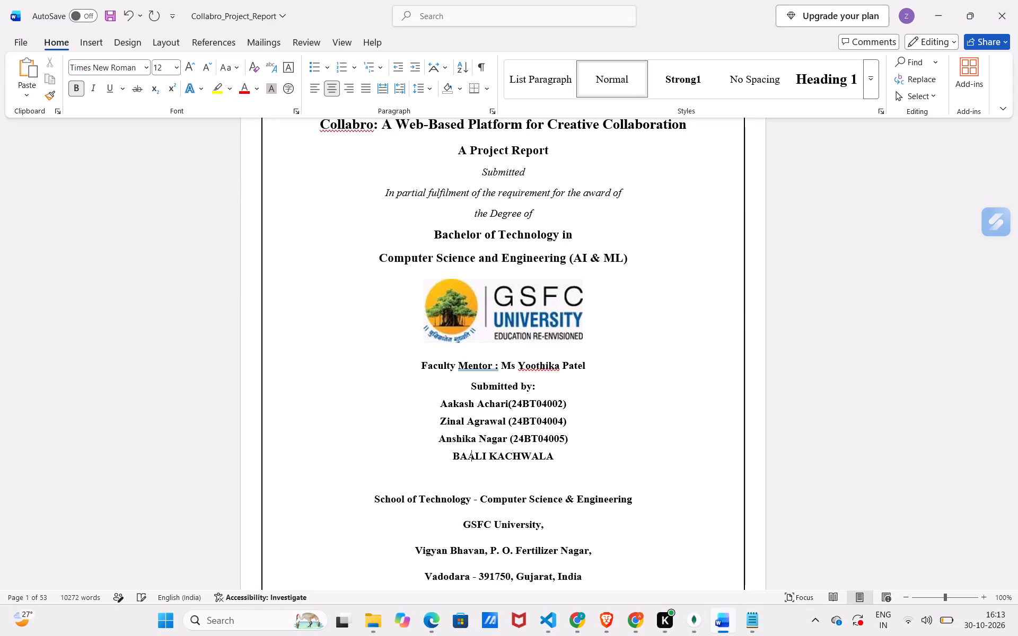
# Correct the fourth student's first name on the last Submitted by line, using initial capitals instead of all capitals.
pyautogui.press('BackSpace')
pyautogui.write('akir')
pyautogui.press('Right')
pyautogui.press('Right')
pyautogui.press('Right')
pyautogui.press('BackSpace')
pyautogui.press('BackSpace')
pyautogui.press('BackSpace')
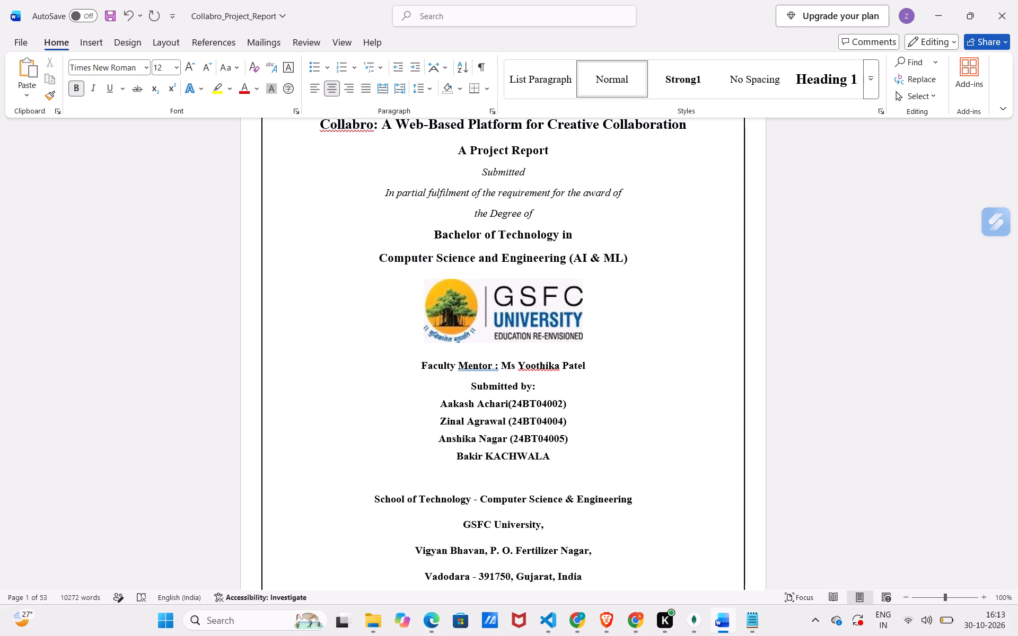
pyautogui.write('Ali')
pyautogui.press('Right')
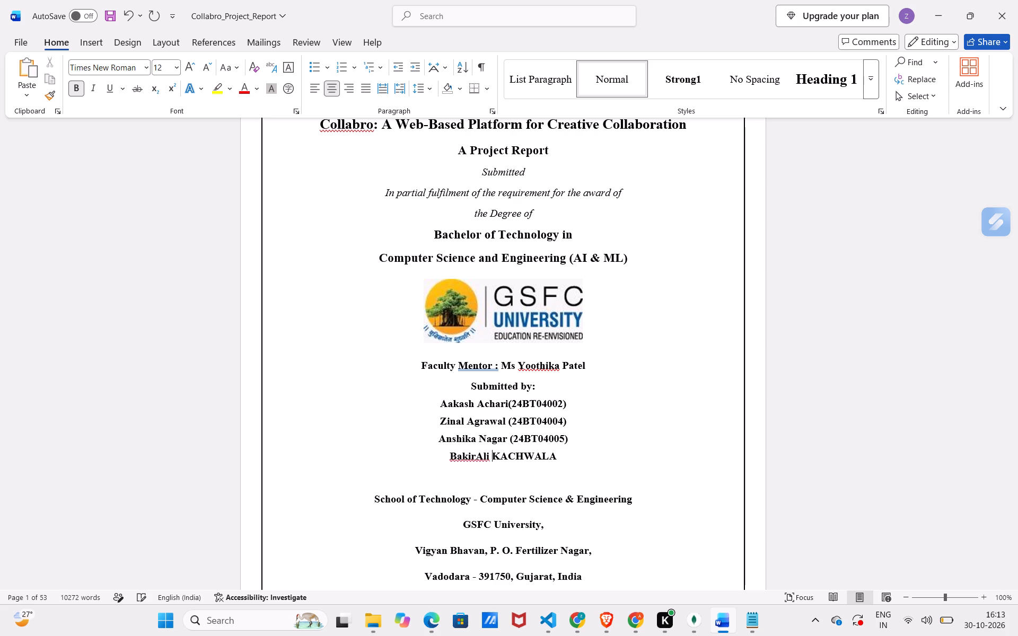
# Rewrite the fourth student's surname with only its initial letter capitalised.
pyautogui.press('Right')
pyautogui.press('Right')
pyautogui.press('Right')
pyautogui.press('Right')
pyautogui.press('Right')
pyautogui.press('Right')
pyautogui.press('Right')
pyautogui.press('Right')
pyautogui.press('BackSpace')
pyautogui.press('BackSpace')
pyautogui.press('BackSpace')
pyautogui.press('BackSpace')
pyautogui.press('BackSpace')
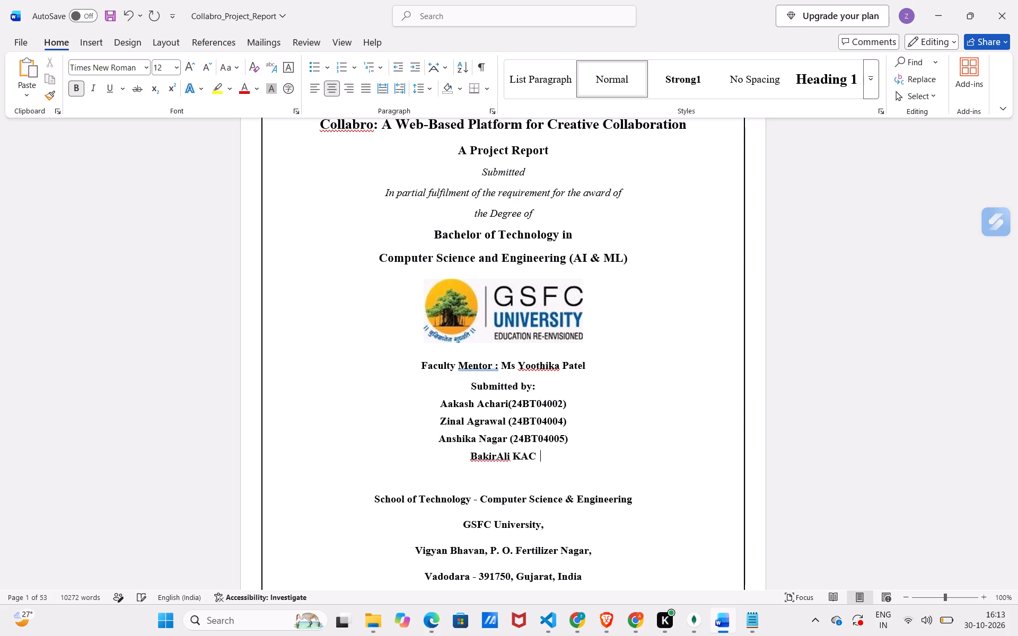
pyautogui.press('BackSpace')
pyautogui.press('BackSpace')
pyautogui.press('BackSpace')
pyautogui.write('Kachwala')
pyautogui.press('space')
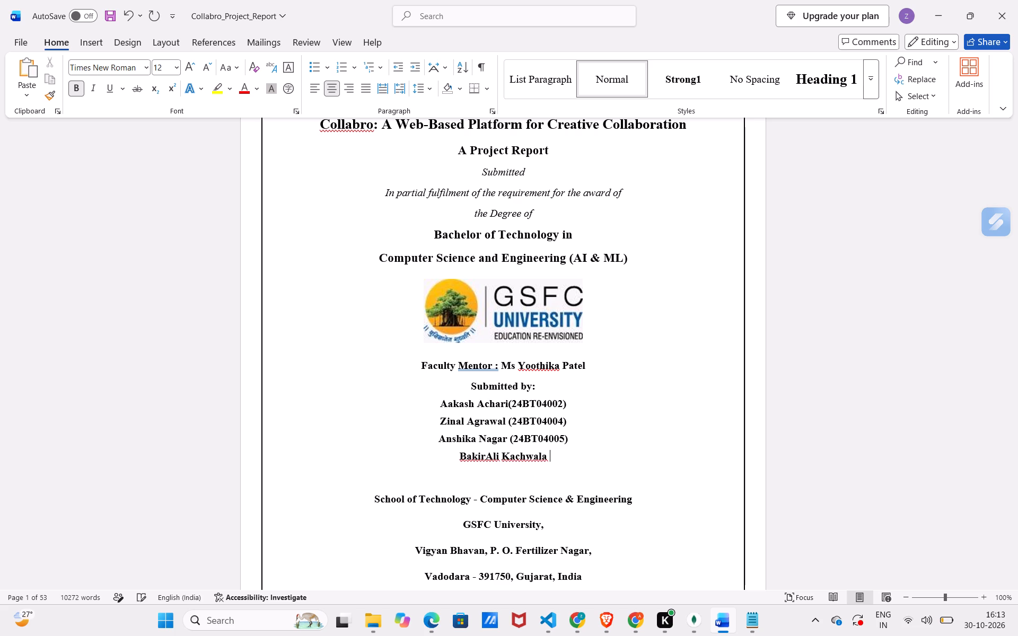
# Add the fourth student's enrolment number in brackets after the name.
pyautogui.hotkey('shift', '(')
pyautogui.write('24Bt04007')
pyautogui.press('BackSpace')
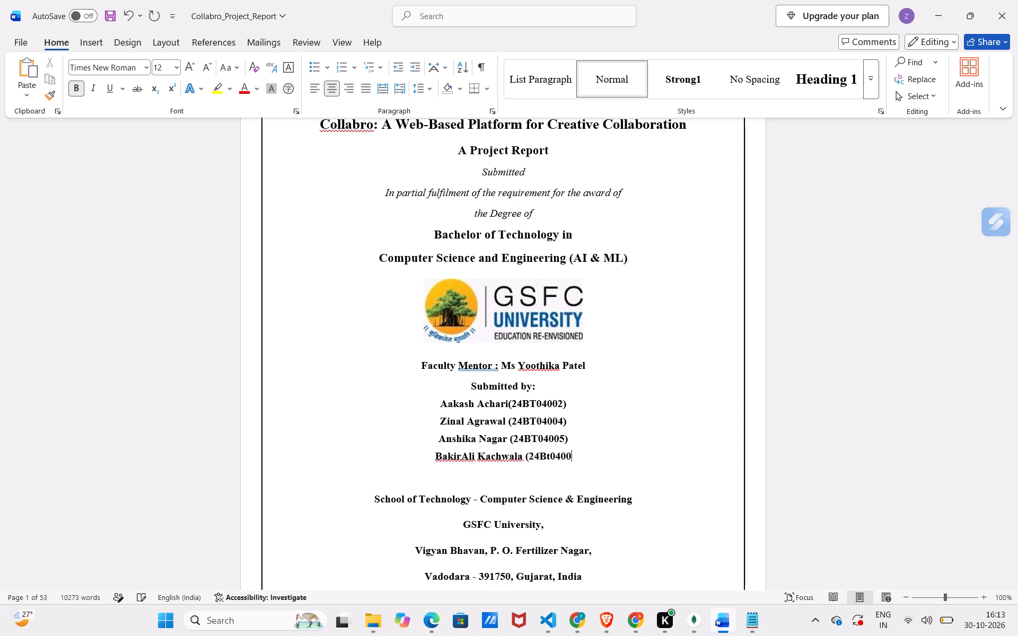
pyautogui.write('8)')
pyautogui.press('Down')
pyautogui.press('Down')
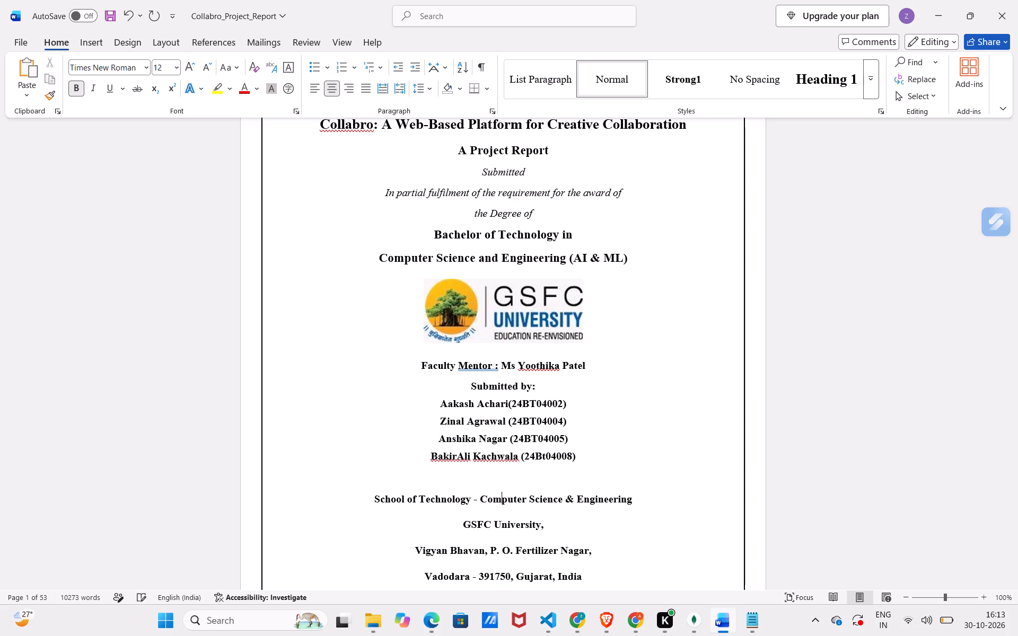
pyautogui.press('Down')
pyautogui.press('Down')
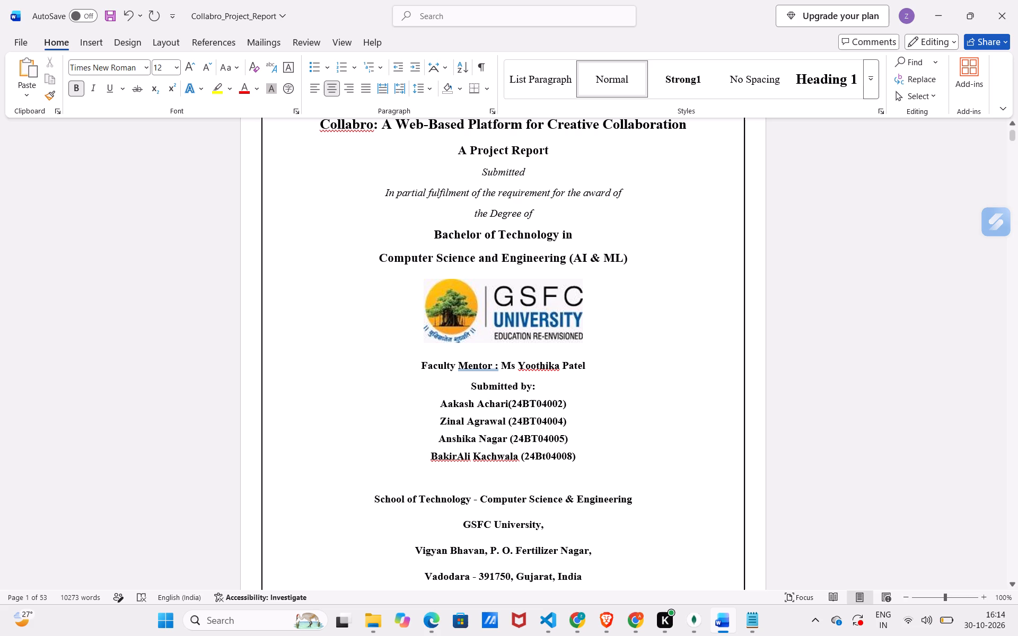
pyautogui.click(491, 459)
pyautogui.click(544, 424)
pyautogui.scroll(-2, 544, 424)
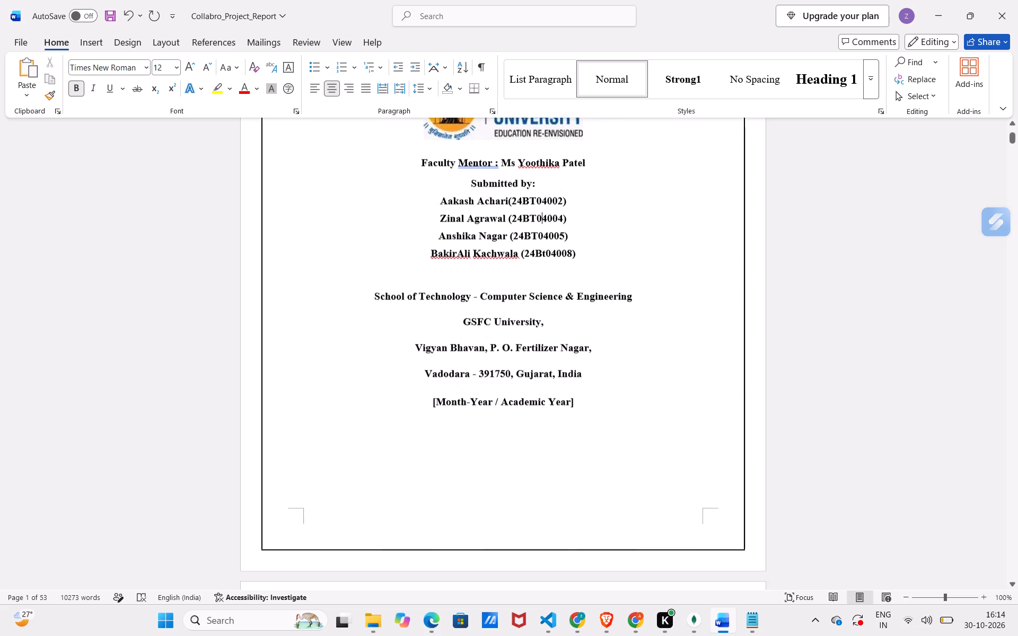
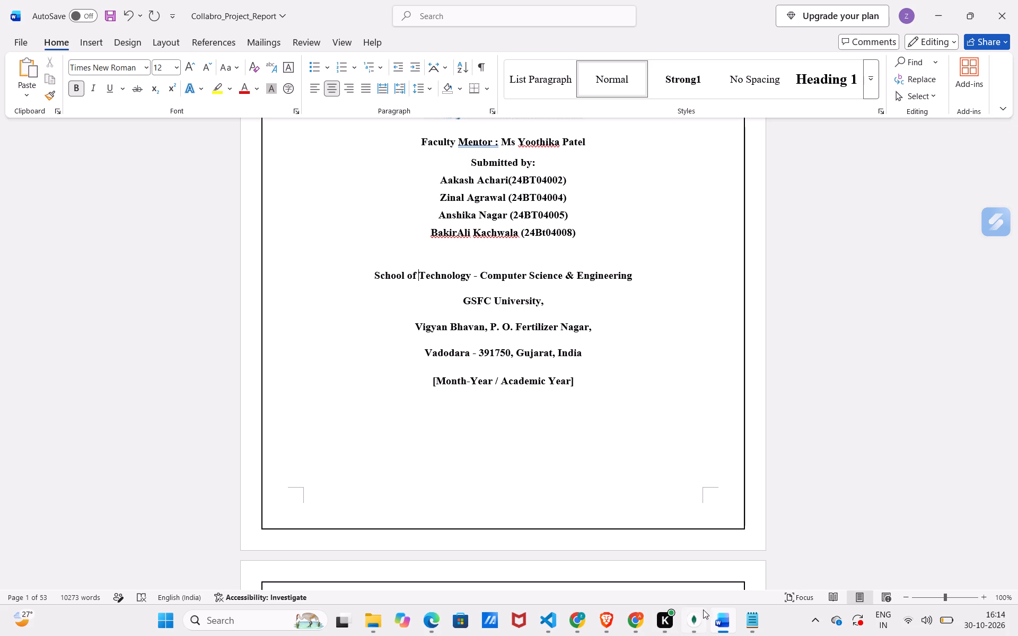
# Copy "Information &" from the school name in the GLOW report PDF and insert it before "Technology" in the Word cover page's school line.
pyautogui.click(718, 628)
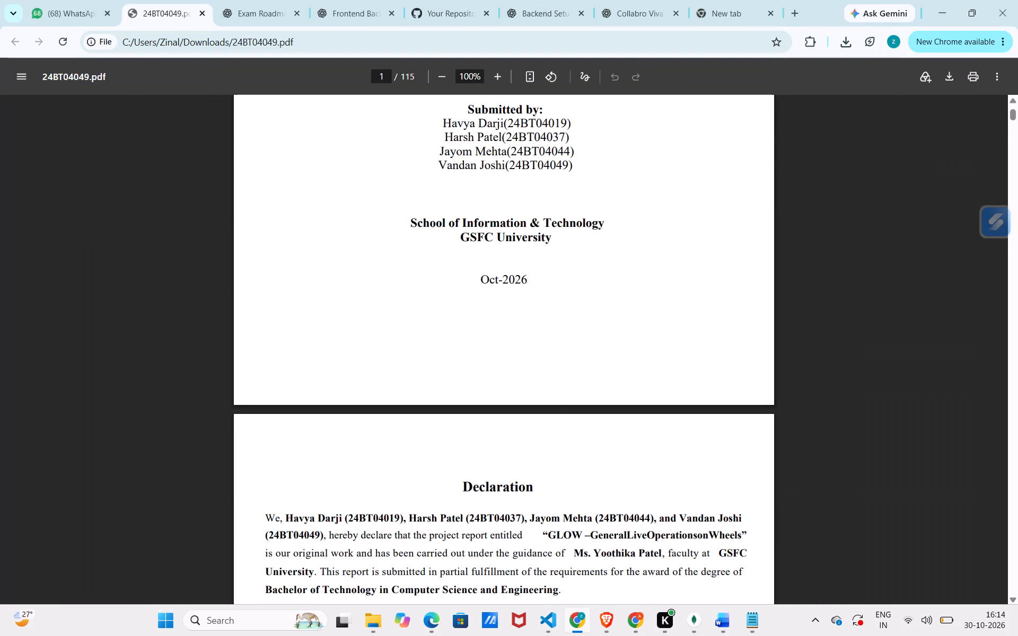
pyautogui.moveTo(463, 224); pyautogui.dragTo(540, 222)
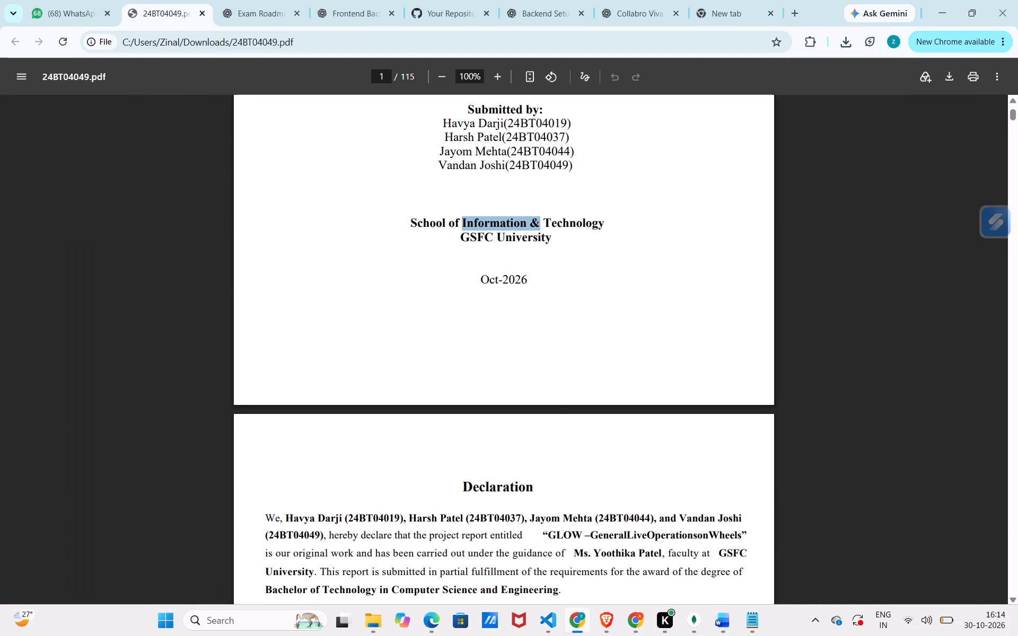
pyautogui.hotkey('ctrl', 'c')
pyautogui.click(728, 623)
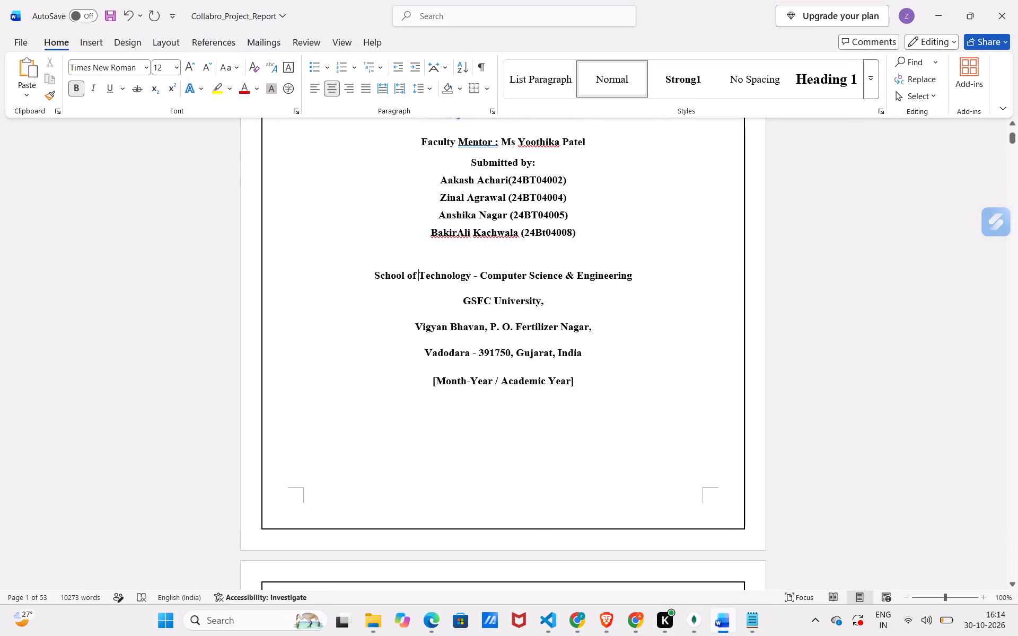
pyautogui.hotkey('ctrl', 'v')
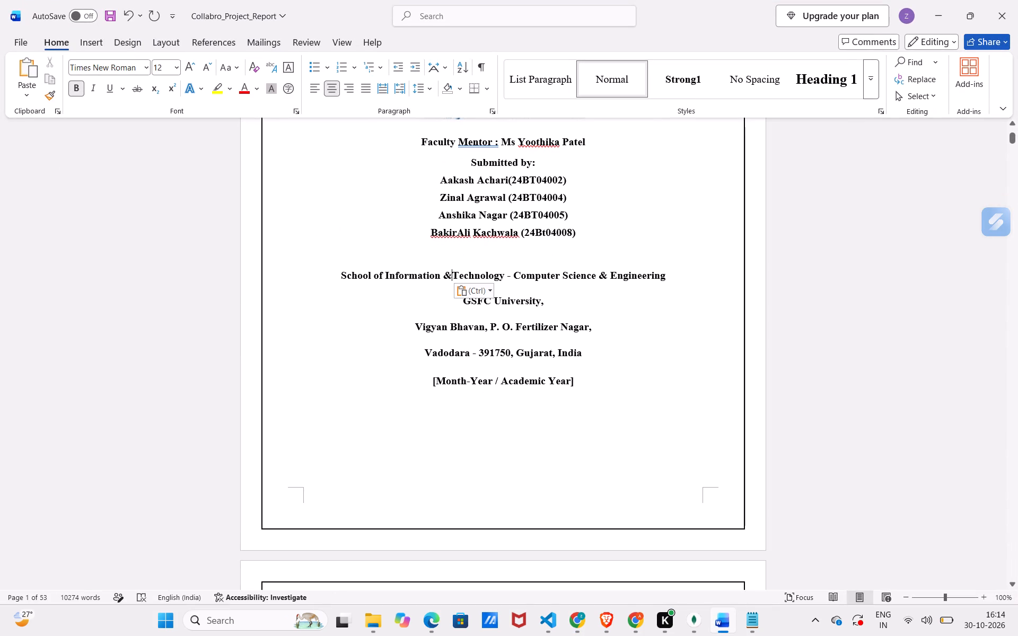
pyautogui.click(533, 290)
# Delete the two address lines, Vigyan Bhavan and Vadodara, below GSFC University on the cover page.
pyautogui.moveTo(406, 331); pyautogui.dragTo(577, 348)
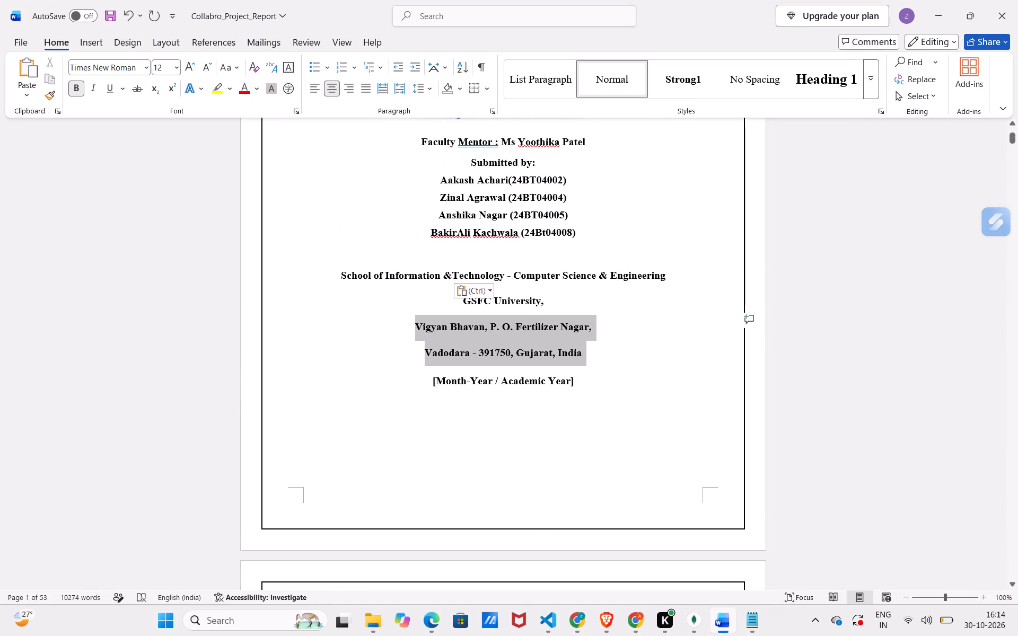
pyautogui.moveTo(577, 348); pyautogui.dragTo(586, 347)
pyautogui.press('BackSpace')
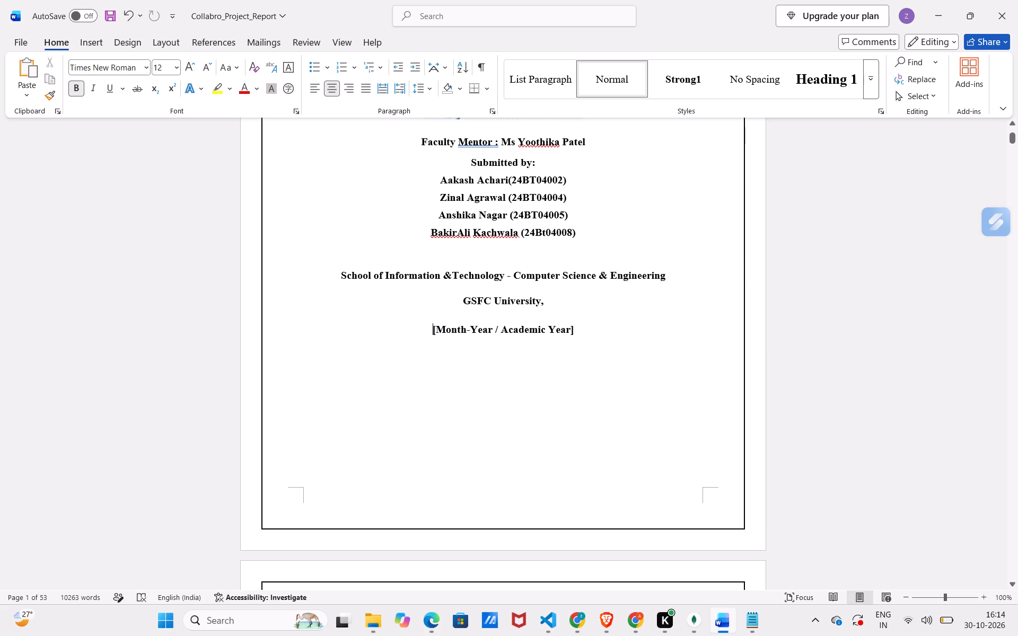
# Delete the entire "[Month-Year / Academic Year]" placeholder text, leaving its line empty.
pyautogui.click(493, 328)
pyautogui.press('BackSpace')
pyautogui.press('BackSpace')
pyautogui.press('BackSpace')
pyautogui.press('BackSpace')
pyautogui.press('BackSpace')
pyautogui.press('BackSpace')
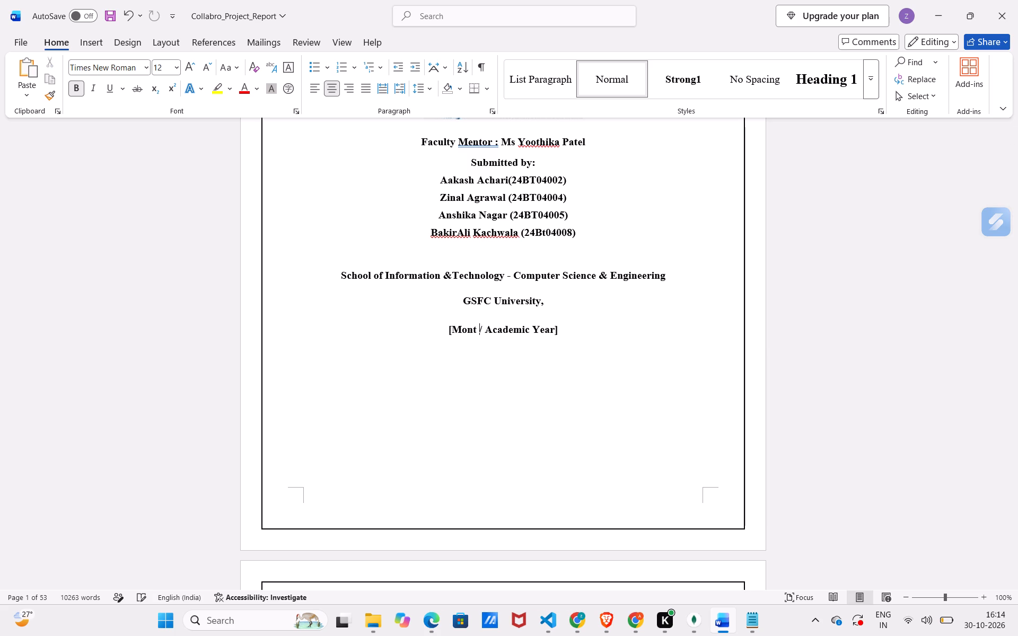
pyautogui.press('BackSpace')
pyautogui.press('BackSpace')
pyautogui.press('BackSpace')
pyautogui.press('BackSpace')
pyautogui.press('Right')
pyautogui.press('Right')
pyautogui.press('Right')
pyautogui.press('Right')
pyautogui.press('Right')
pyautogui.press('Right')
pyautogui.press('Right')
pyautogui.press('Right')
pyautogui.press('Right')
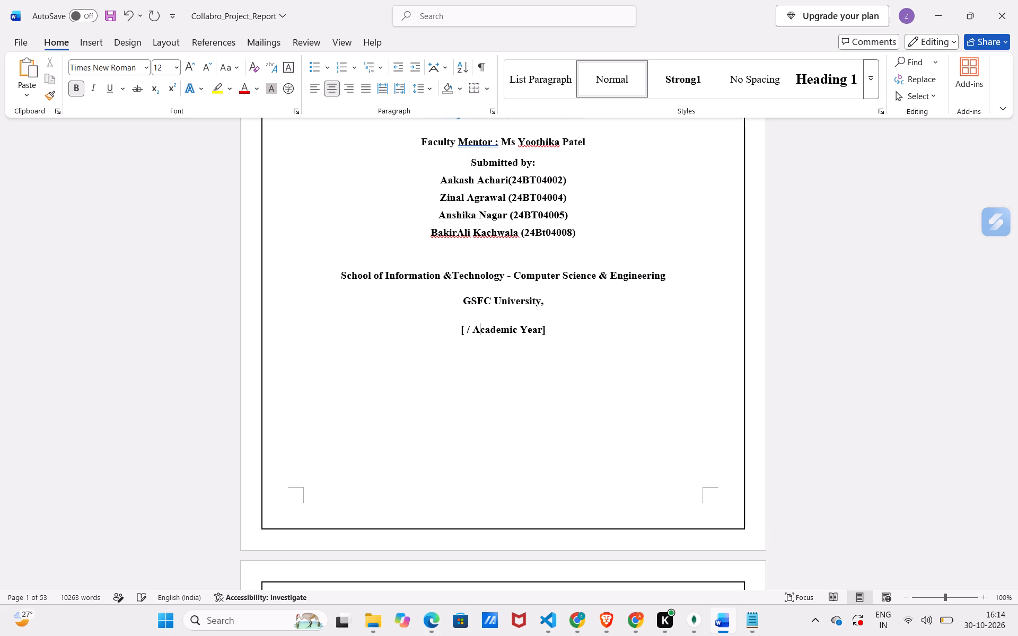
pyautogui.press('Right')
pyautogui.press('Right')
pyautogui.press('Right')
pyautogui.press('Right')
pyautogui.press('Right')
pyautogui.press('Right')
pyautogui.press('Right')
pyautogui.press('BackSpace')
pyautogui.press('BackSpace')
pyautogui.press('BackSpace')
pyautogui.press('BackSpace')
pyautogui.press('BackSpace')
pyautogui.press('BackSpace')
pyautogui.press('Right')
pyautogui.press('BackSpace')
pyautogui.press('BackSpace')
pyautogui.press('BackSpace')
pyautogui.press('BackSpace')
pyautogui.press('BackSpace')
pyautogui.press('BackSpace')
pyautogui.press('BackSpace')
pyautogui.press('BackSpace')
pyautogui.press('BackSpace')
pyautogui.press('BackSpace')
pyautogui.press('BackSpace')
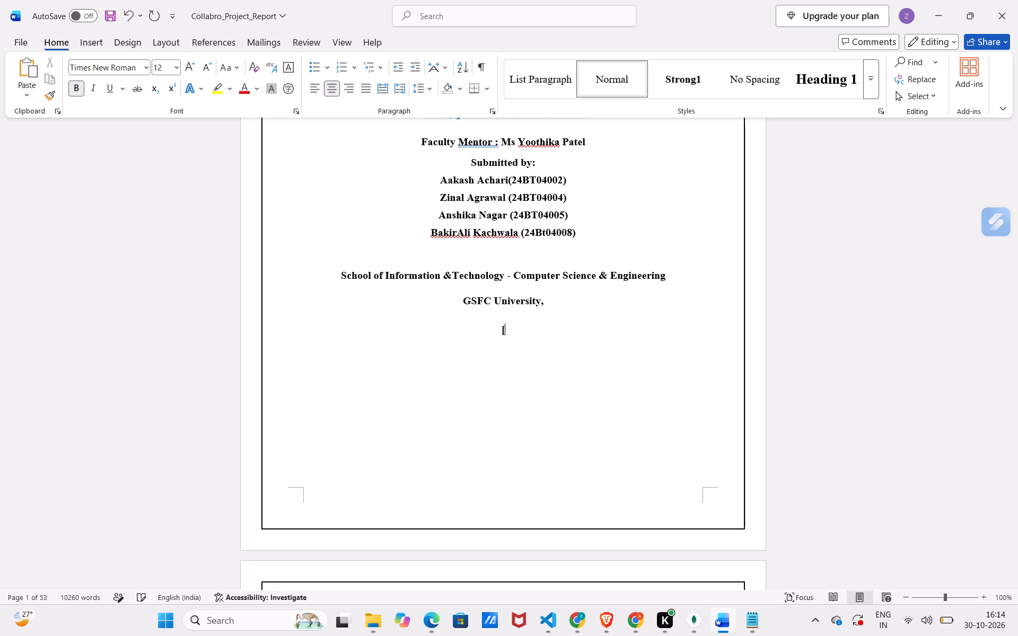
pyautogui.press('BackSpace')
# Copy the date "Oct-2026" from the reference PDF's cover and paste it on the empty line below GSFC University in the Word report.
pyautogui.click(727, 627)
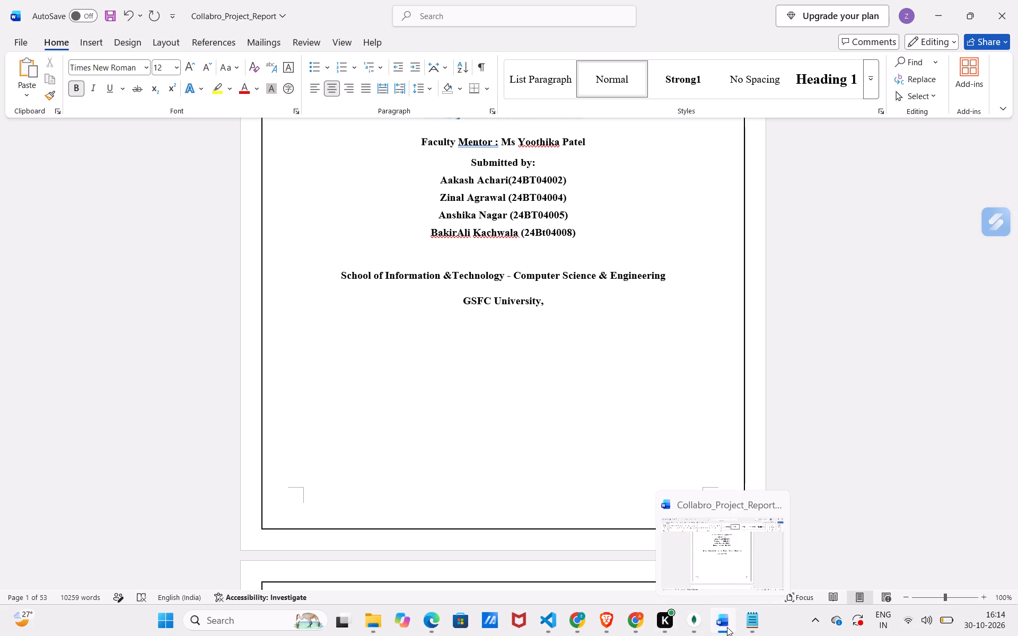
pyautogui.moveTo(478, 275); pyautogui.dragTo(543, 287)
pyautogui.hotkey('ctrl', 'c')
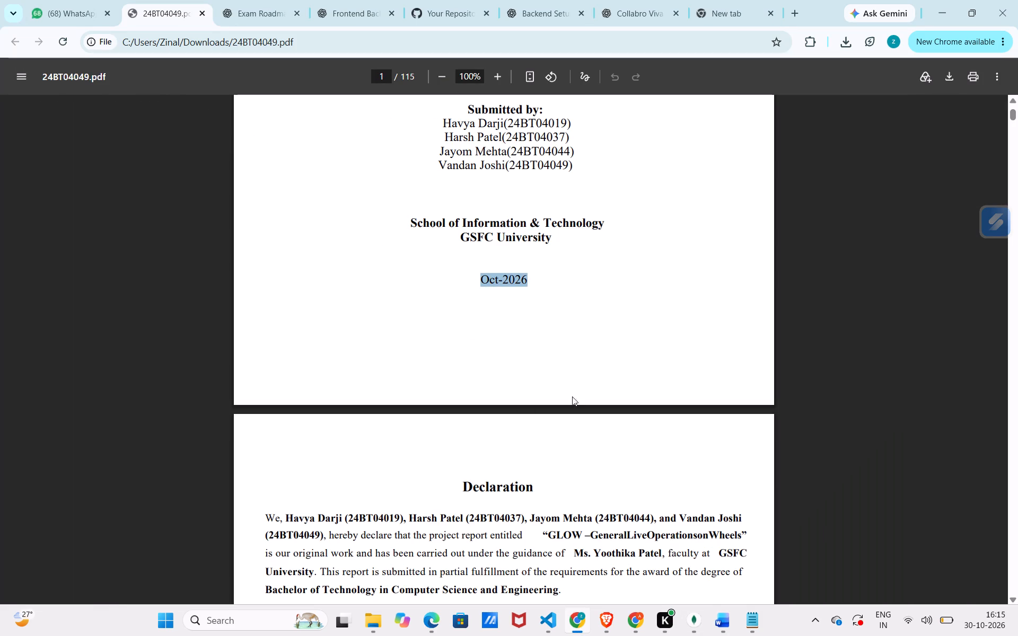
pyautogui.click(721, 622)
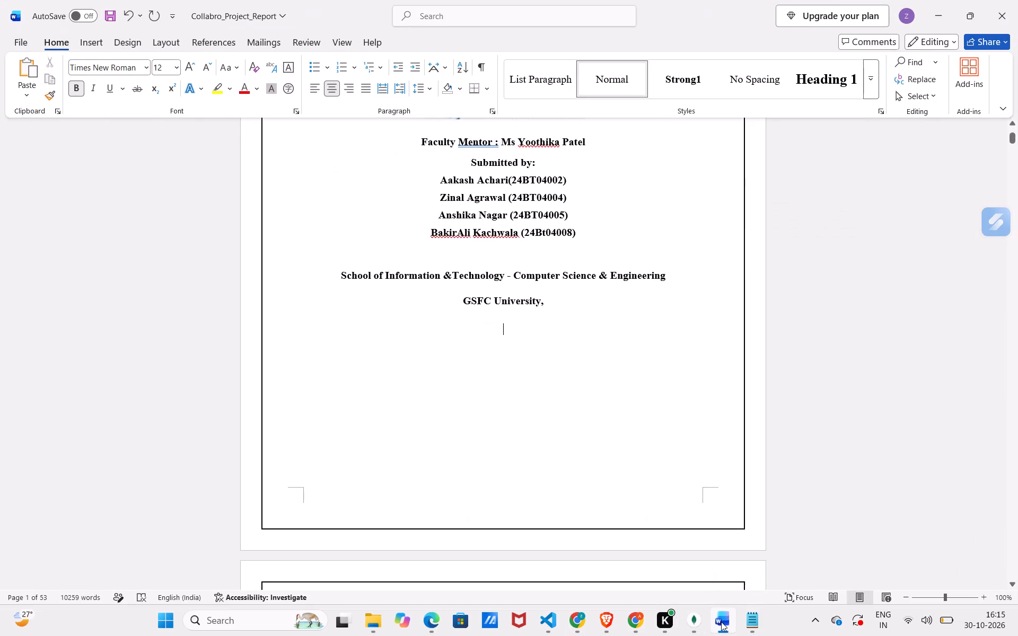
pyautogui.hotkey('ctrl', 'v')
pyautogui.scroll(-3, 721, 622)
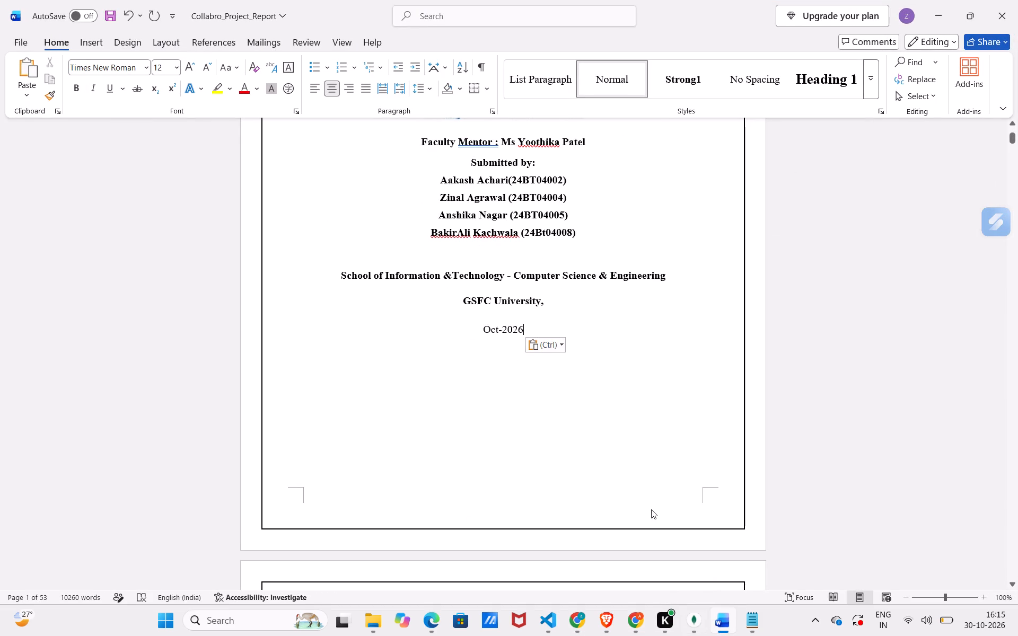
# Make the Oct-2026 date on the cover page bold.
pyautogui.tripleClick(506, 331)
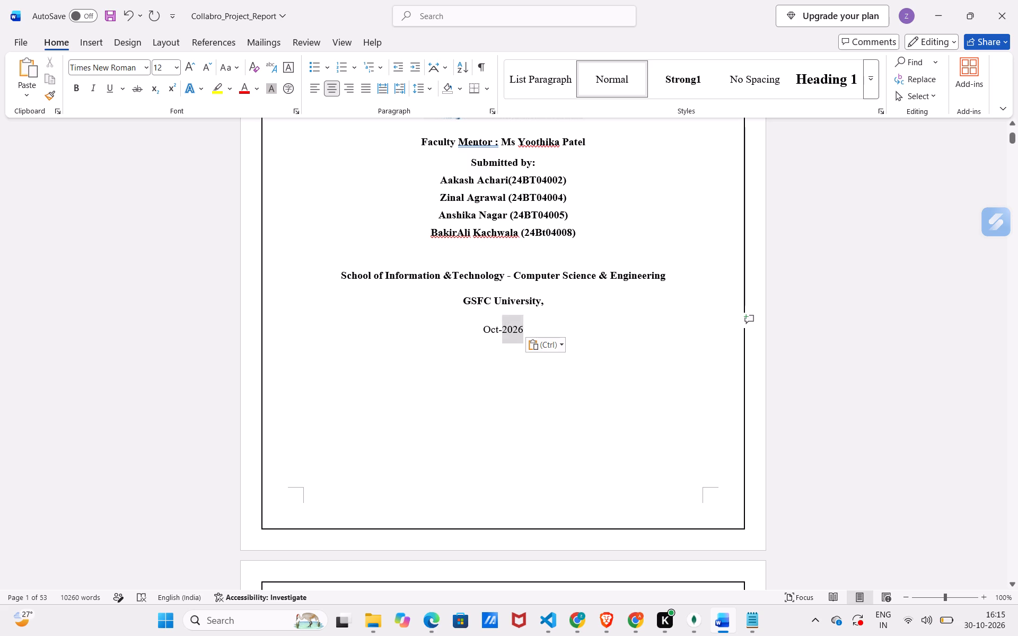
pyautogui.click(78, 89)
pyautogui.click(304, 263)
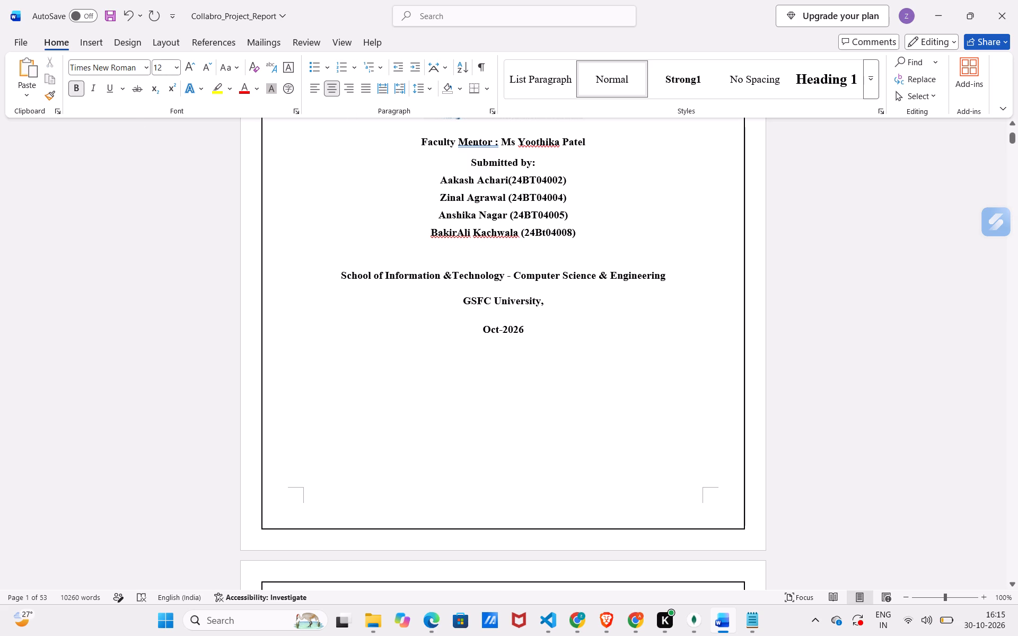
# Insert a blank line between GSFC University and the Oct-2026 date.
pyautogui.click(454, 334)
pyautogui.press('Return')
# Check the reference PDF's cover layout, then move the Word cover's GSFC University logo from below the degree lines up to the project title.
pyautogui.scroll(1, 454, 334)
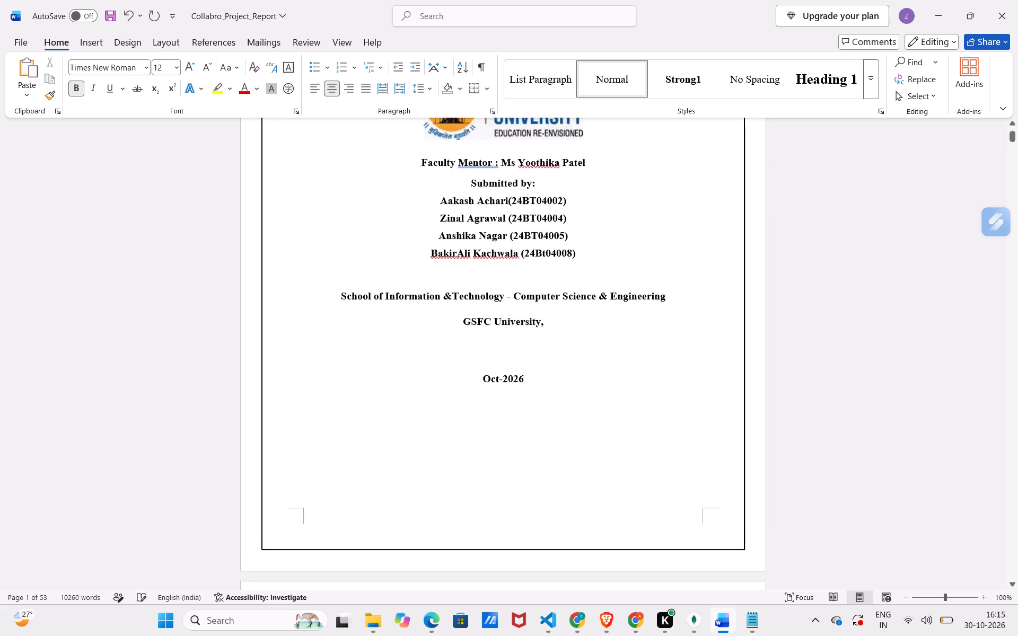
pyautogui.scroll(1, 454, 334)
pyautogui.scroll(-2, 454, 334)
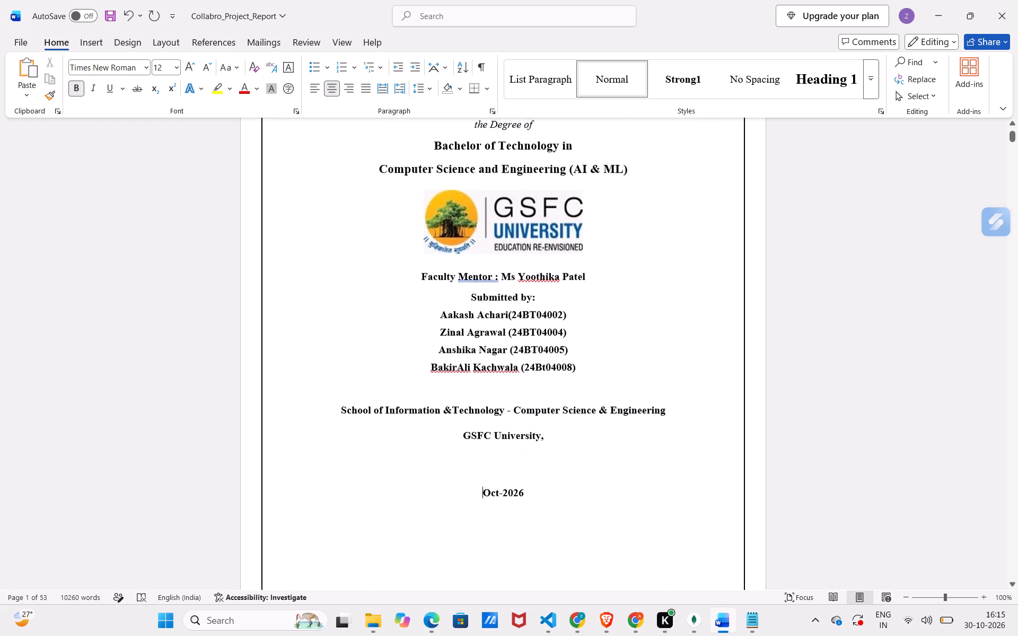
pyautogui.click(586, 617)
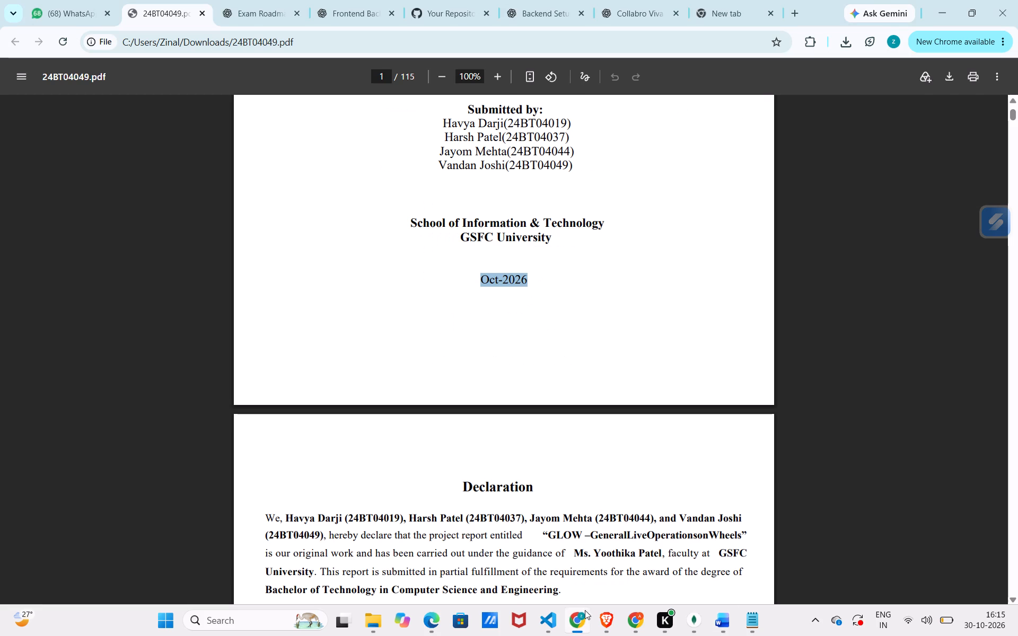
pyautogui.scroll(6, 566, 370)
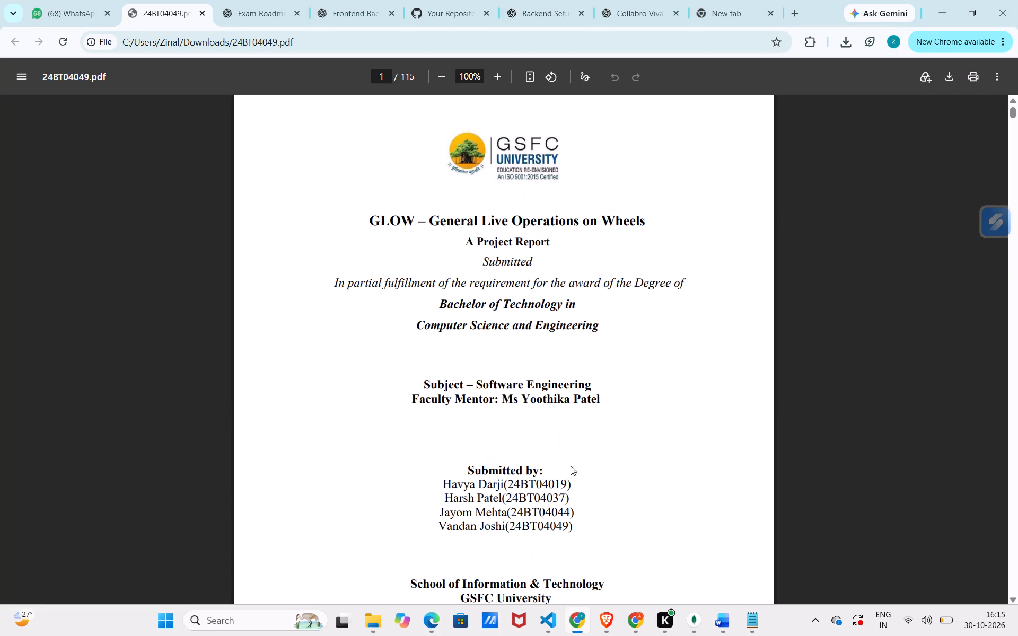
pyautogui.click(580, 625)
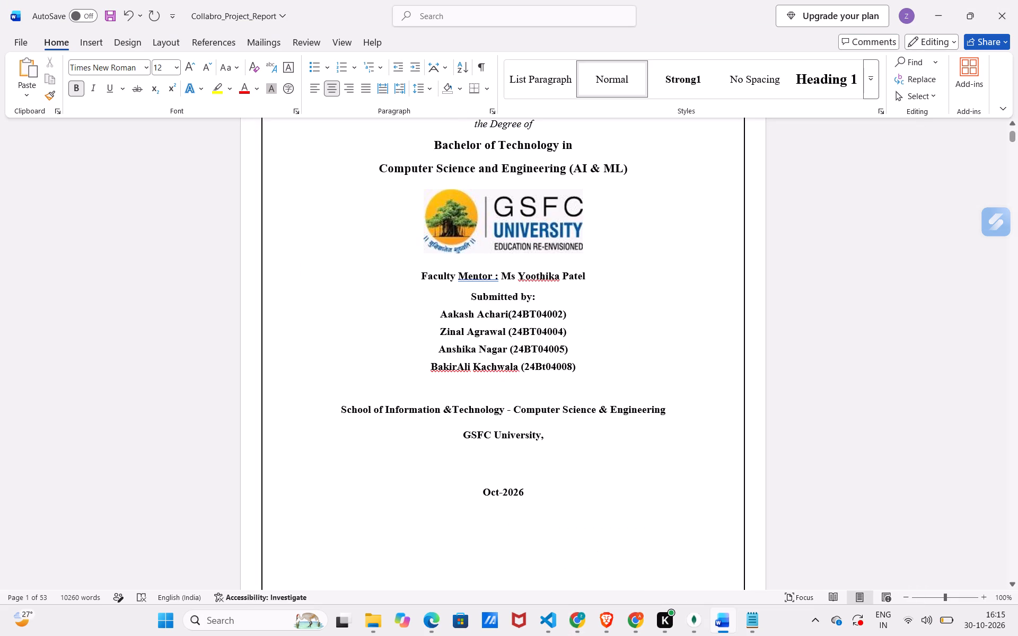
pyautogui.click(494, 233)
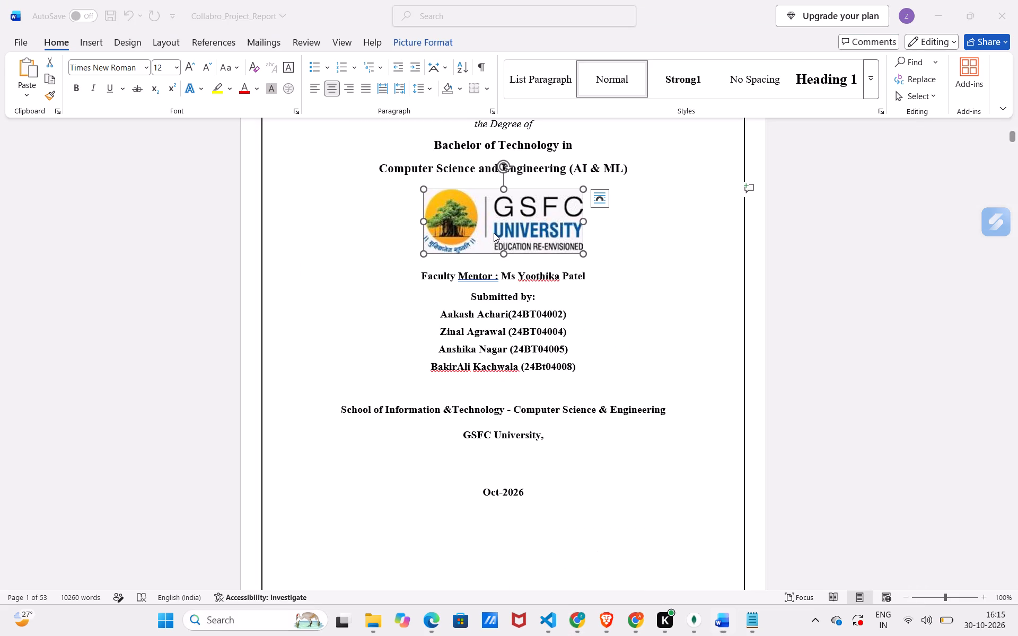
pyautogui.scroll(4, 494, 233)
pyautogui.click(918, 267)
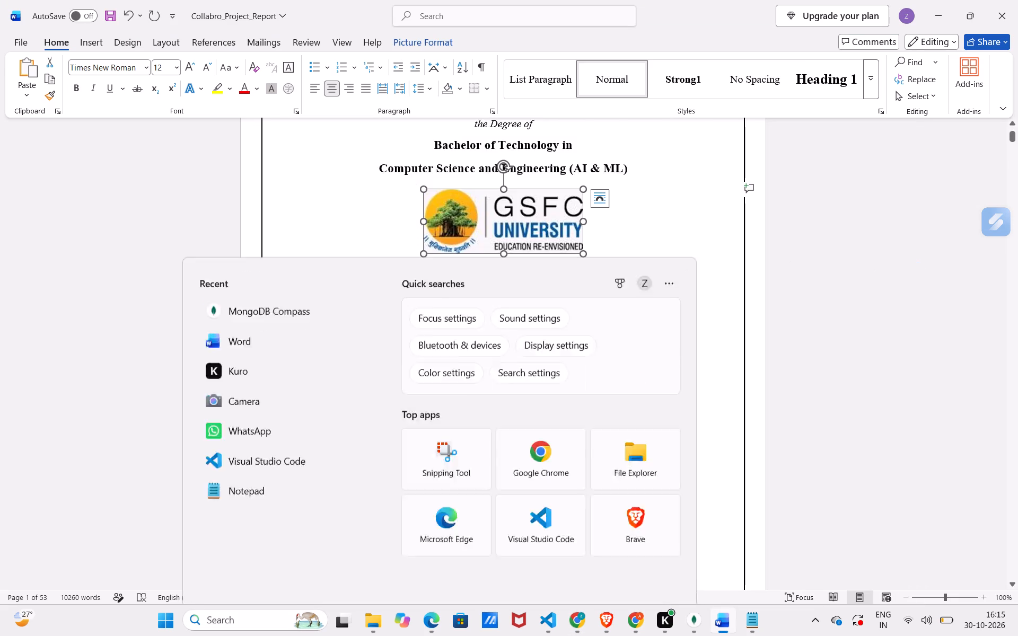
pyautogui.scroll(4, 595, 278)
pyautogui.moveTo(517, 398); pyautogui.dragTo(516, 158)
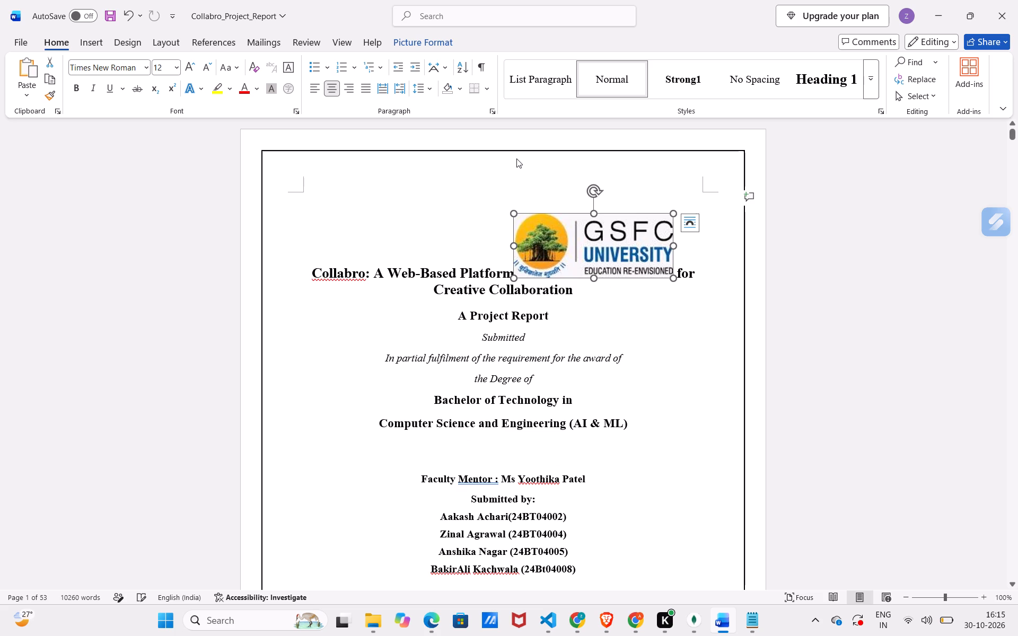
pyautogui.moveTo(551, 226); pyautogui.dragTo(467, 183)
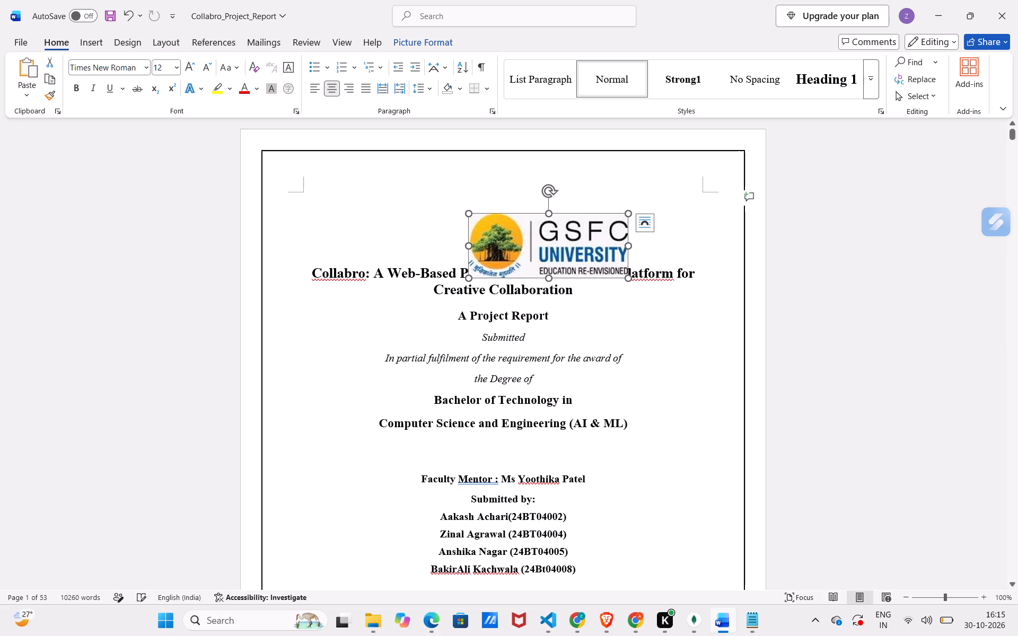
# Add a blank line before the Collabro title and position the university logo centred above it.
pyautogui.click(308, 272)
pyautogui.press('Return')
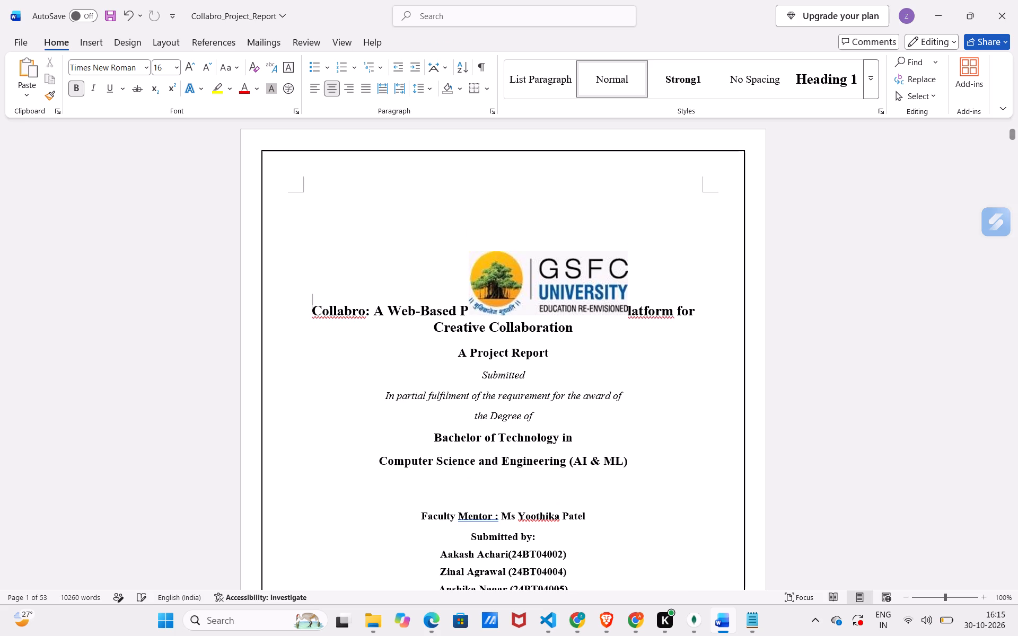
pyautogui.moveTo(490, 270); pyautogui.dragTo(441, 217)
# Examine the Collabro report's Declaration page and compare it with the Declaration in the GLOW report PDF, returning to Word.
pyautogui.scroll(-3, 510, 314)
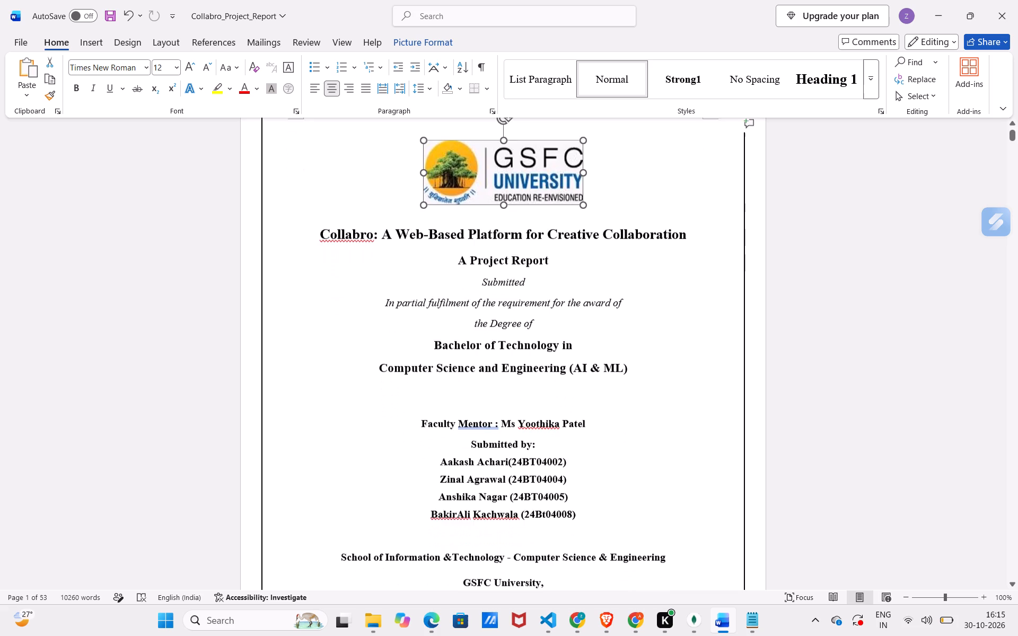
pyautogui.scroll(-5, 510, 314)
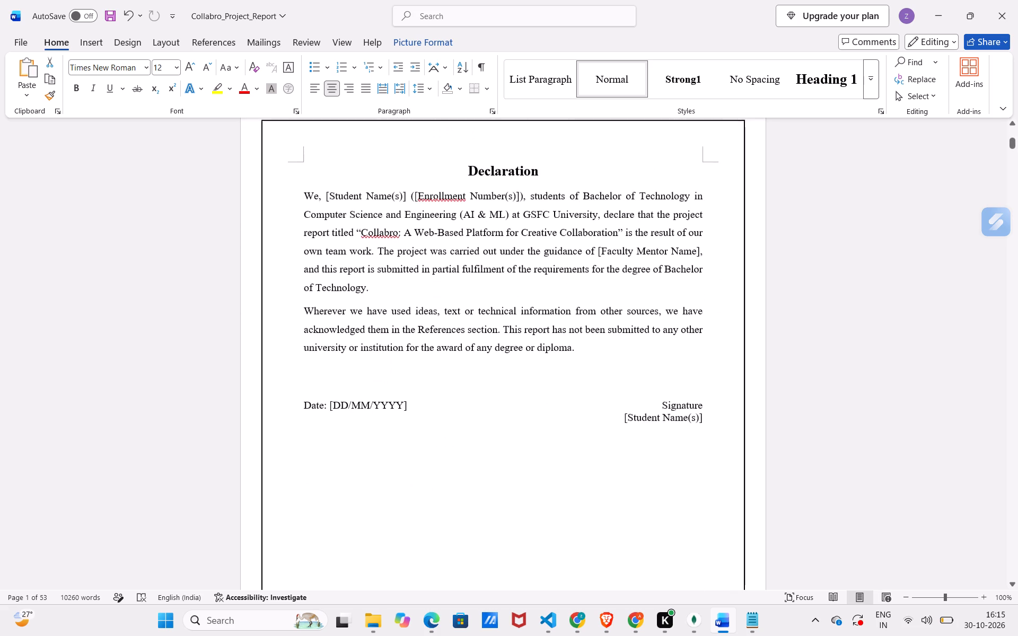
pyautogui.scroll(-1, 510, 314)
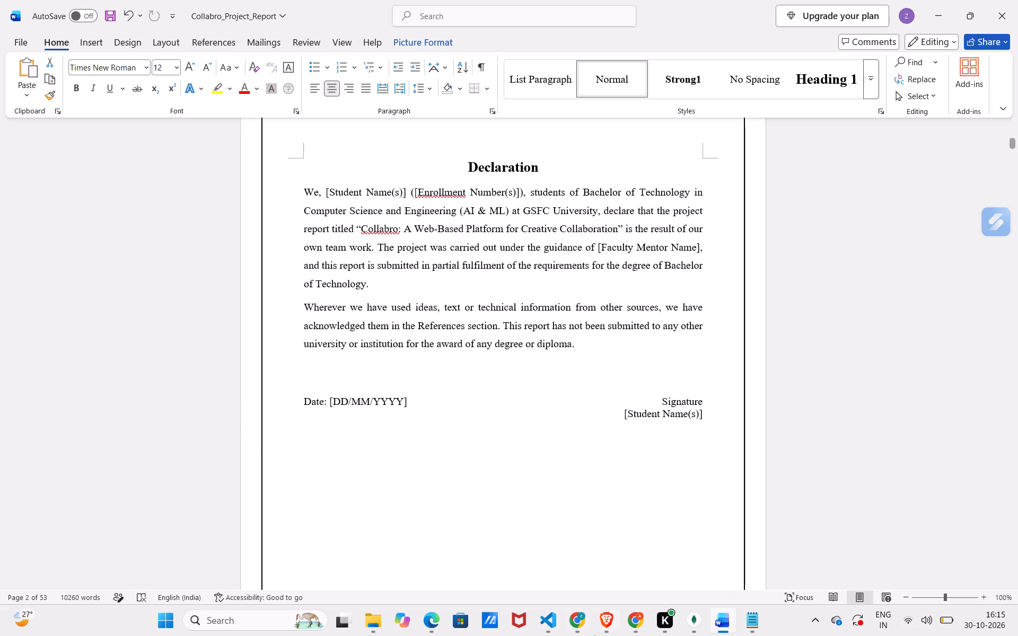
pyautogui.click(583, 615)
pyautogui.scroll(-2, 599, 432)
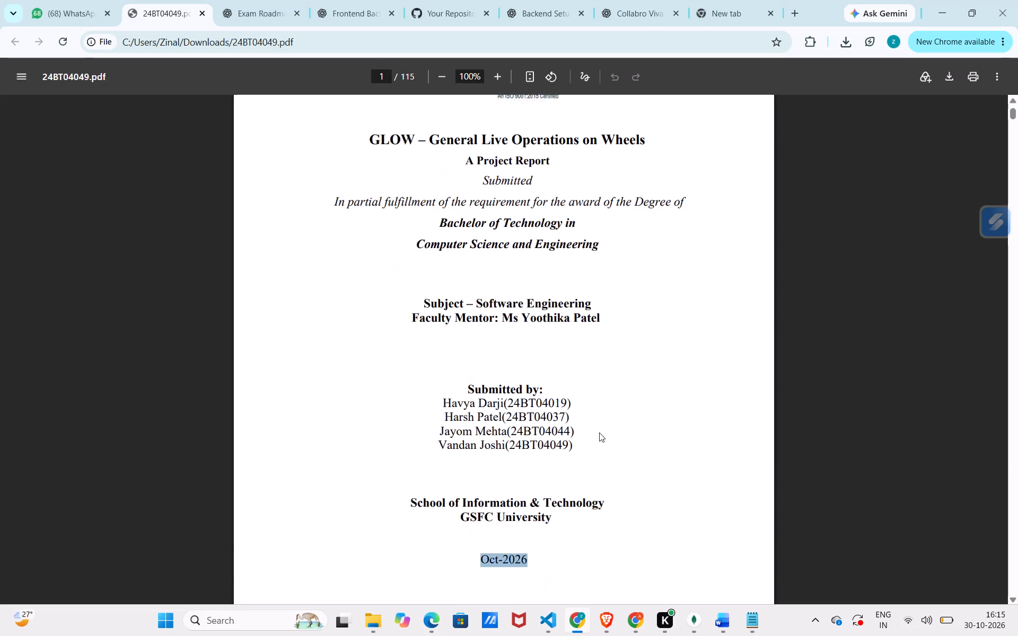
pyautogui.scroll(-4, 599, 432)
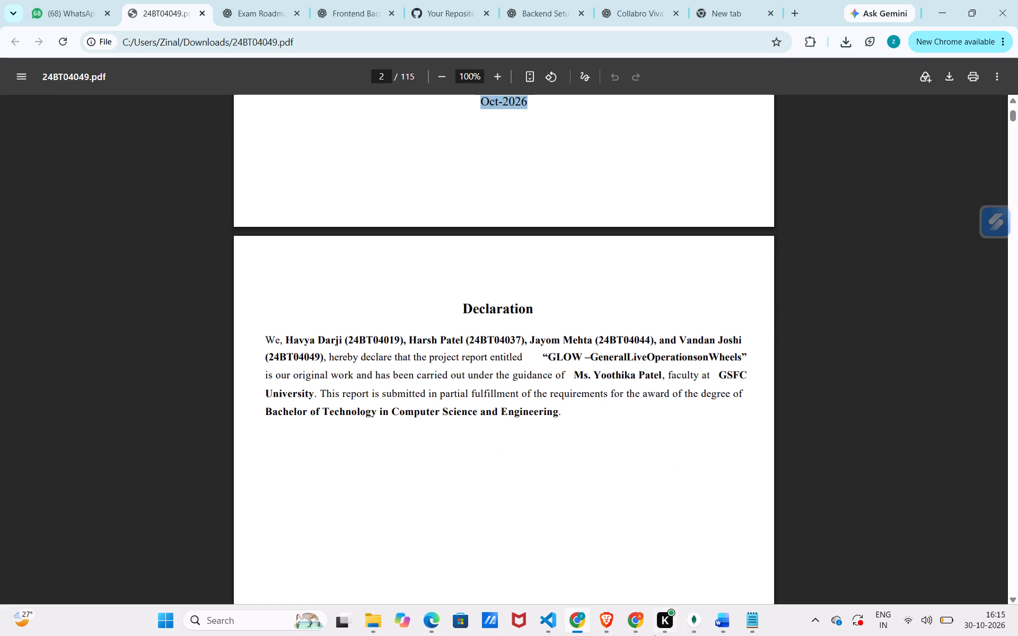
pyautogui.click(733, 630)
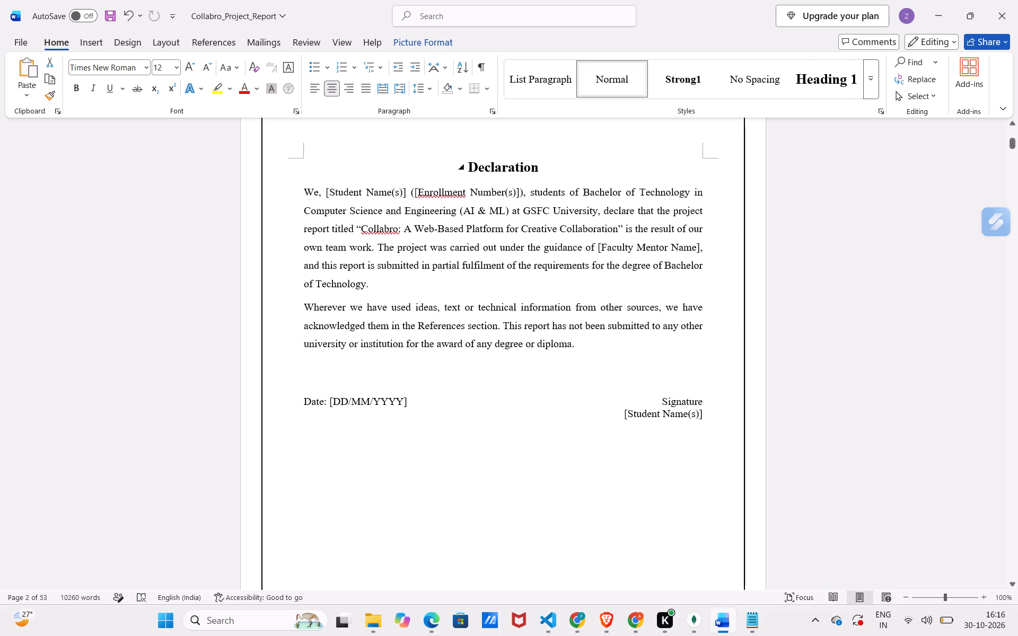
# Replace the student name and enrollment number placeholders after "We," in the Declaration with the four members' entries copied from the cover page.
pyautogui.moveTo(523, 193); pyautogui.dragTo(324, 196)
pyautogui.press('BackSpace')
pyautogui.scroll(2, 499, 160)
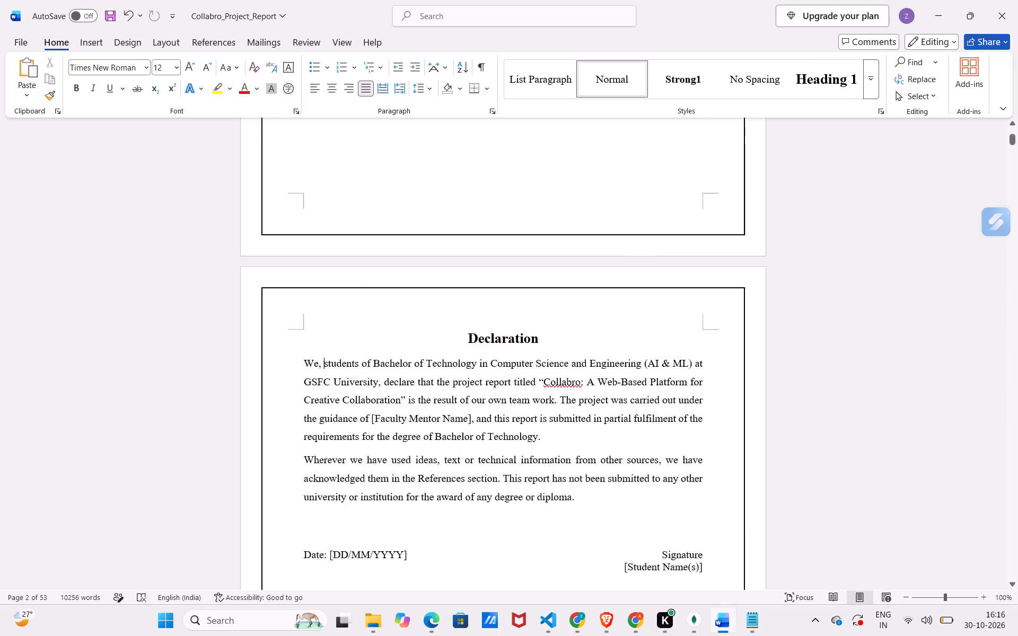
pyautogui.scroll(2, 499, 160)
pyautogui.moveTo(436, 311); pyautogui.dragTo(485, 329)
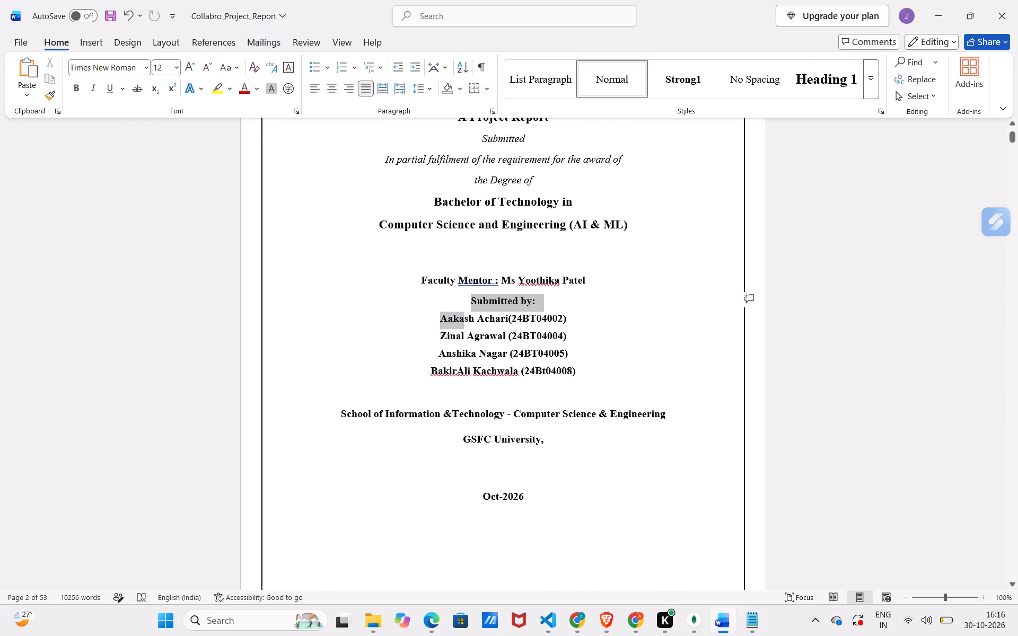
pyautogui.moveTo(485, 329); pyautogui.dragTo(573, 364)
pyautogui.click(573, 364)
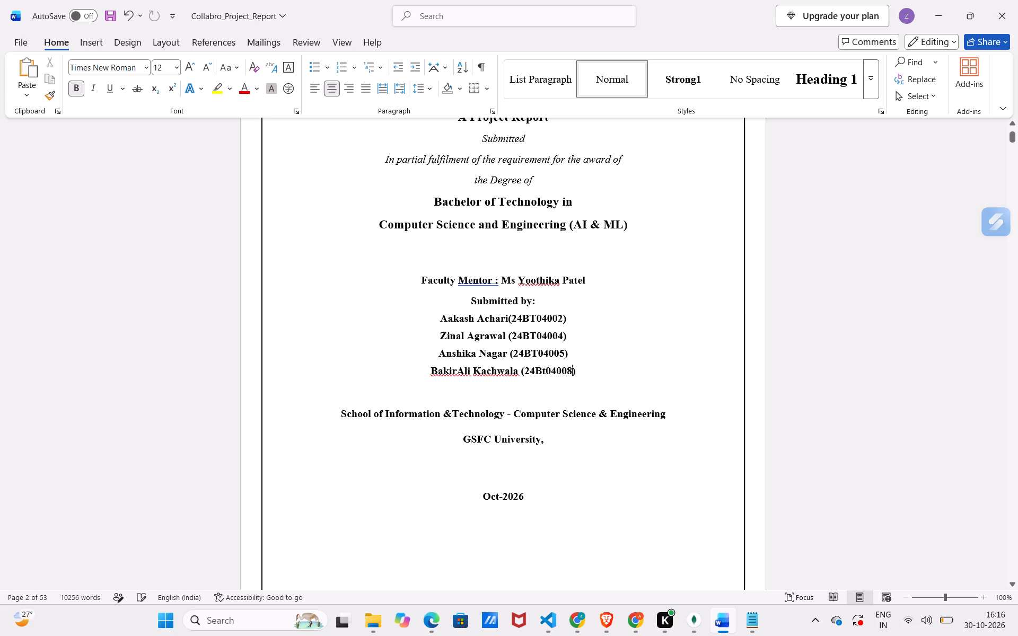
pyautogui.moveTo(441, 316); pyautogui.dragTo(584, 369)
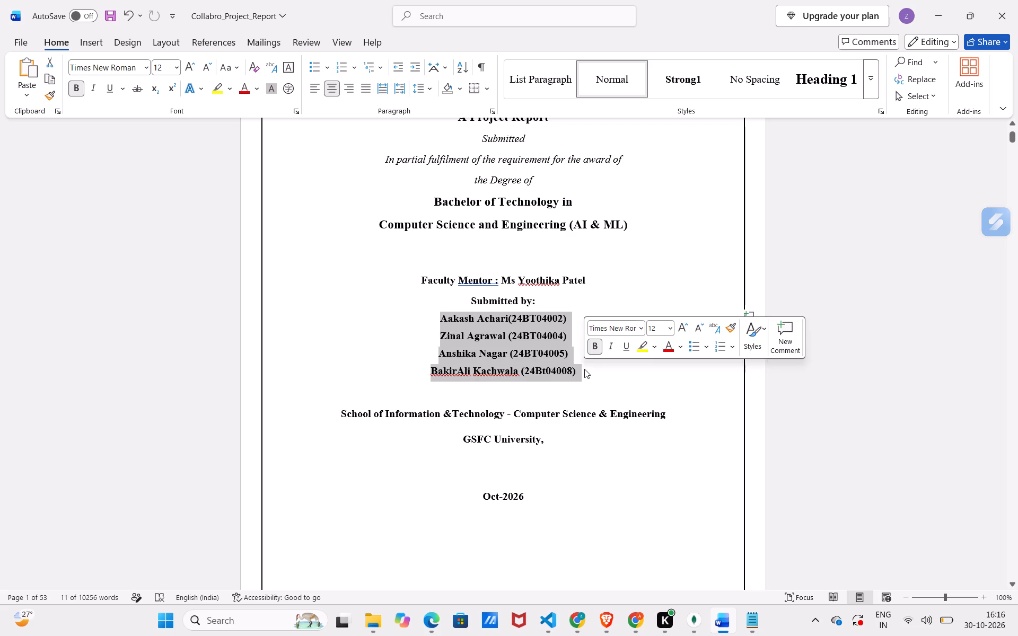
pyautogui.hotkey('ctrl', 'c')
pyautogui.scroll(-4, 584, 369)
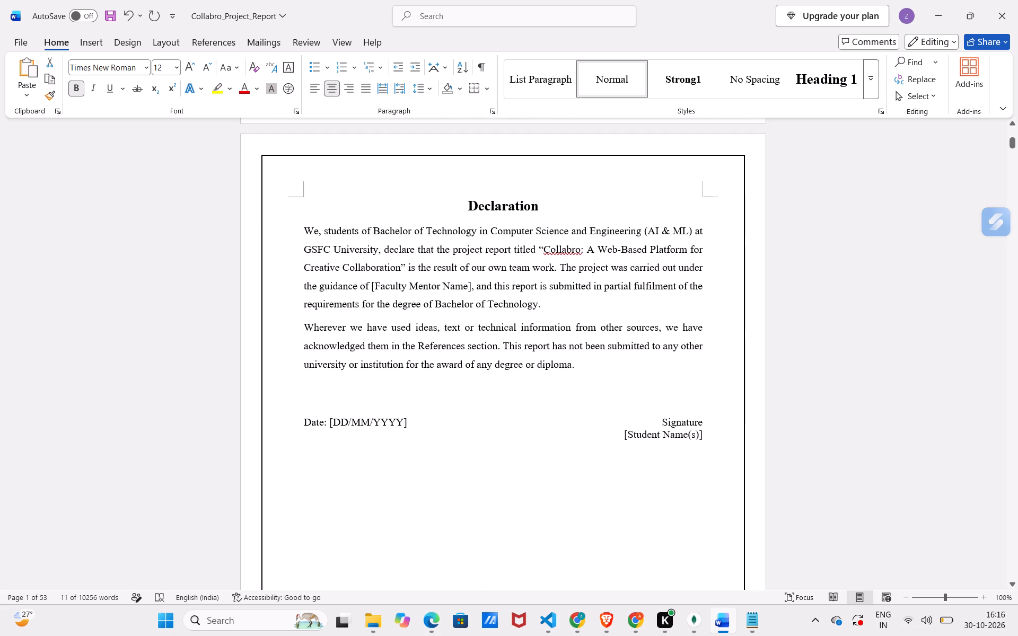
pyautogui.click(324, 230)
pyautogui.hotkey('ctrl', 'v')
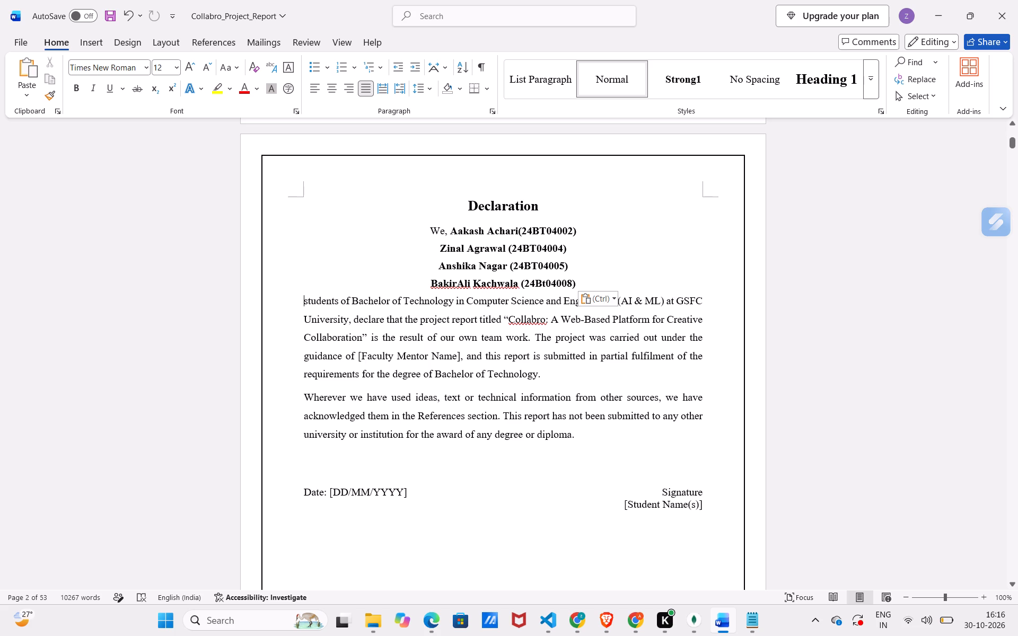
# Remove the bold from the four pasted member entries in the Declaration and align them left.
pyautogui.moveTo(451, 228); pyautogui.dragTo(552, 287)
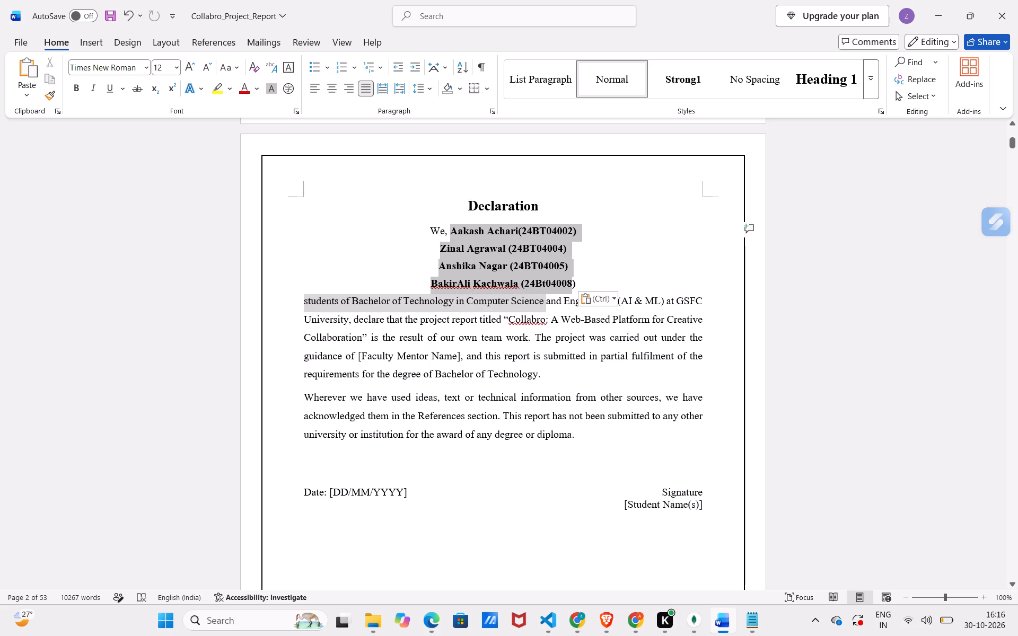
pyautogui.moveTo(552, 287); pyautogui.dragTo(575, 282)
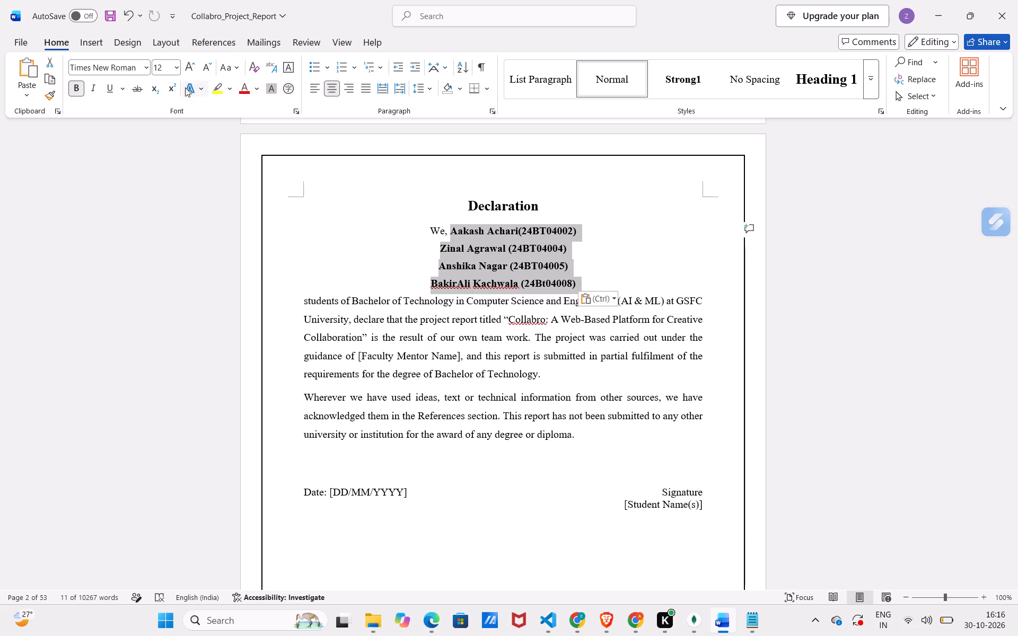
pyautogui.click(77, 86)
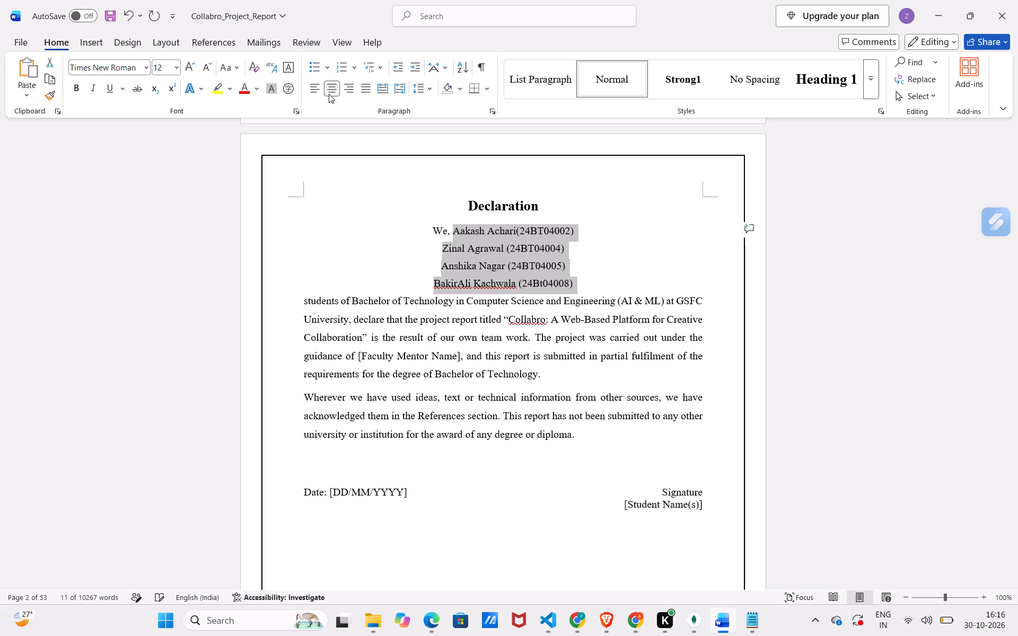
pyautogui.click(311, 86)
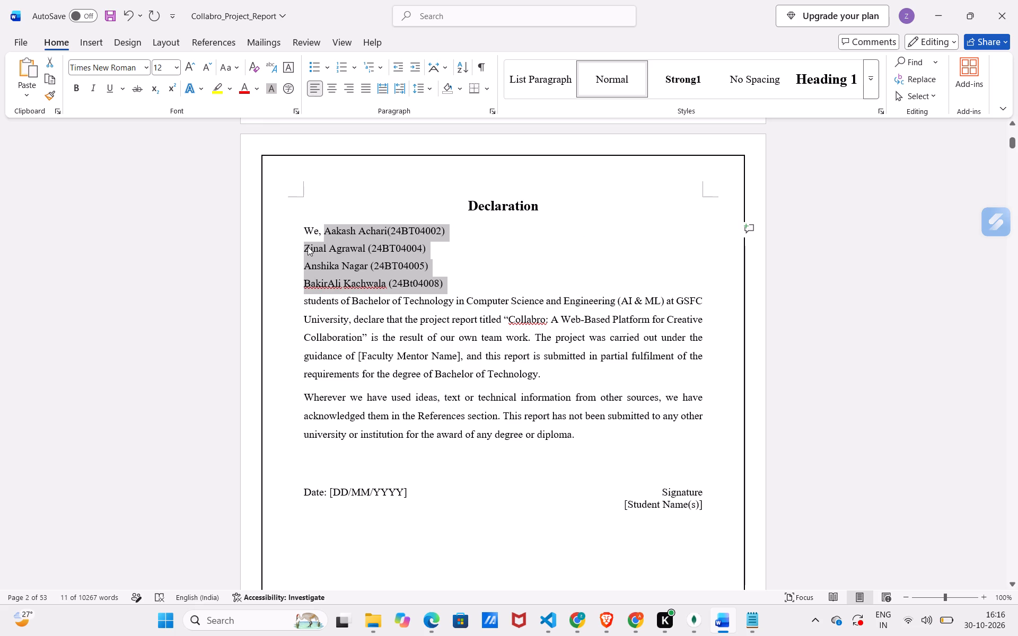
# Join the second member's entry to the first member's line in the Declaration, separated by a comma and a space.
pyautogui.click(305, 246)
pyautogui.click(305, 246)
pyautogui.press('BackSpace')
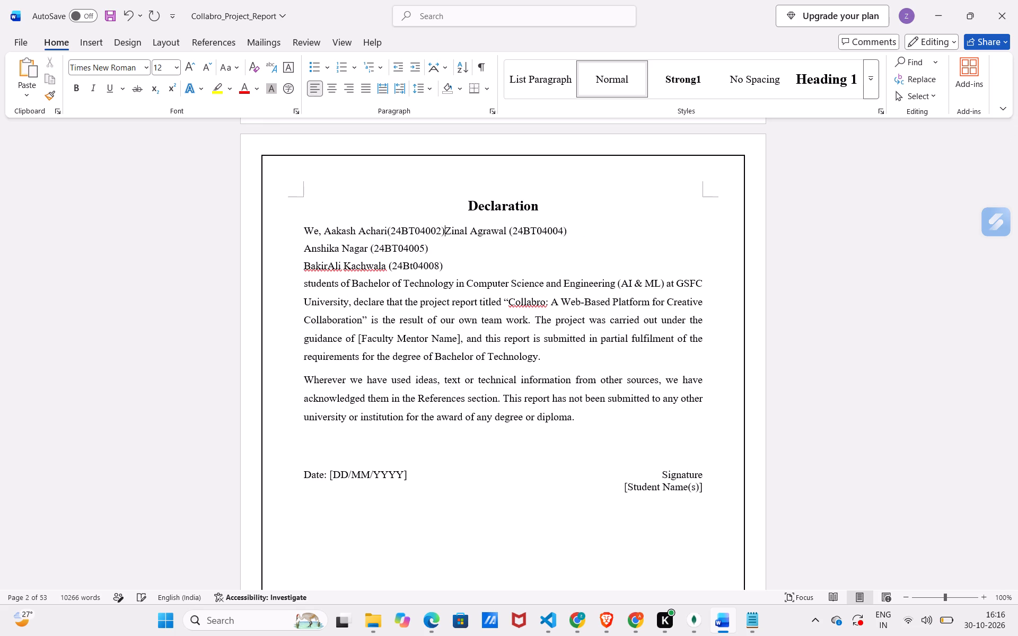
pyautogui.write(',')
pyautogui.press('space')
pyautogui.press('Down')
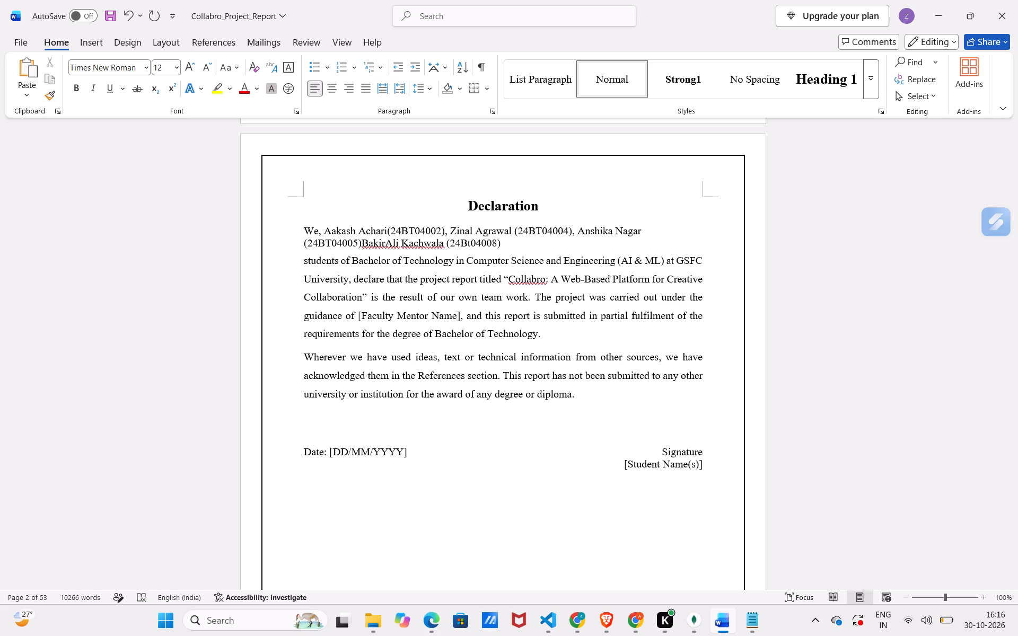
pyautogui.write(',')
pyautogui.press('space')
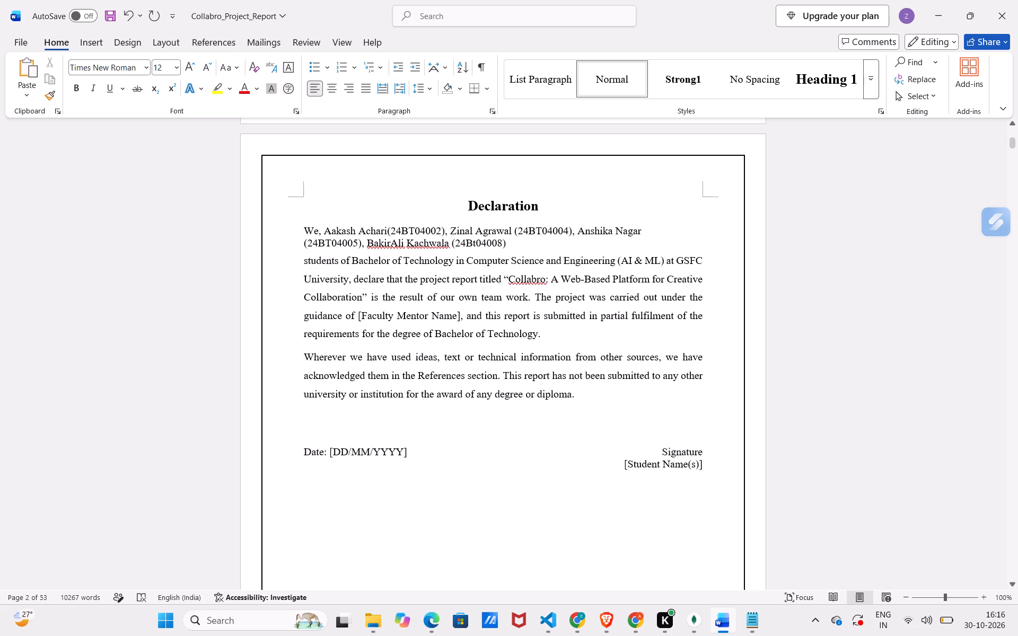
# Bold the members' names and enrollment numbers in the Declaration, from the first member's surname through the fourth member's entry.
pyautogui.moveTo(359, 228); pyautogui.dragTo(524, 244)
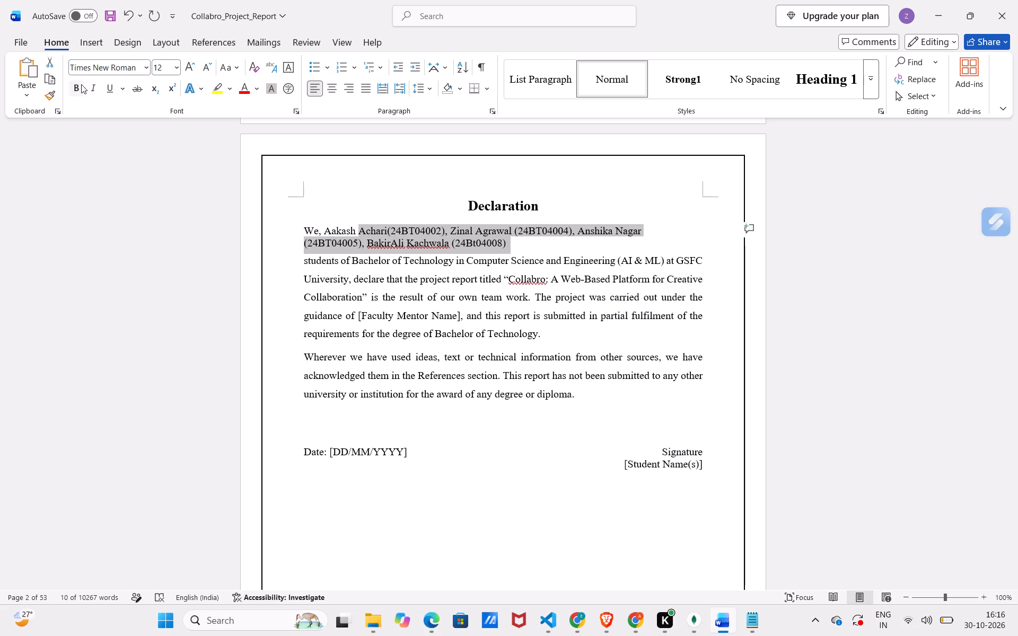
pyautogui.click(74, 86)
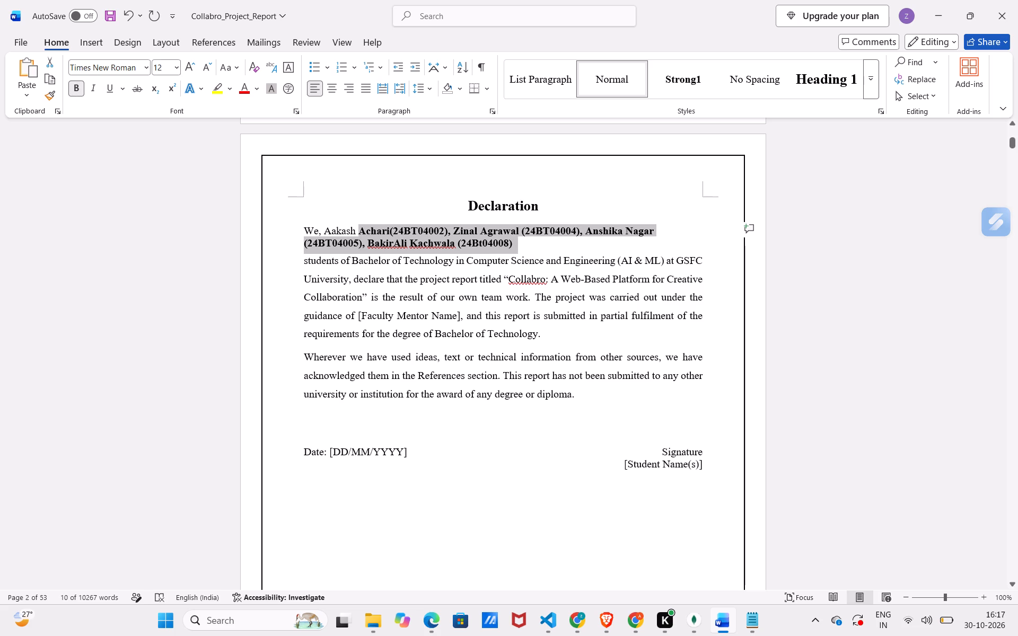
# Merge the "students of Bachelor of Technology" paragraph into the members' line, separated by a space.
pyautogui.click(306, 261)
pyautogui.press('Left')
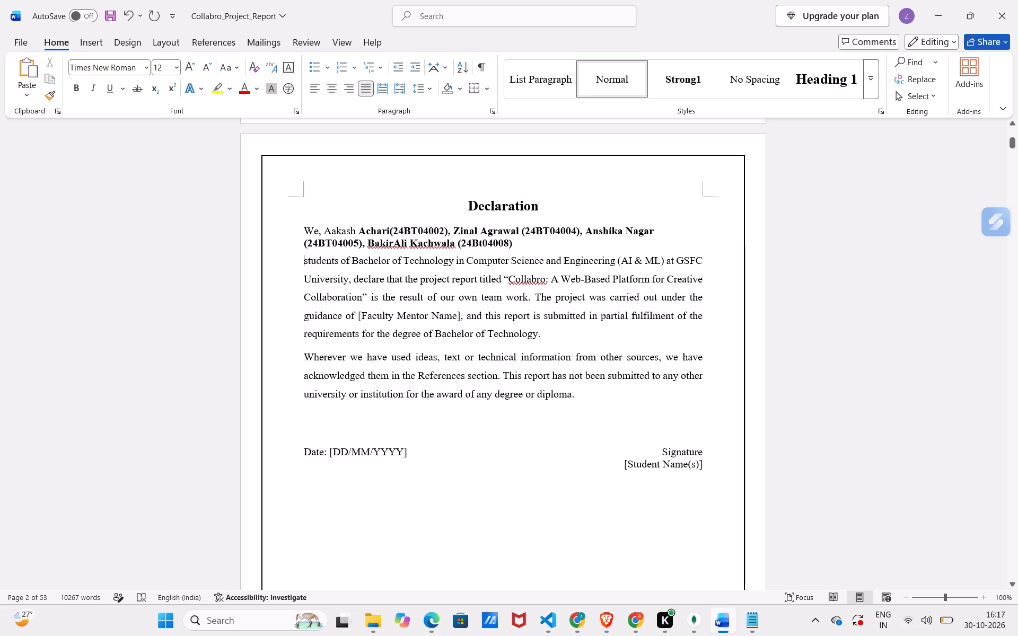
pyautogui.press('BackSpace')
pyautogui.press('space')
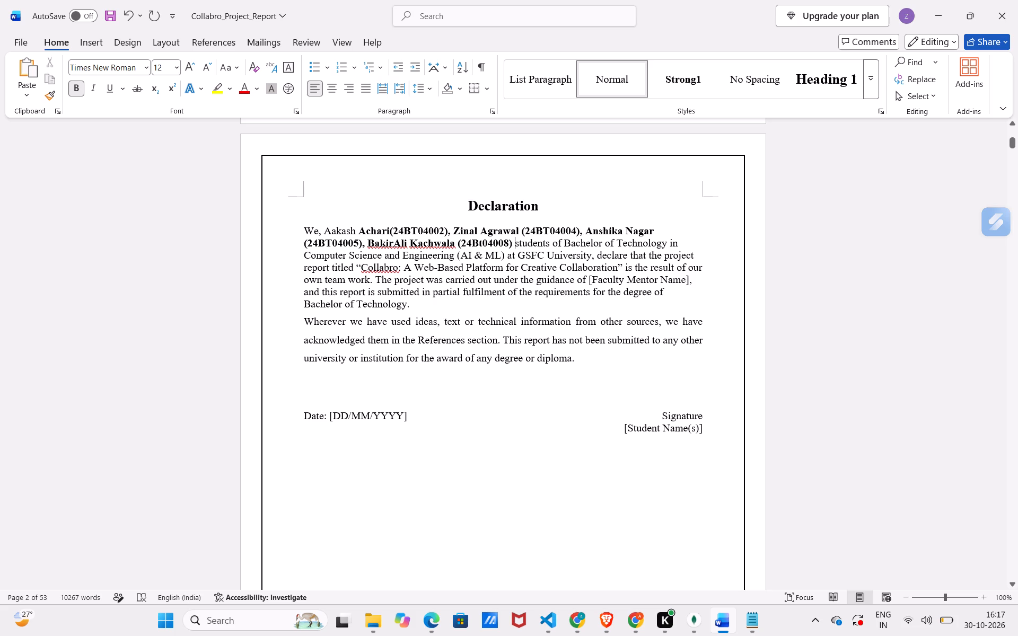
# Bold the first member's first name after "We," in the Declaration.
pyautogui.doubleClick(337, 225)
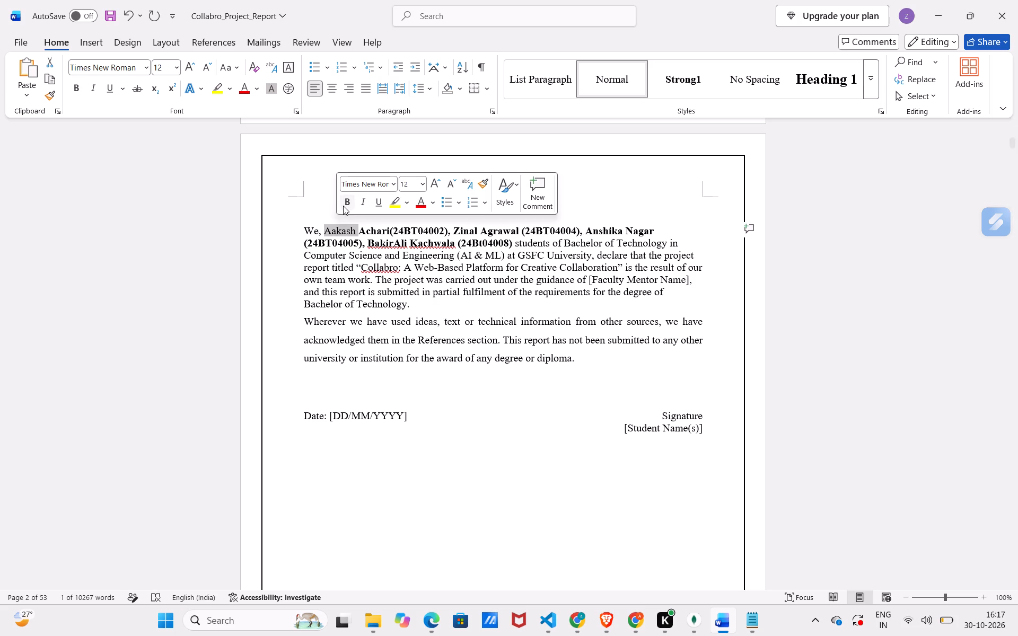
pyautogui.click(343, 206)
pyautogui.click(396, 254)
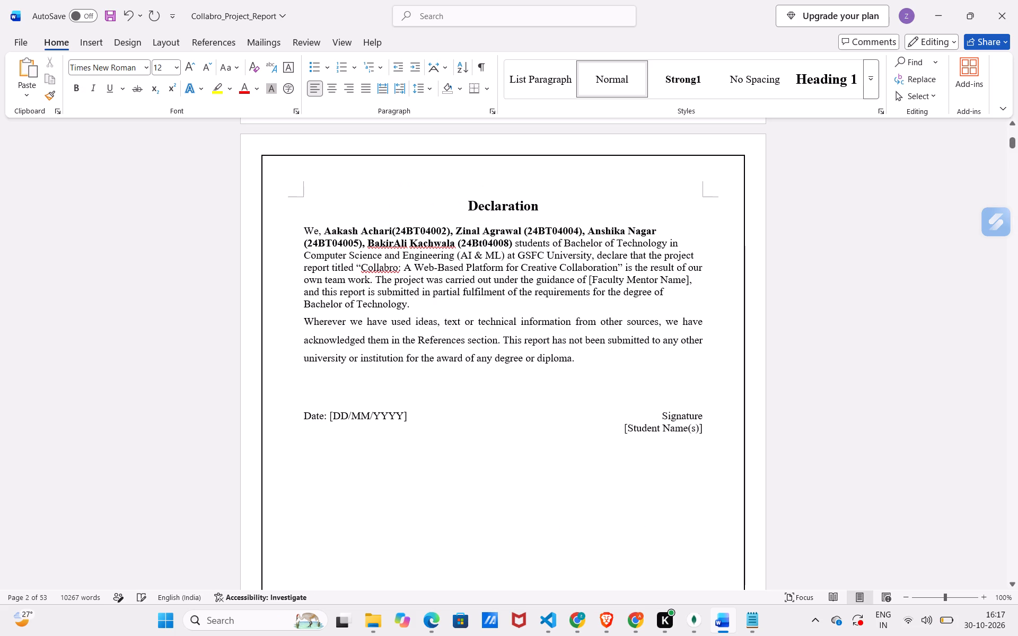
# Capitalize the letter t in the fourth member's enrollment number in the Declaration.
pyautogui.click(479, 244)
pyautogui.press('Right')
pyautogui.press('BackSpace')
pyautogui.hotkey('shift', 't')
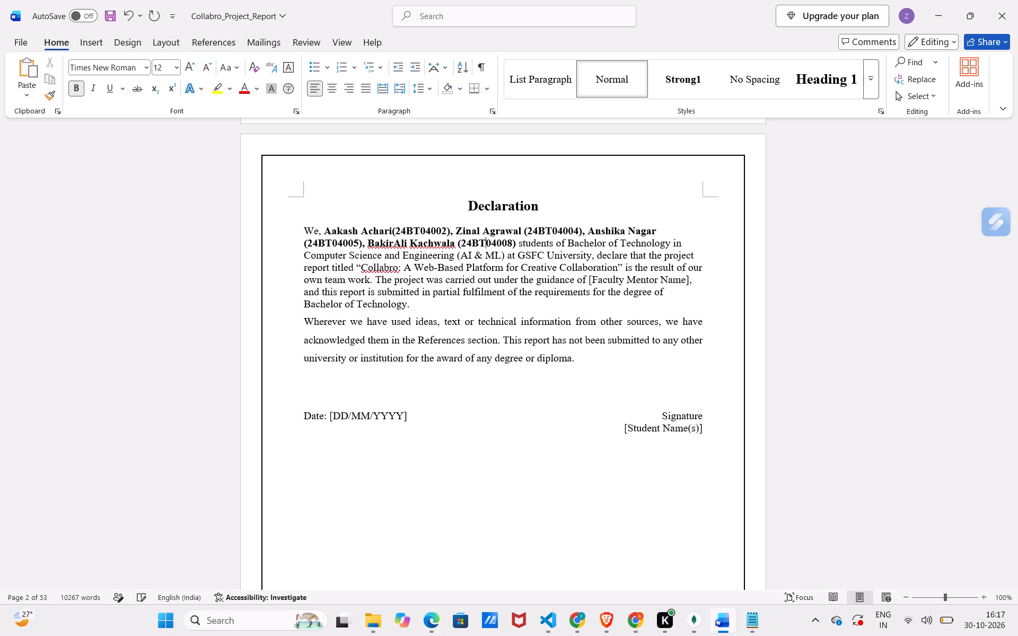
# Compare with the reference PDF's Declaration in Chrome, and bold the quoted title “Collabro: A Web-Based Platform for Creative Collaboration” in the report's Declaration.
pyautogui.click(581, 620)
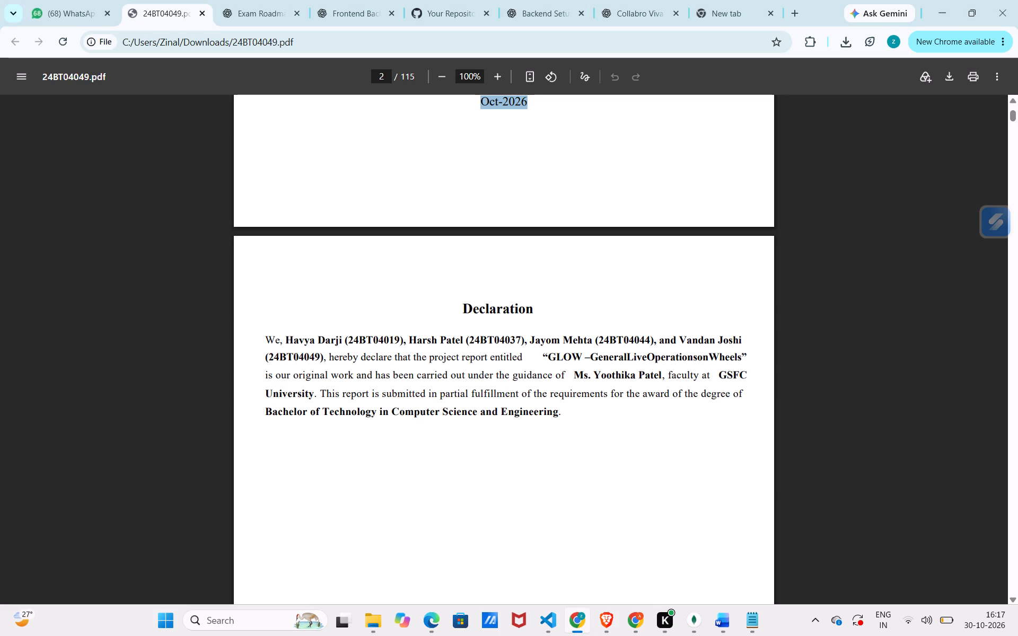
pyautogui.click(569, 628)
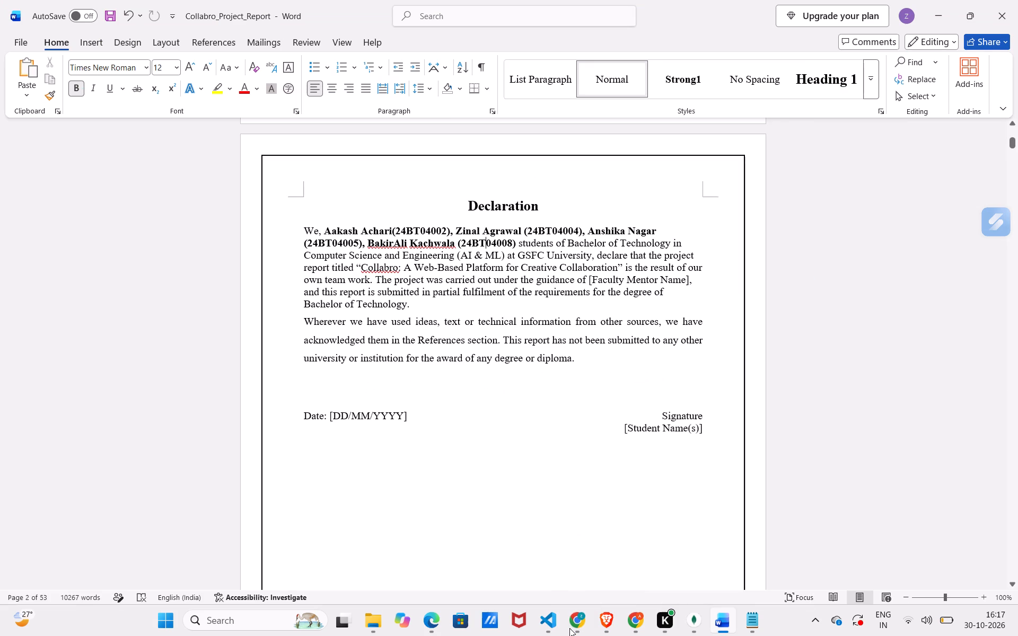
pyautogui.click(569, 628)
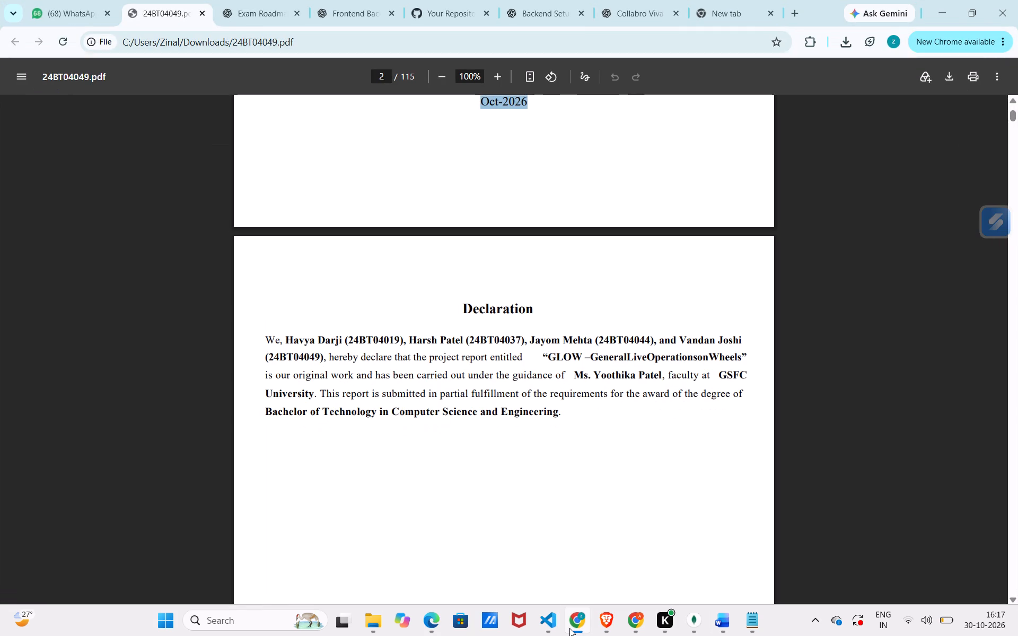
pyautogui.click(569, 628)
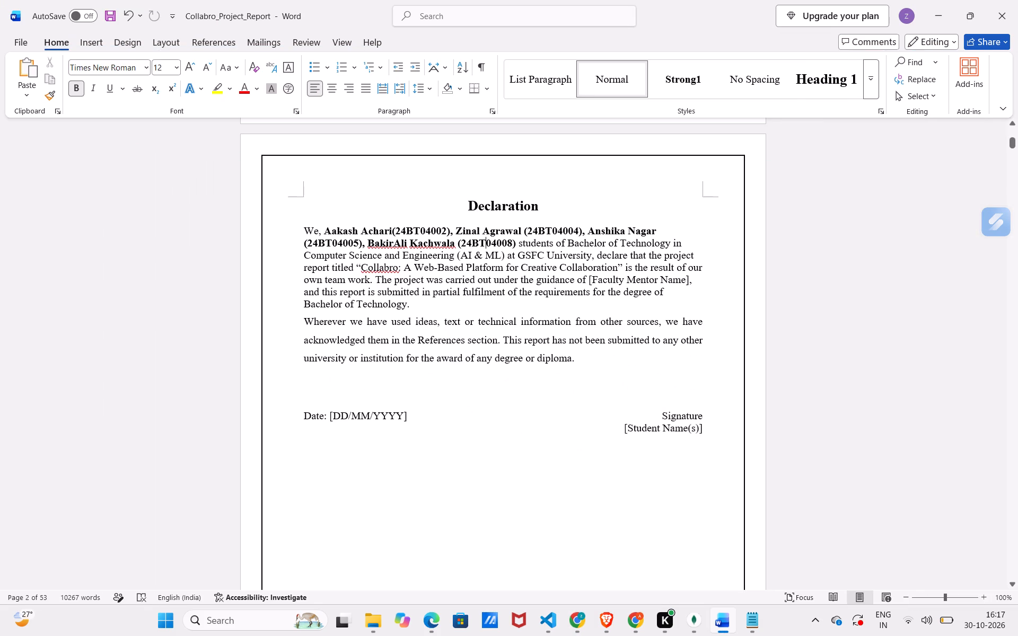
pyautogui.moveTo(352, 267); pyautogui.dragTo(402, 269)
pyautogui.click(402, 269)
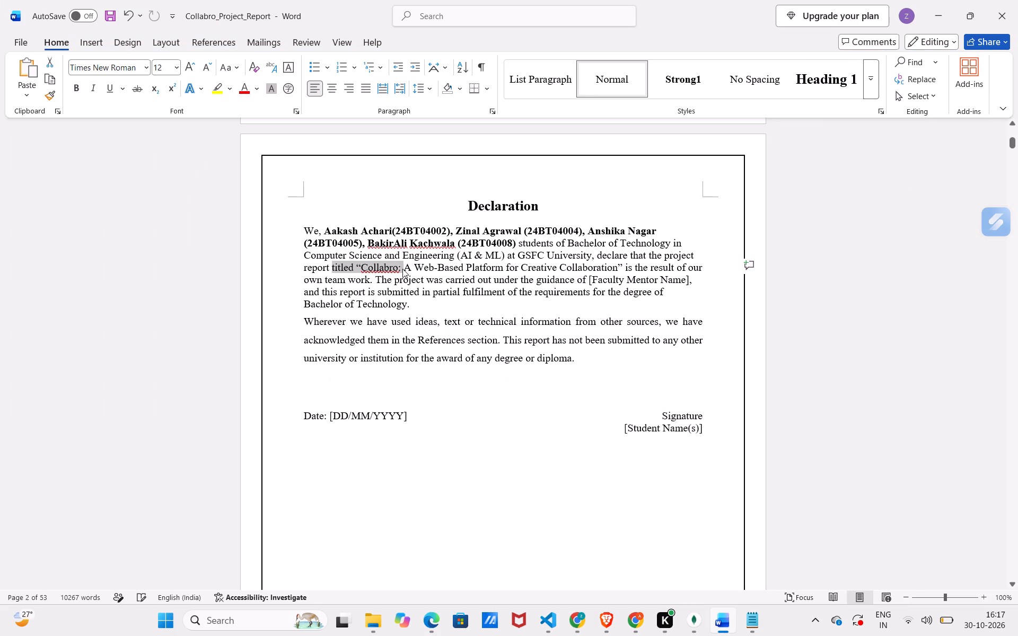
pyautogui.moveTo(354, 266); pyautogui.dragTo(495, 271)
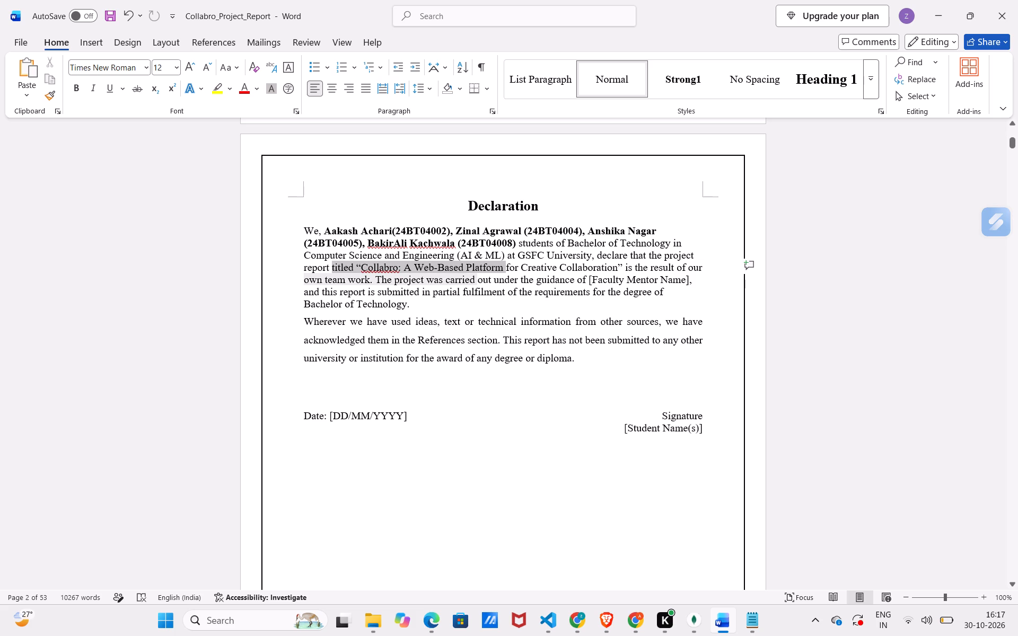
pyautogui.moveTo(495, 271); pyautogui.dragTo(406, 269)
pyautogui.moveTo(406, 269); pyautogui.dragTo(362, 270)
pyautogui.click(362, 270)
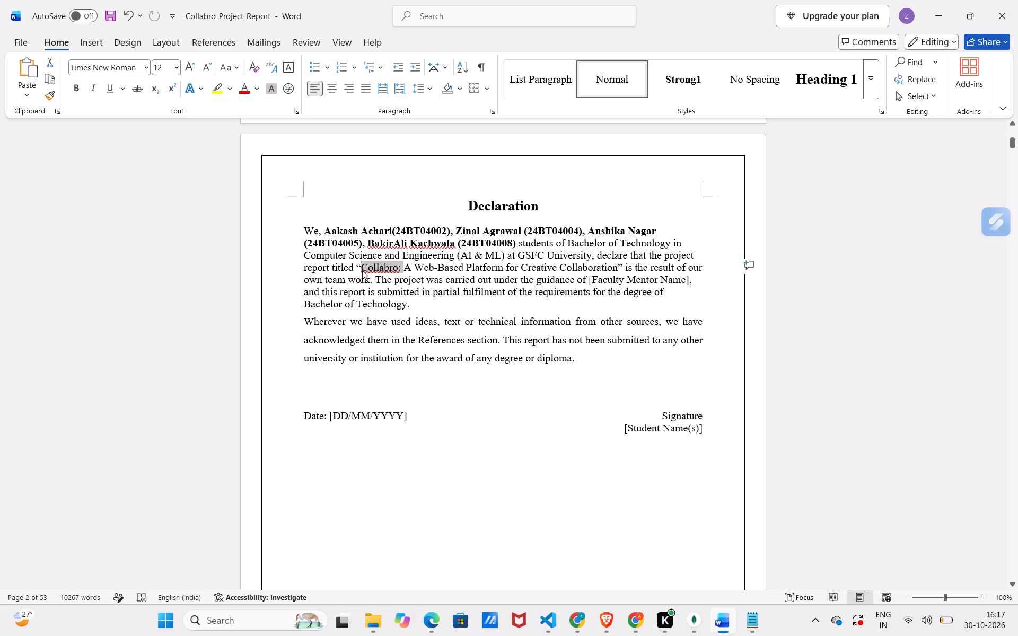
pyautogui.click(355, 266)
pyautogui.hotkey('shift', 'Right')
pyautogui.hotkey('shift', 'Right')
pyautogui.hotkey('shift', 'Right')
pyautogui.hotkey('shift', 'Right')
pyautogui.hotkey('shift', 'Right')
pyautogui.hotkey('shift', 'Right')
pyautogui.hotkey('shift', 'Right')
pyautogui.hotkey('shift', 'Right')
pyautogui.hotkey('shift', 'Right')
pyautogui.hotkey('shift', 'Right')
pyautogui.hotkey('shift', 'Right')
pyautogui.hotkey('shift', 'Right')
pyautogui.hotkey('shift', 'Right')
pyautogui.hotkey('shift', 'Right')
pyautogui.hotkey('shift', 'Right')
pyautogui.hotkey('shift', 'Right')
pyautogui.hotkey('shift', 'Right')
pyautogui.hotkey('shift', 'Right')
pyautogui.hotkey('shift', 'Right')
pyautogui.hotkey('shift', 'Right')
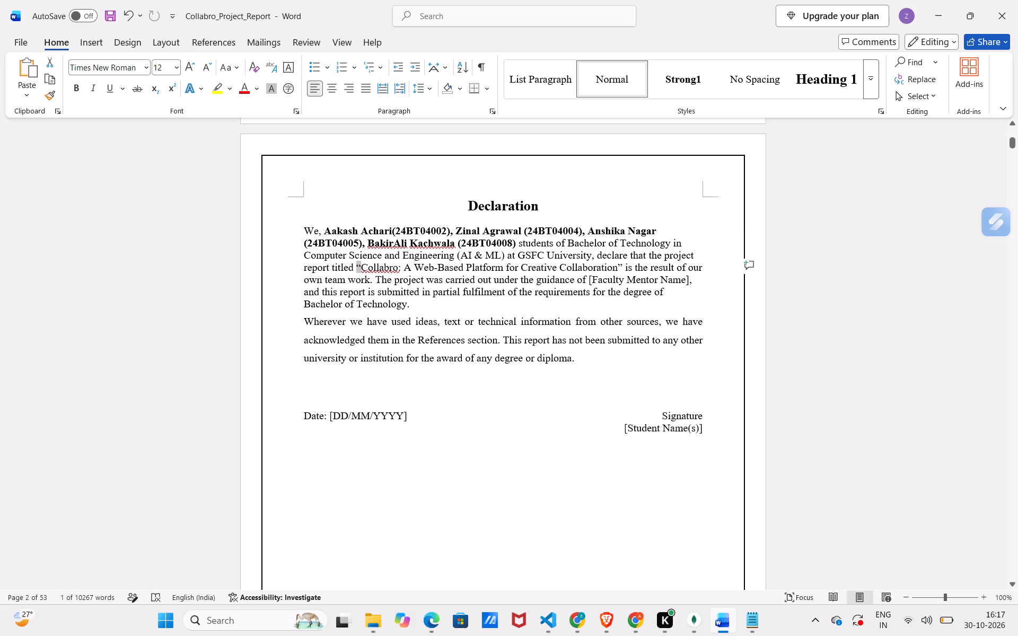
pyautogui.hotkey('shift', 'Right')
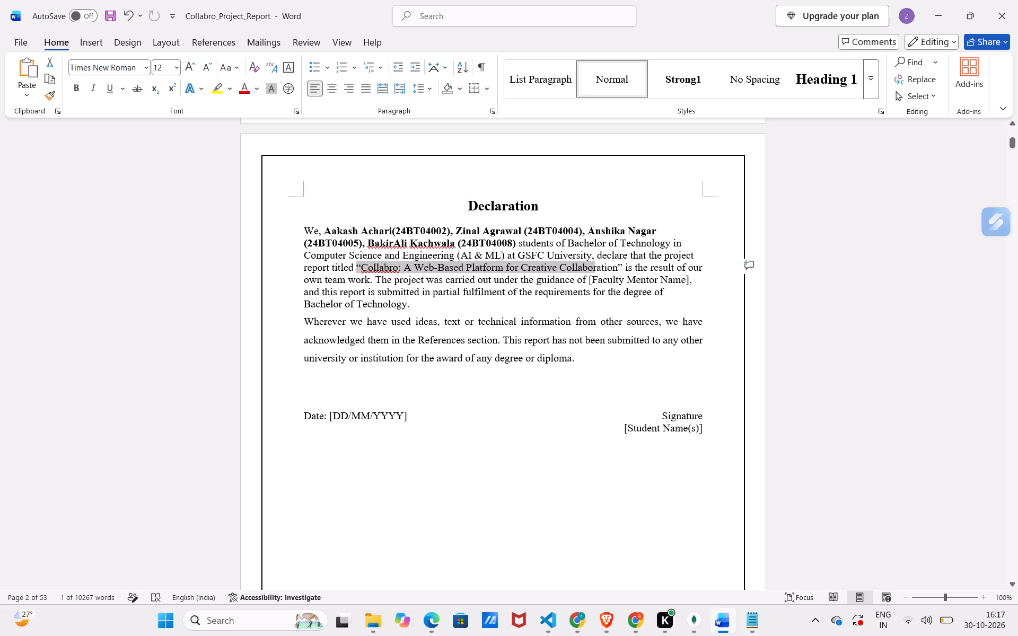
pyautogui.hotkey('shift', 'Right')
pyautogui.hotkey('shift', 'Right')
pyautogui.hotkey('shift', 'Right')
pyautogui.hotkey('shift', 'Right')
pyautogui.hotkey('shift', 'Right')
pyautogui.hotkey('shift', 'Right')
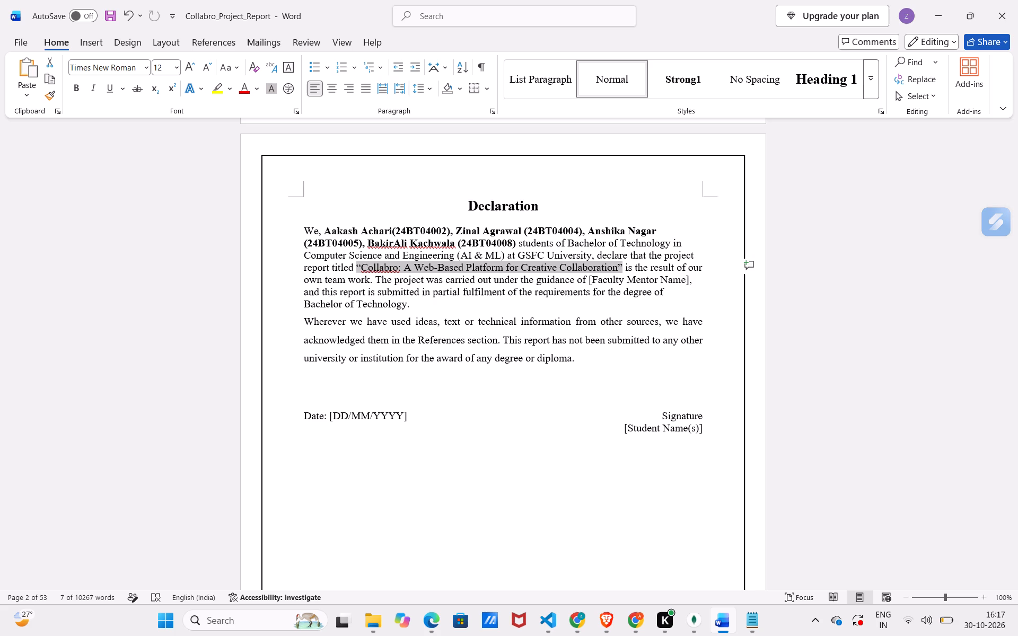
pyautogui.hotkey('ctrl', 'b')
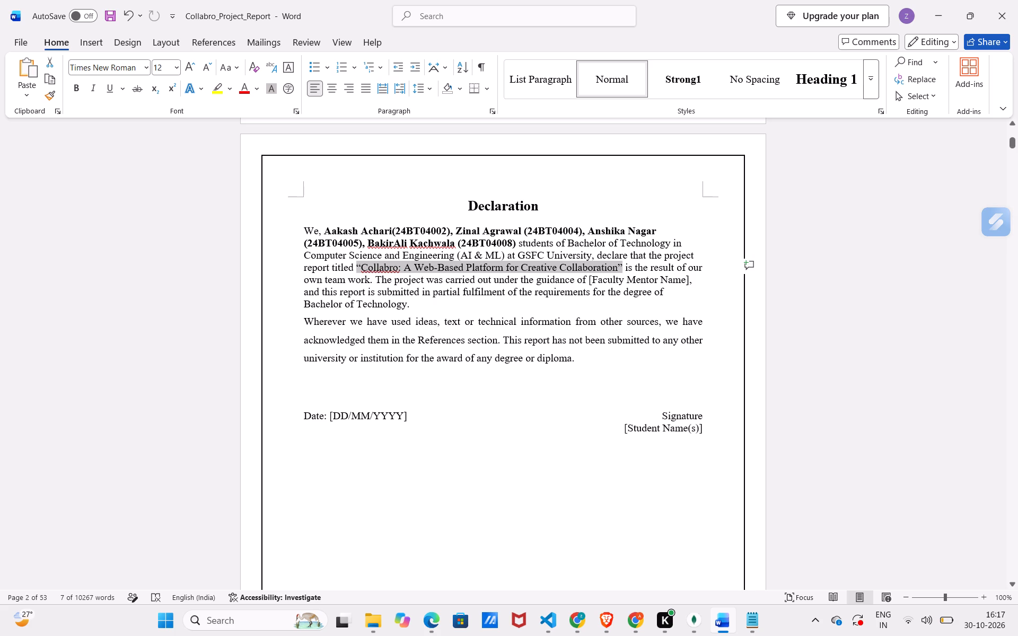
pyautogui.click(366, 288)
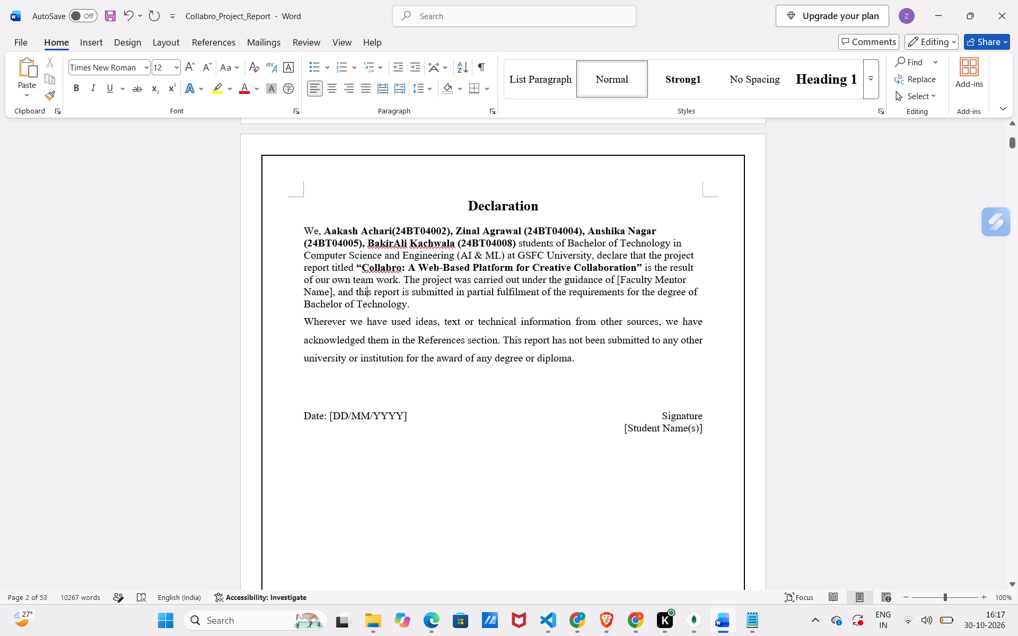
# Delete the [Faculty Mentor Name] placeholder after "under the guidance of" in the Declaration.
pyautogui.click(332, 291)
pyautogui.press('BackSpace')
pyautogui.press('BackSpace')
pyautogui.press('BackSpace')
pyautogui.press('BackSpace')
pyautogui.press('BackSpace')
pyautogui.press('BackSpace')
pyautogui.press('BackSpace')
pyautogui.press('BackSpace')
pyautogui.press('BackSpace')
pyautogui.press('BackSpace')
pyautogui.press('BackSpace')
pyautogui.press('BackSpace')
pyautogui.press('BackSpace')
pyautogui.press('BackSpace')
pyautogui.press('BackSpace')
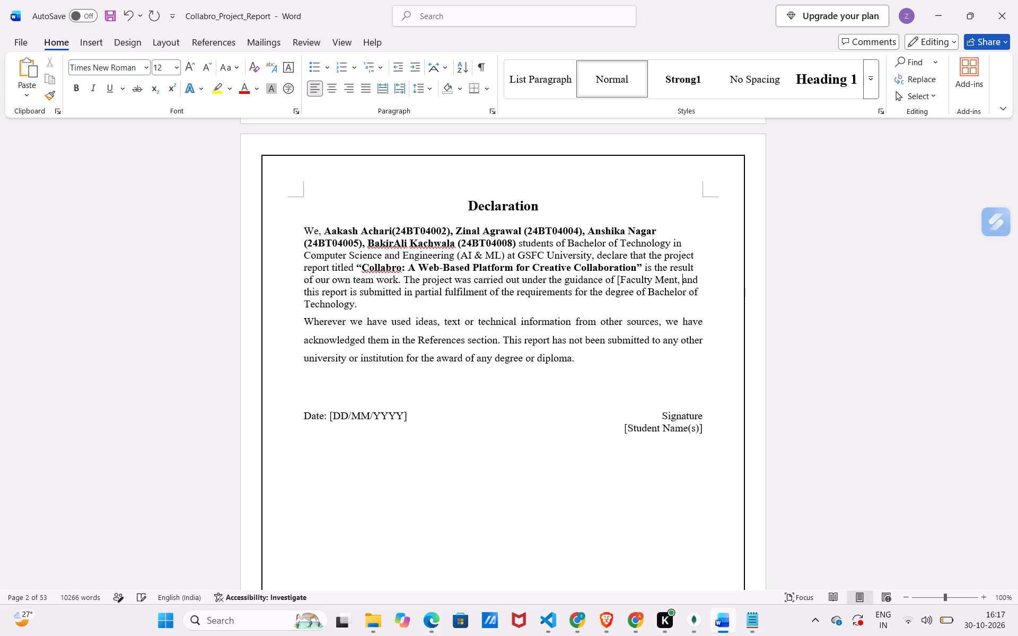
pyautogui.press('BackSpace')
pyautogui.press('BackSpace')
pyautogui.press('BackSpace')
pyautogui.press('BackSpace')
pyautogui.press('BackSpace')
pyautogui.press('BackSpace')
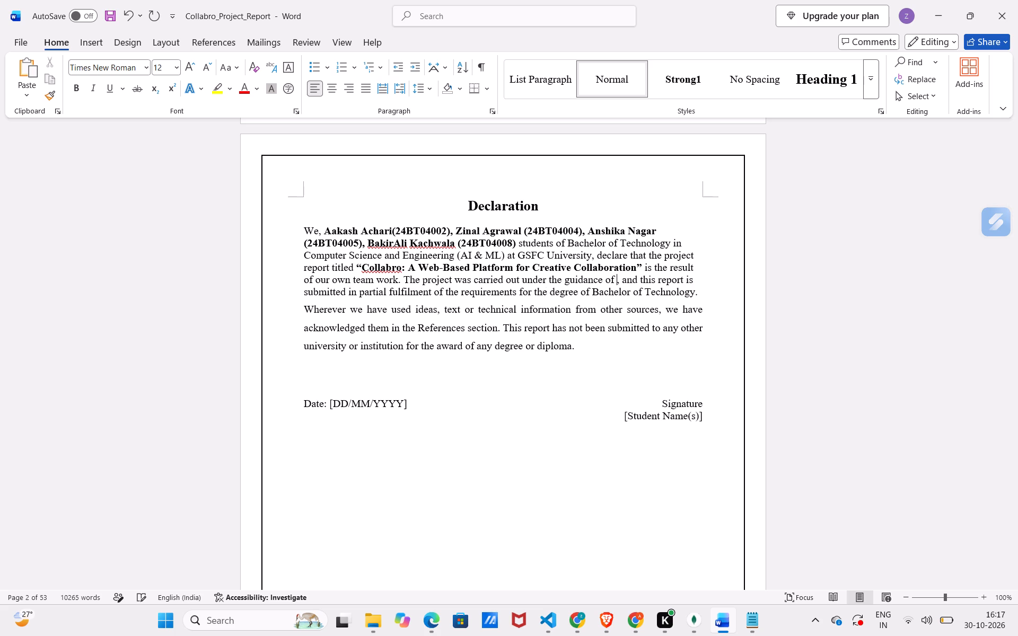
# Copy the faculty mentor's title and name from the cover page and insert them after "under the guidance of" in the Declaration.
pyautogui.scroll(4, 332, 291)
pyautogui.scroll(-1, 332, 291)
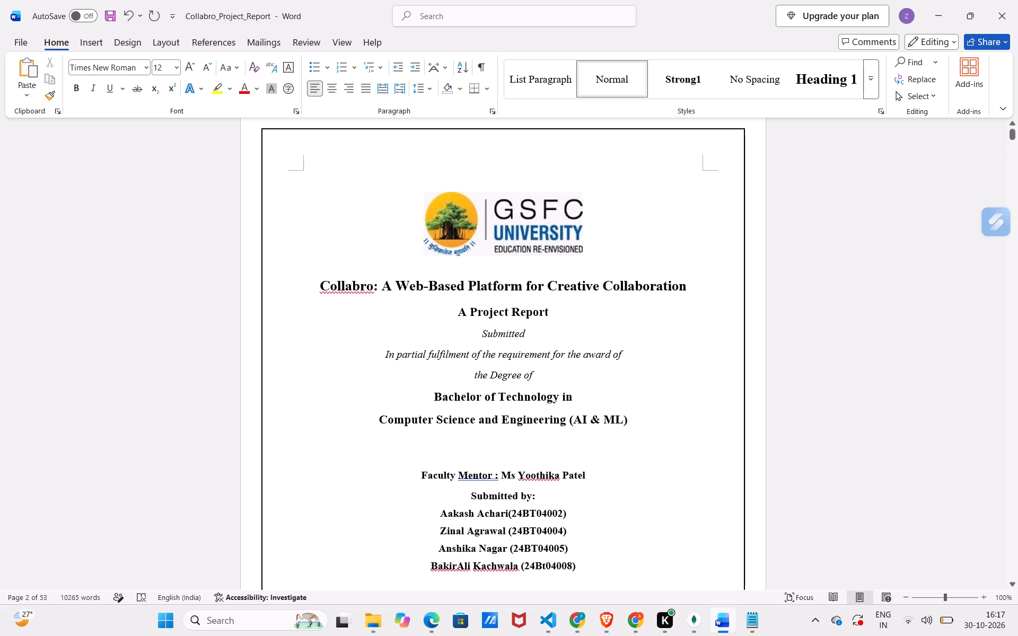
pyautogui.scroll(-1, 431, 438)
pyautogui.moveTo(502, 404); pyautogui.dragTo(587, 413)
pyautogui.hotkey('ctrl', 'c')
pyautogui.hotkey('ctrl', 'v')
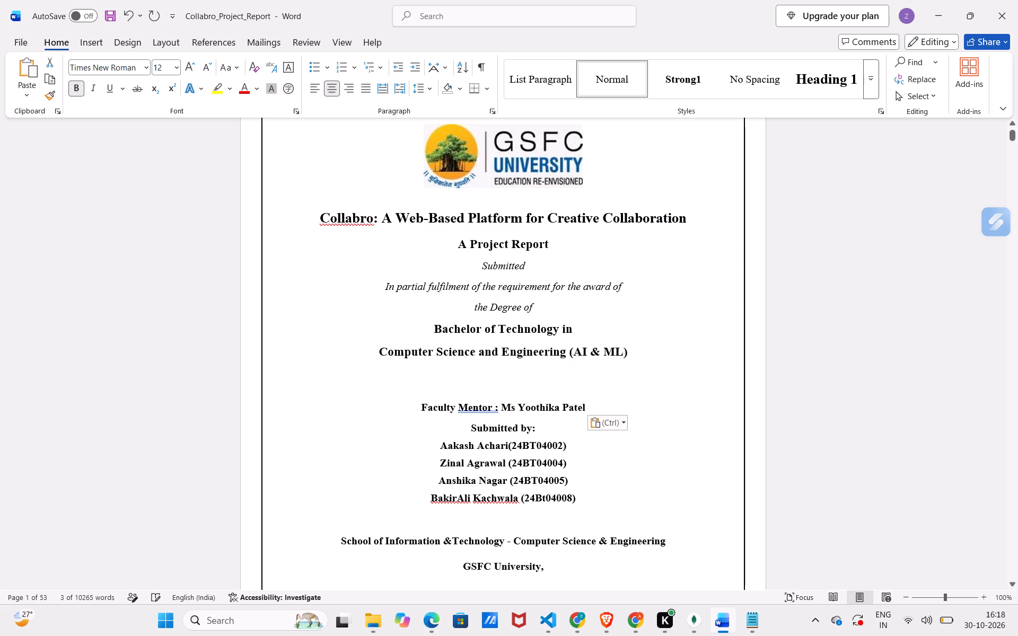
pyautogui.hotkey('ctrl', 'c')
pyautogui.tripleClick(560, 412)
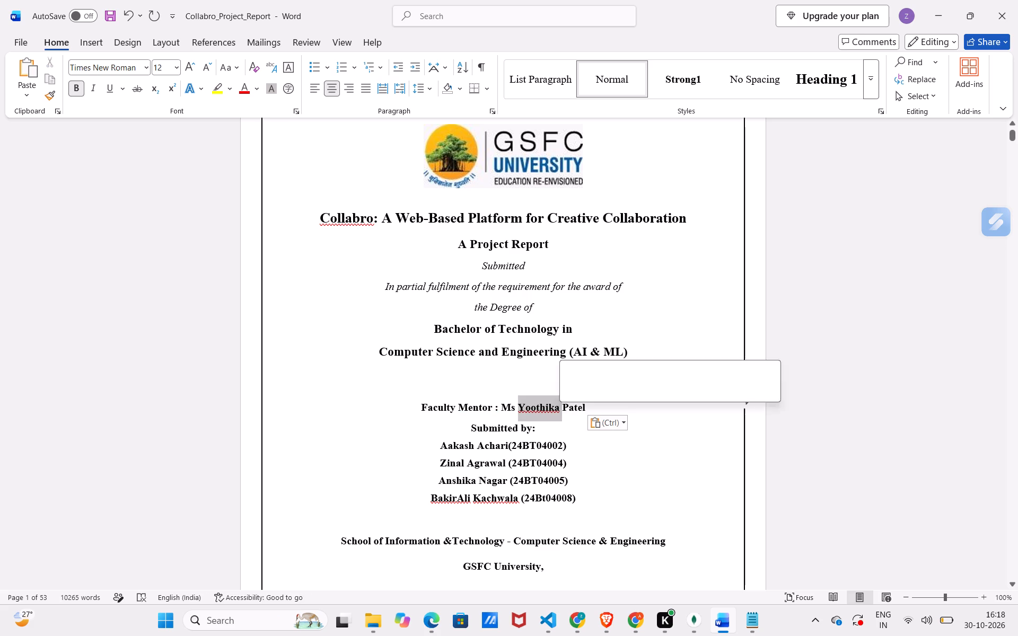
pyautogui.click(560, 412)
pyautogui.scroll(-3, 550, 368)
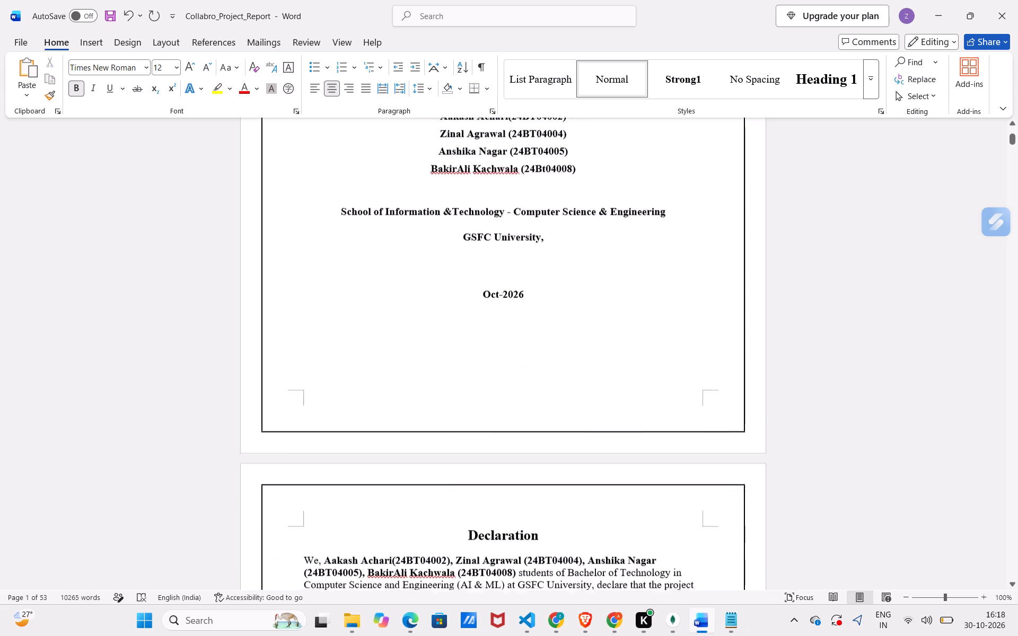
pyautogui.scroll(-2, 550, 368)
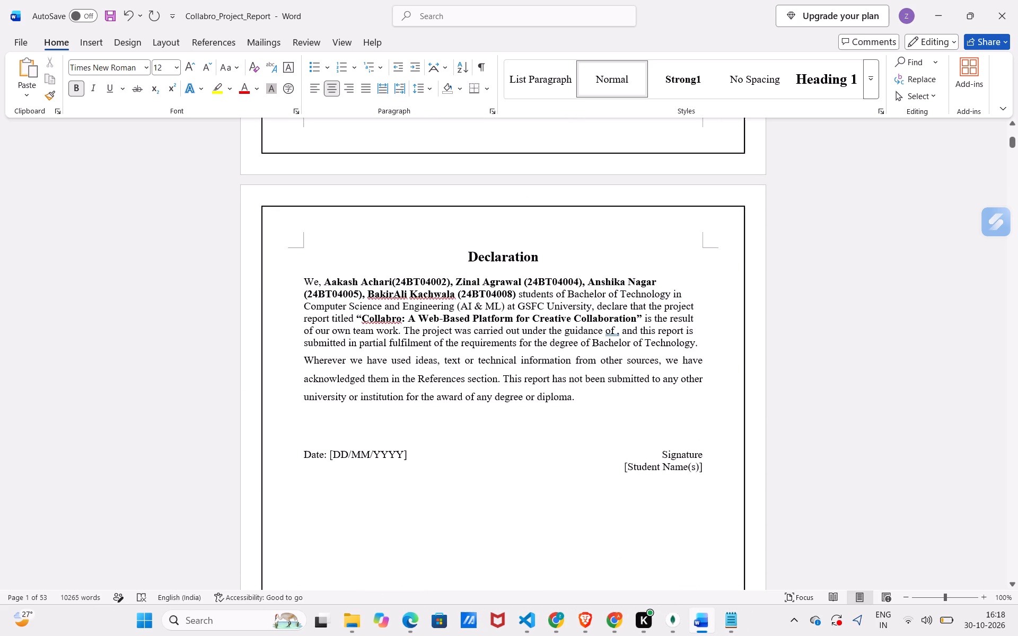
pyautogui.click(619, 332)
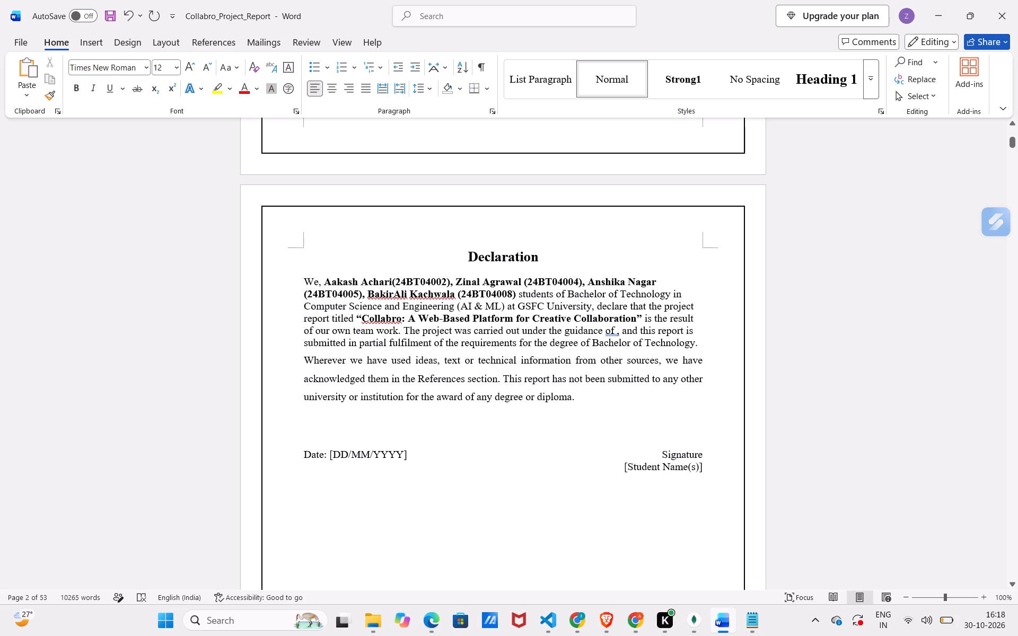
pyautogui.press('Left')
pyautogui.hotkey('ctrl', 'v')
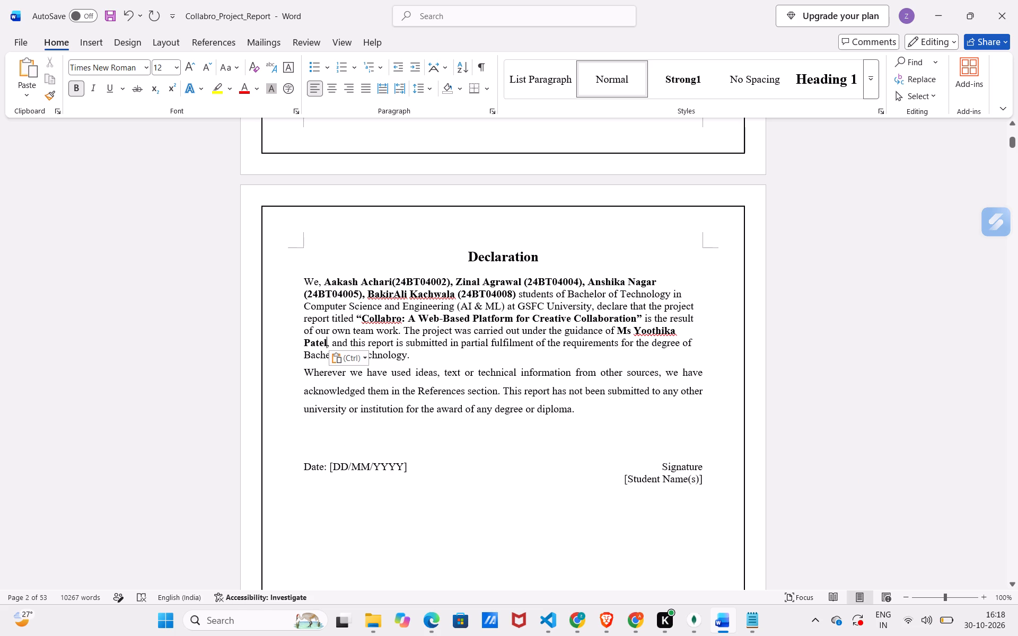
pyautogui.click(565, 358)
# Delete the Declaration's sentence beginning "This report has not been submitted to any other university".
pyautogui.scroll(-1, 565, 358)
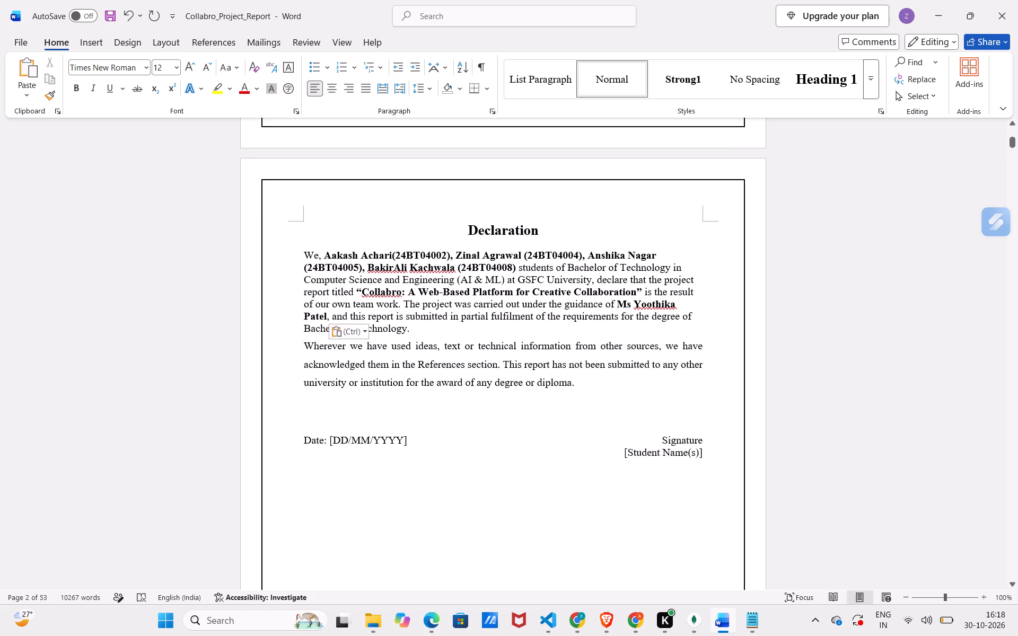
pyautogui.scroll(-1, 427, 324)
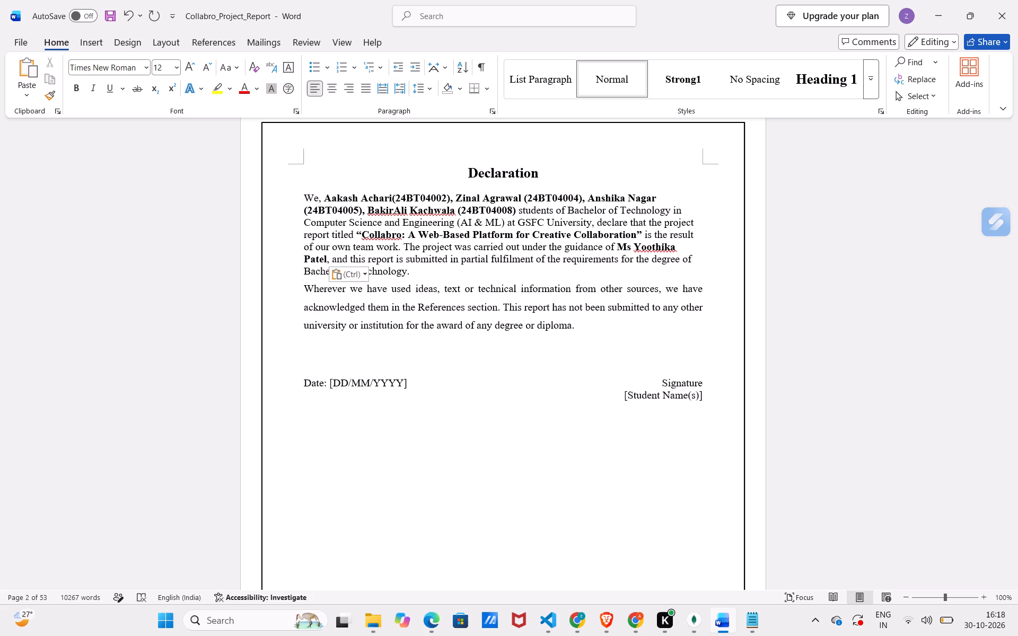
pyautogui.scroll(-1, 429, 317)
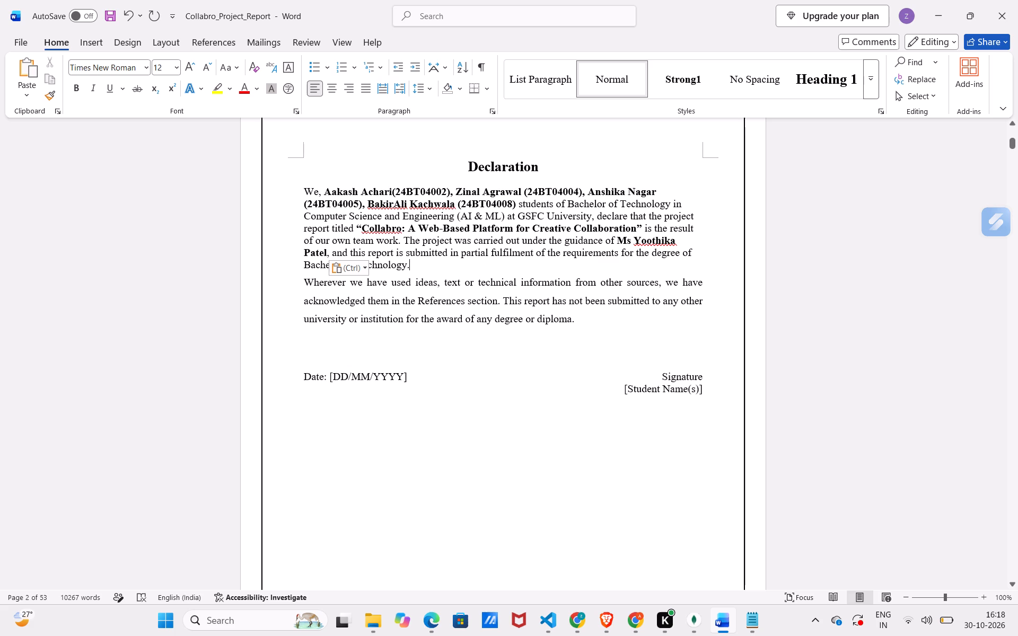
pyautogui.moveTo(504, 302); pyautogui.dragTo(578, 320)
pyautogui.press('BackSpace')
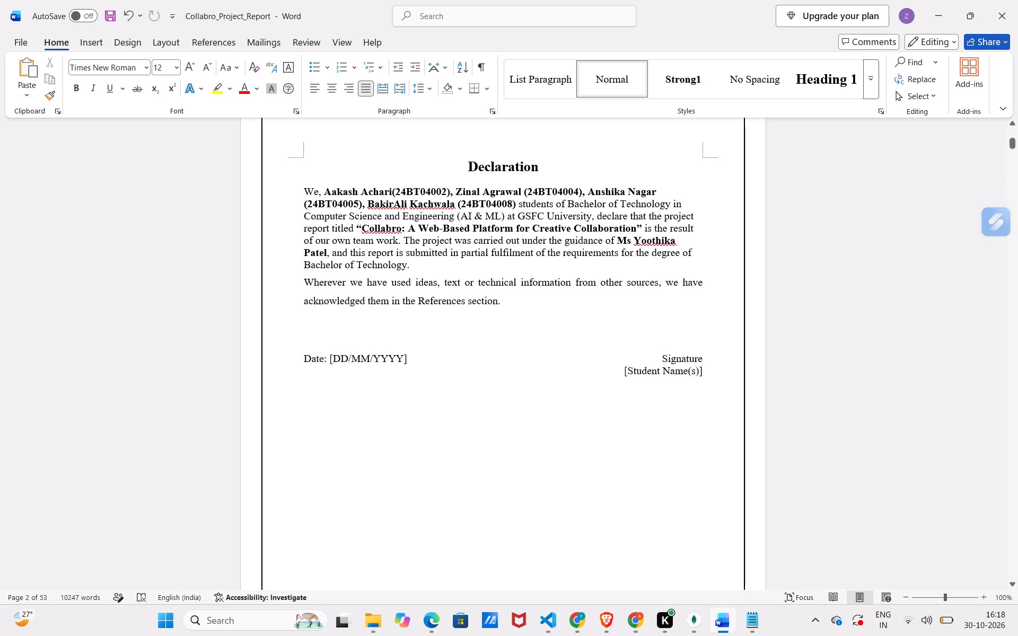
# Switch to the reference PDF in Chrome and examine its Declaration and the certificate page that follows.
pyautogui.click(583, 616)
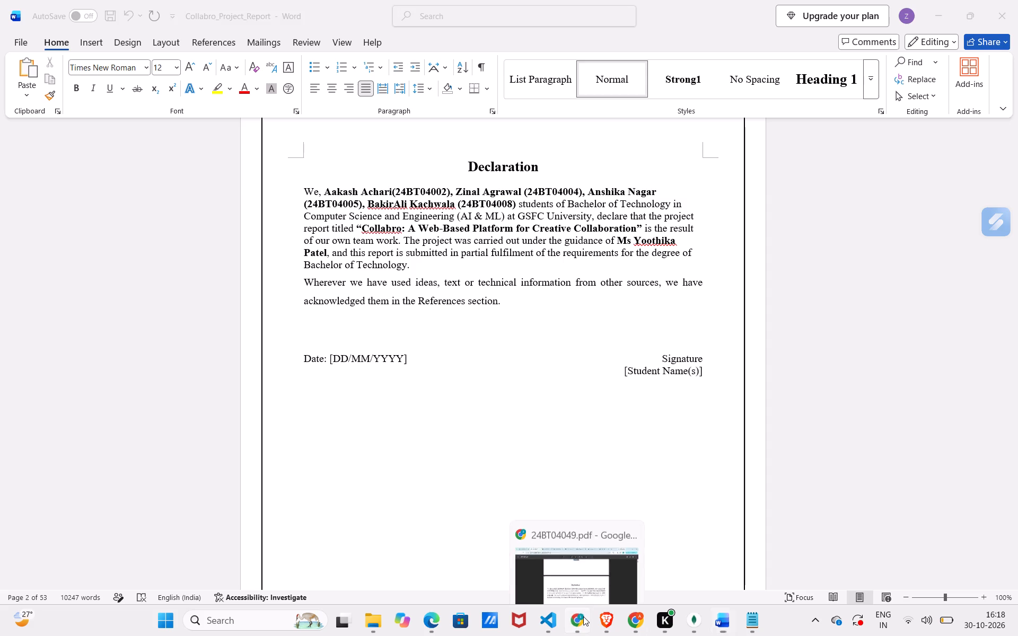
pyautogui.scroll(-3, 575, 508)
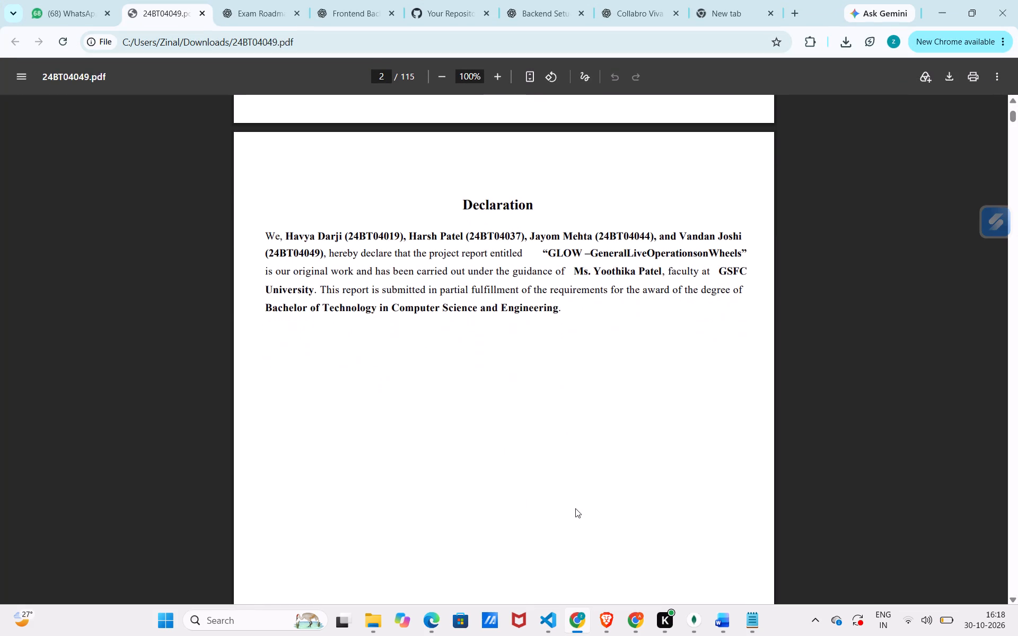
pyautogui.scroll(-7, 575, 508)
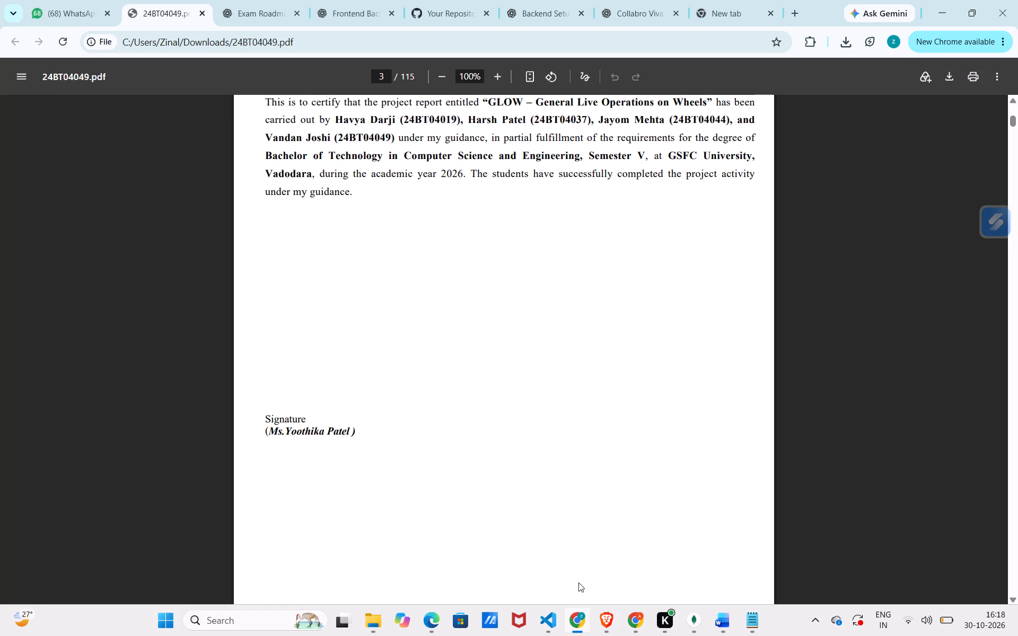
pyautogui.click(578, 620)
# Set the line spacing of both Declaration body paragraphs to 1.5 in the Word report.
pyautogui.scroll(-2, 575, 437)
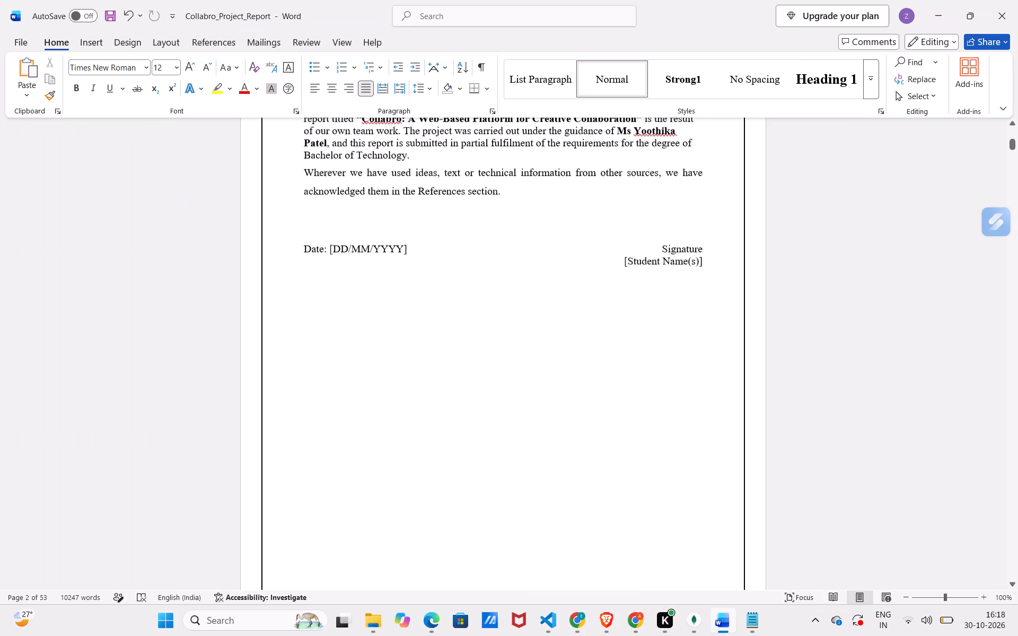
pyautogui.scroll(-2, 575, 437)
pyautogui.scroll(15, 575, 437)
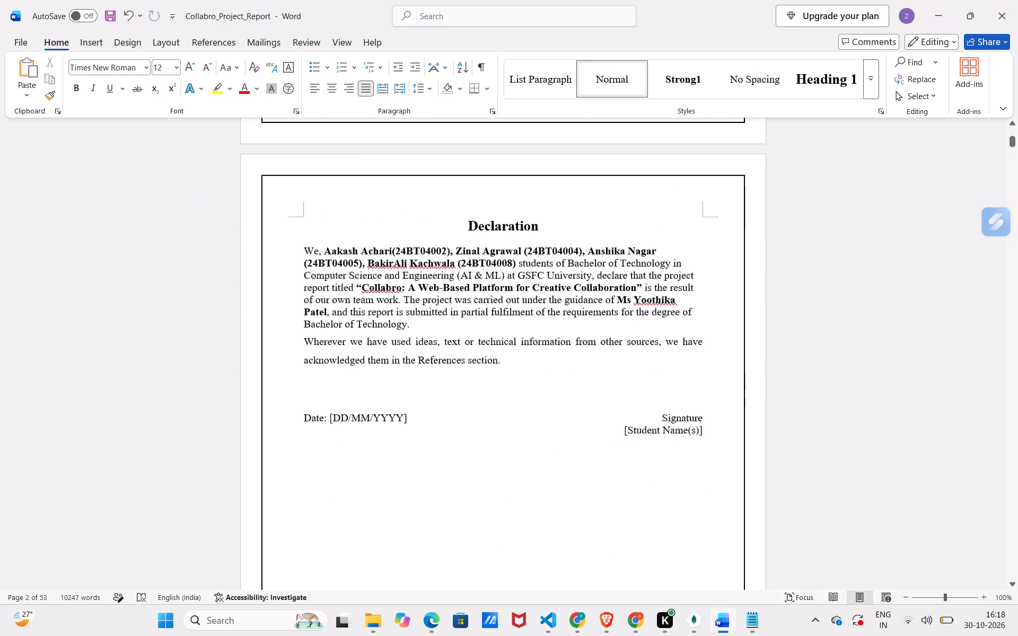
pyautogui.scroll(2, 575, 437)
pyautogui.moveTo(306, 375); pyautogui.dragTo(422, 437)
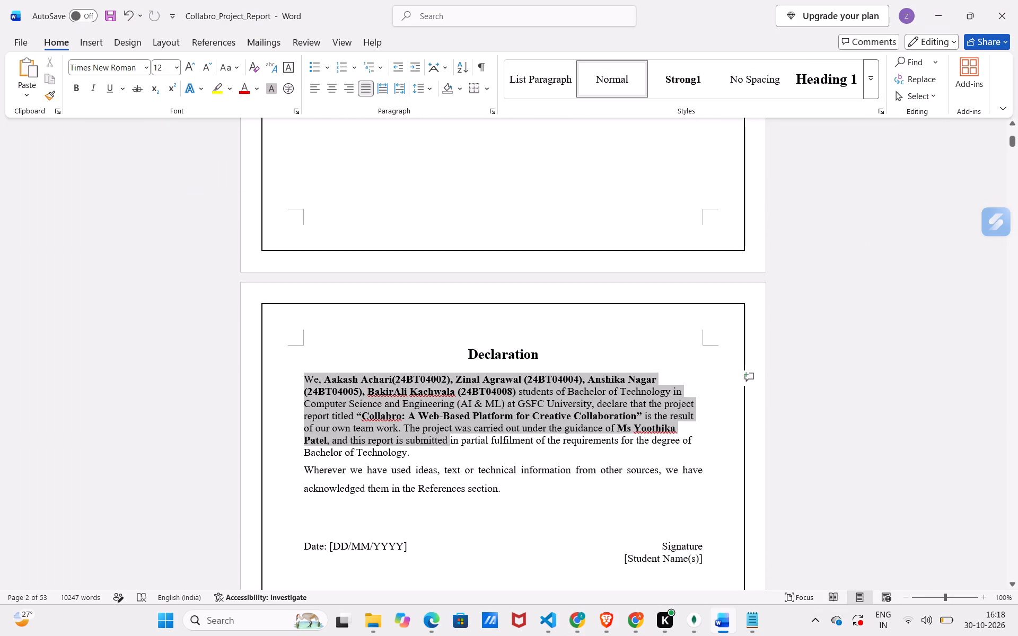
pyautogui.moveTo(422, 437); pyautogui.dragTo(506, 484)
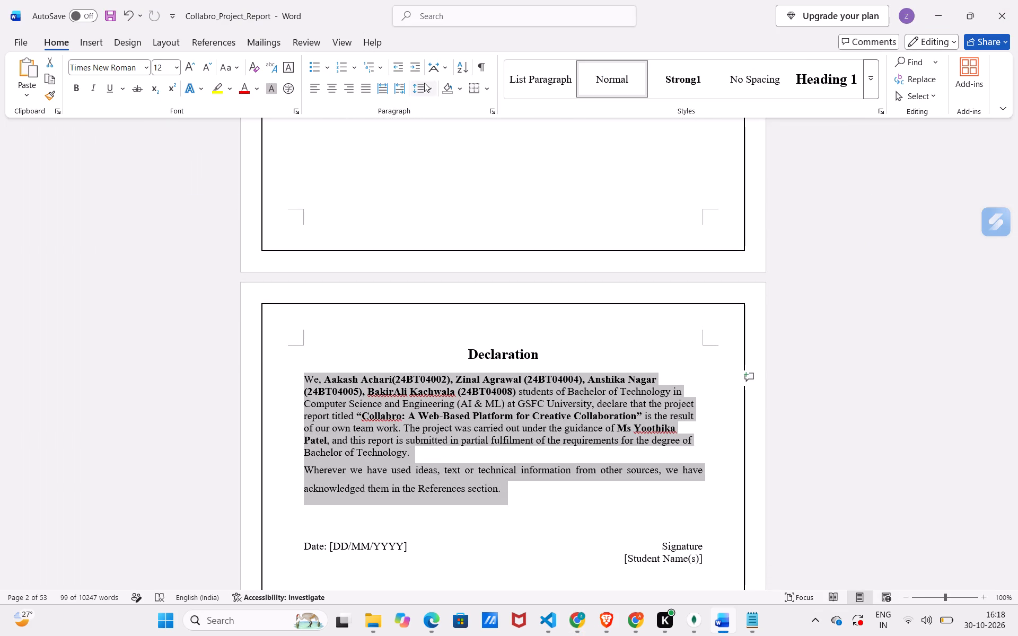
pyautogui.click(426, 84)
pyautogui.click(453, 142)
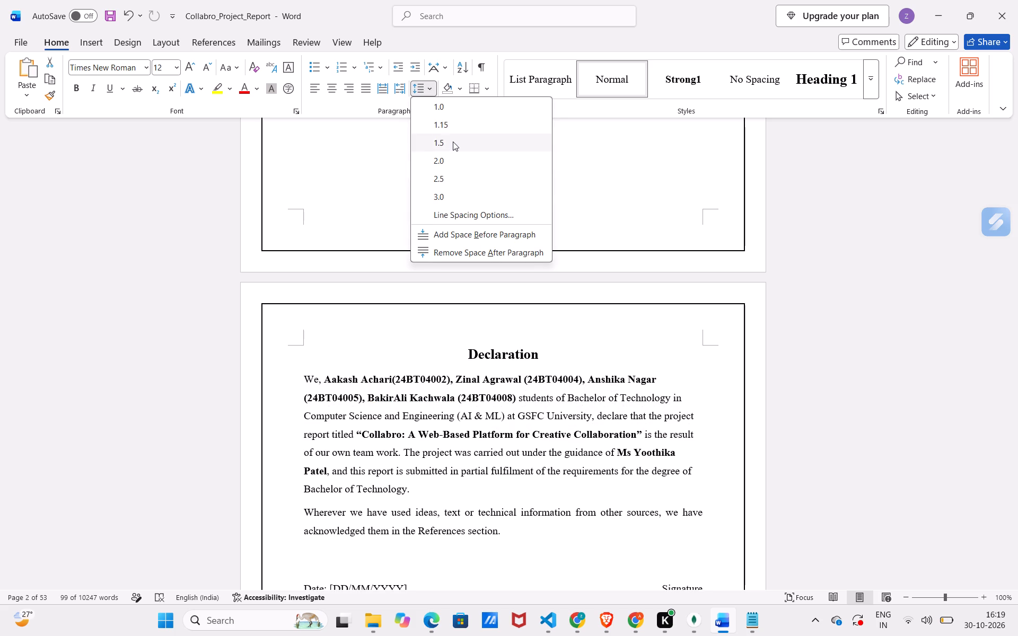
pyautogui.click(429, 363)
pyautogui.scroll(-1, 429, 363)
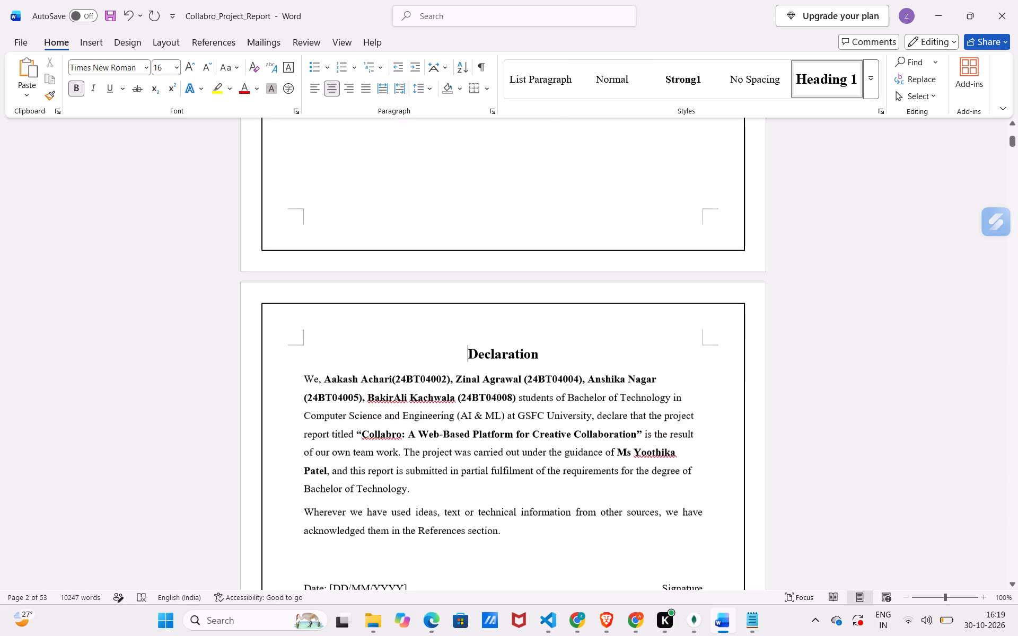
# Delete the Declaration's closing block containing the Date placeholder, Signature and [Student Name(s)] lines.
pyautogui.scroll(-2, 429, 363)
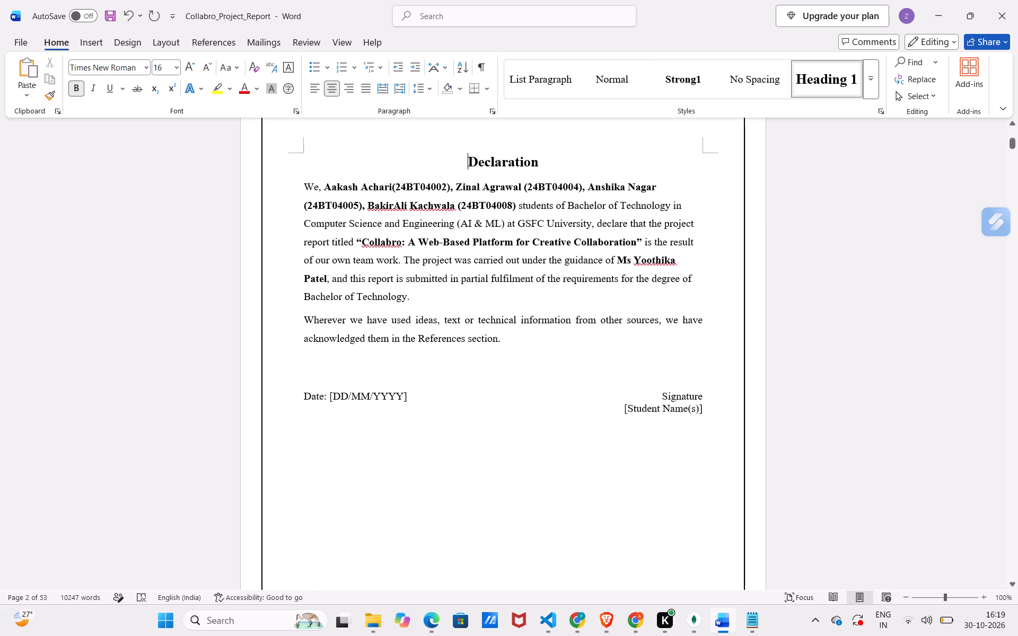
pyautogui.moveTo(298, 392); pyautogui.dragTo(307, 394)
pyautogui.moveTo(307, 394); pyautogui.dragTo(714, 424)
pyautogui.press('BackSpace')
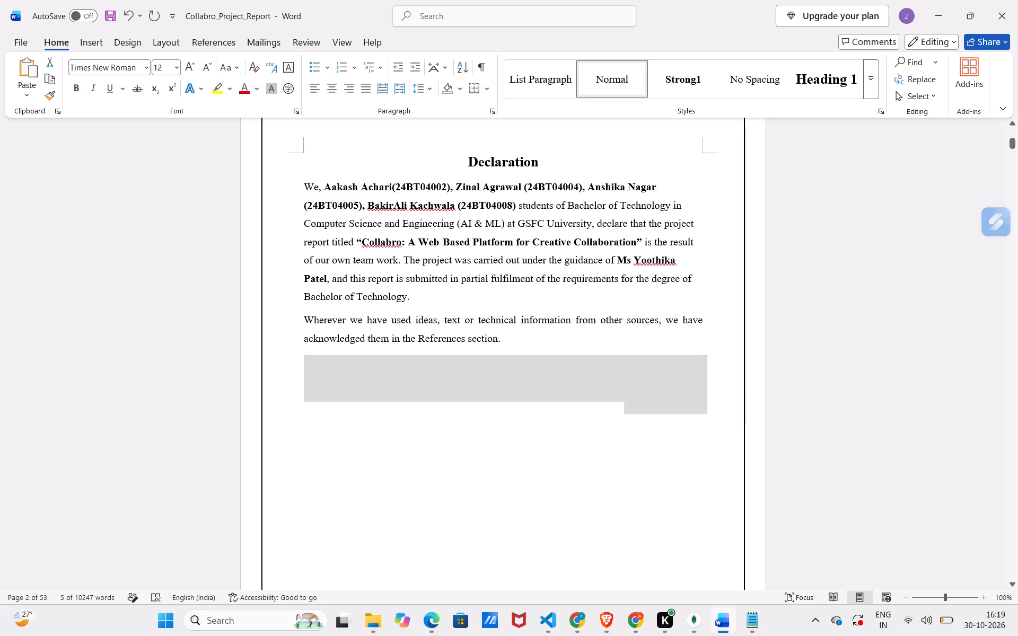
pyautogui.hscroll(1, 714, 424)
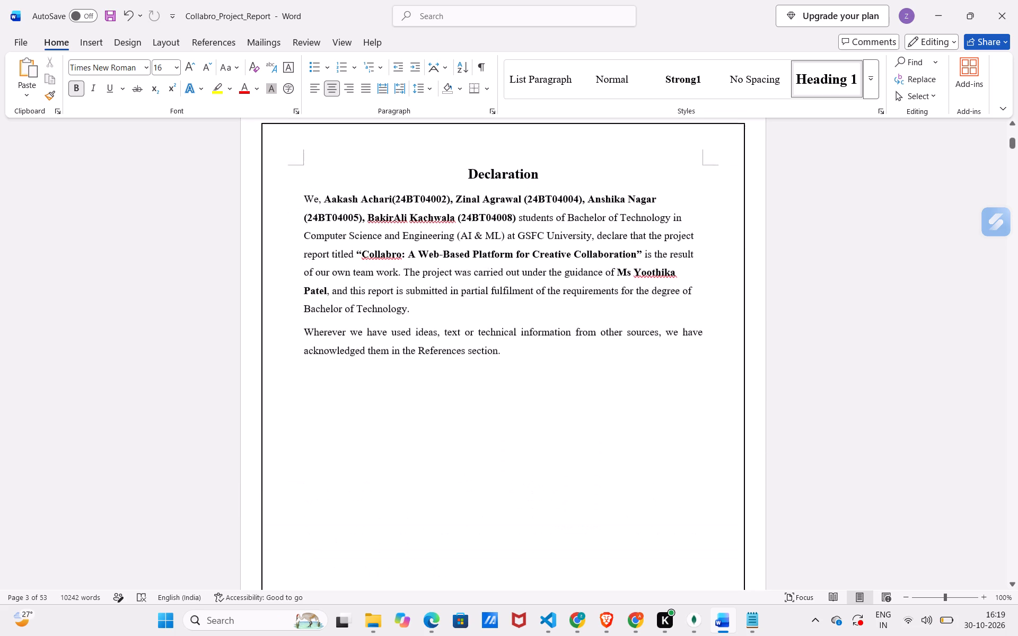
pyautogui.hscroll(1, 714, 424)
# Replace the Certificate's [Student Name(s)] ([Enrollment Number(s)]) placeholders with the bold team names and enrollment numbers copied from the Declaration.
pyautogui.scroll(-3, 714, 424)
pyautogui.scroll(1, 714, 424)
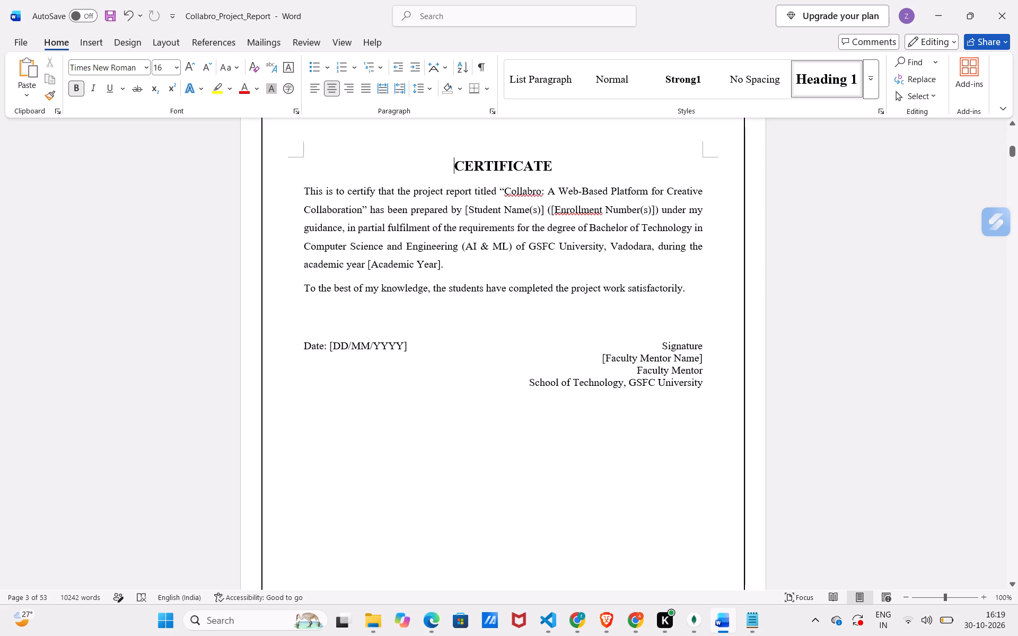
pyautogui.moveTo(465, 214); pyautogui.dragTo(655, 213)
pyautogui.press('BackSpace')
pyautogui.scroll(14, 655, 213)
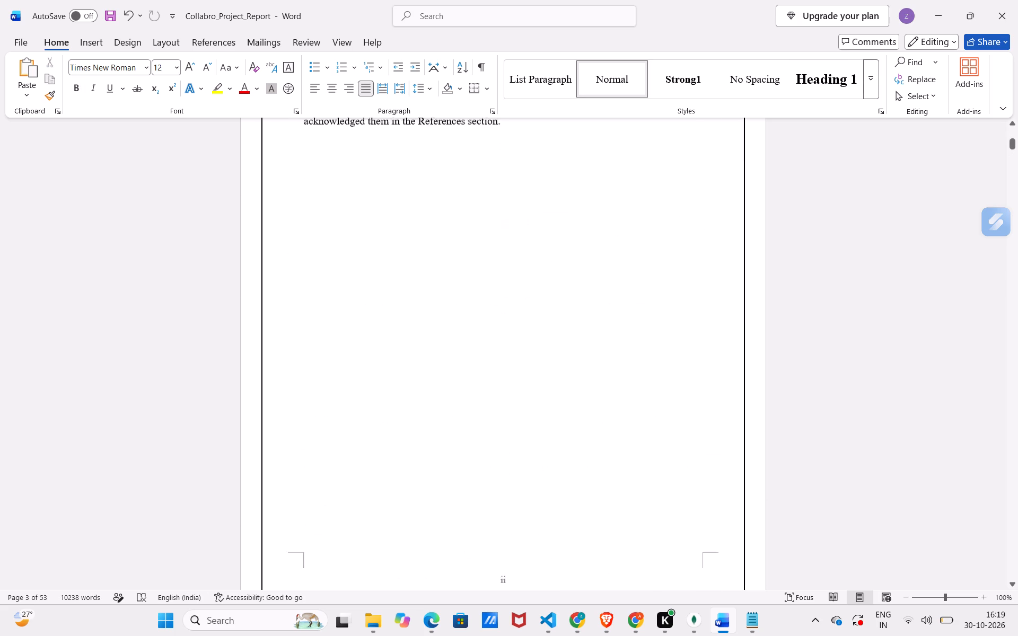
pyautogui.scroll(3, 655, 213)
pyautogui.scroll(-1, 655, 213)
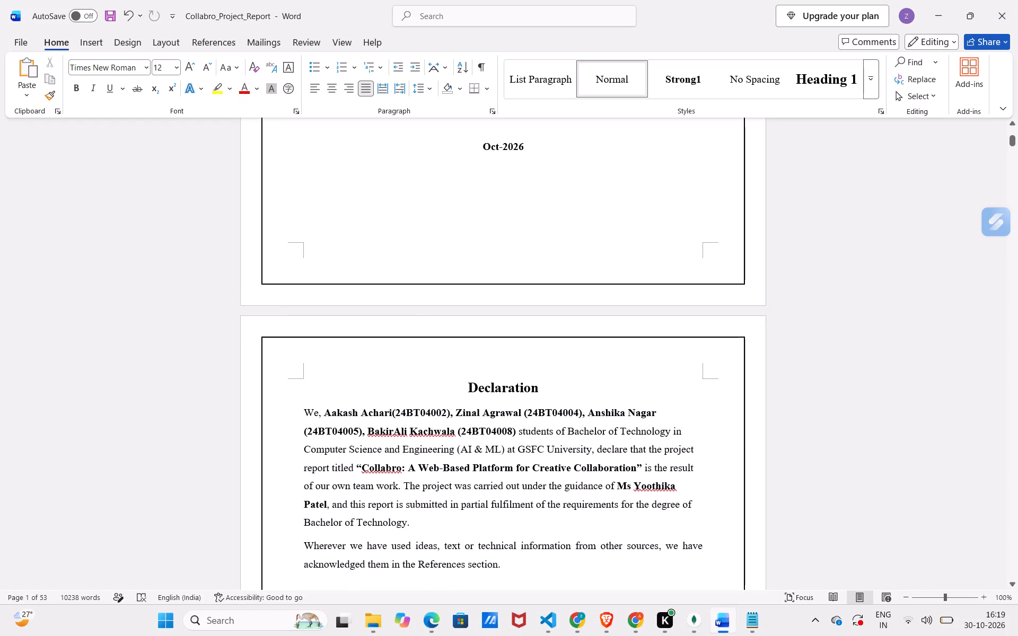
pyautogui.moveTo(323, 413); pyautogui.dragTo(519, 432)
pyautogui.hotkey('ctrl', 'c')
pyautogui.scroll(-8, 519, 432)
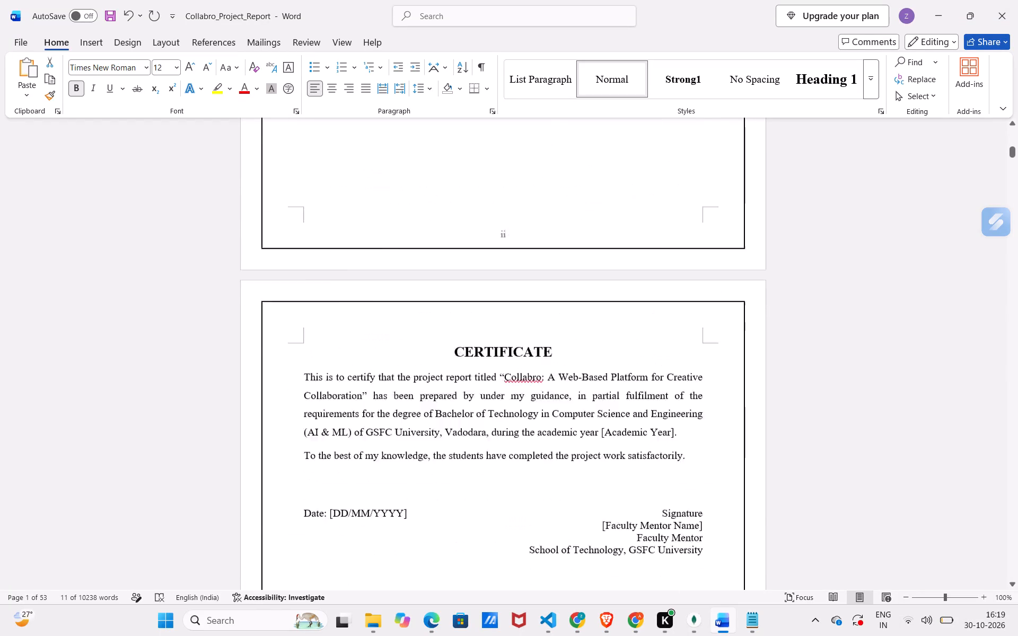
pyautogui.scroll(3, 519, 432)
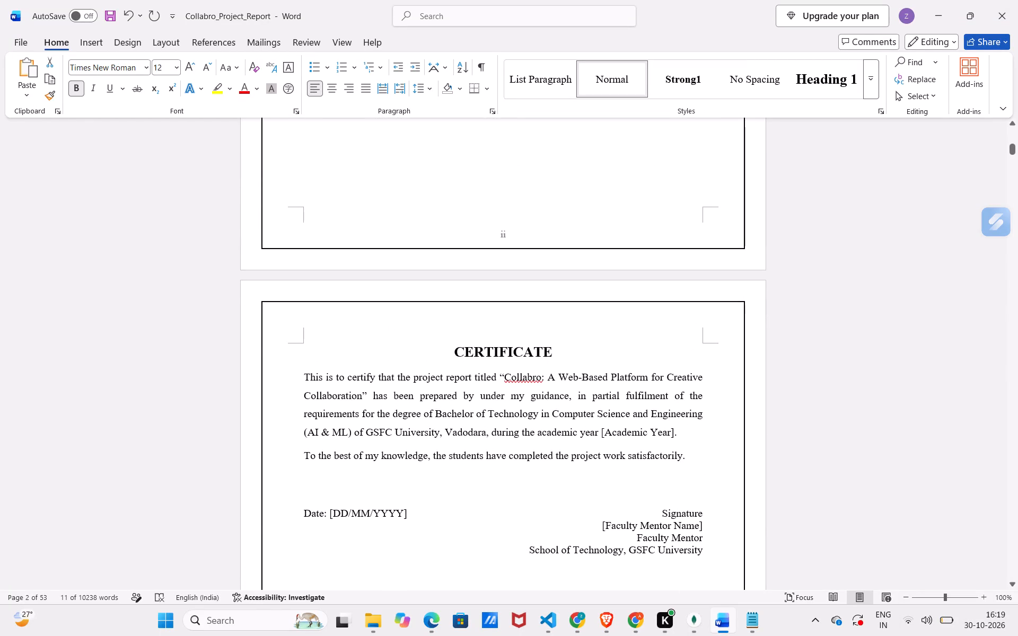
pyautogui.hotkey('ctrl', 'z')
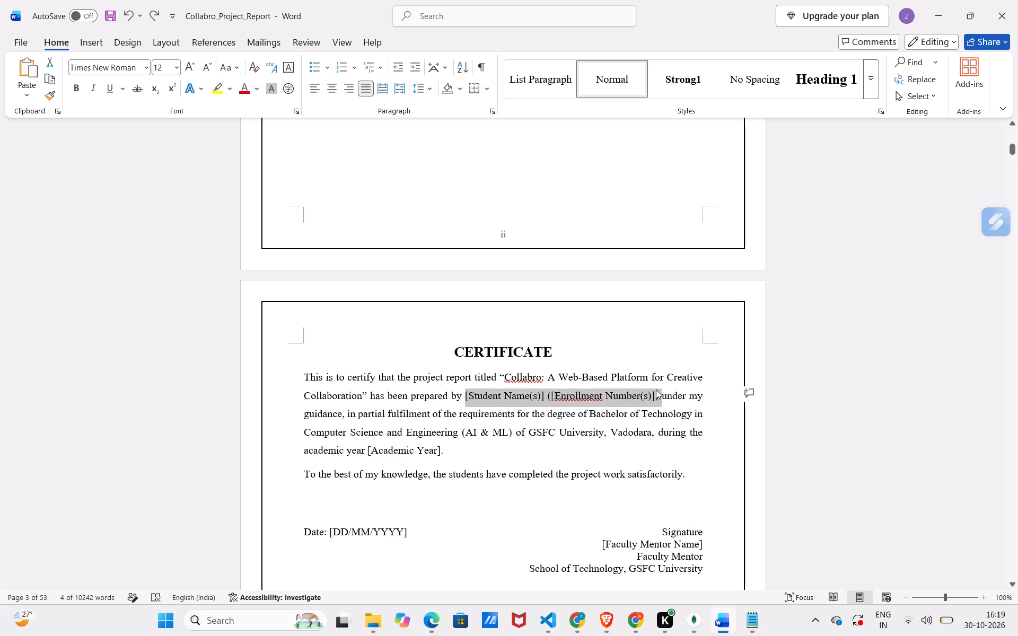
pyautogui.press('BackSpace')
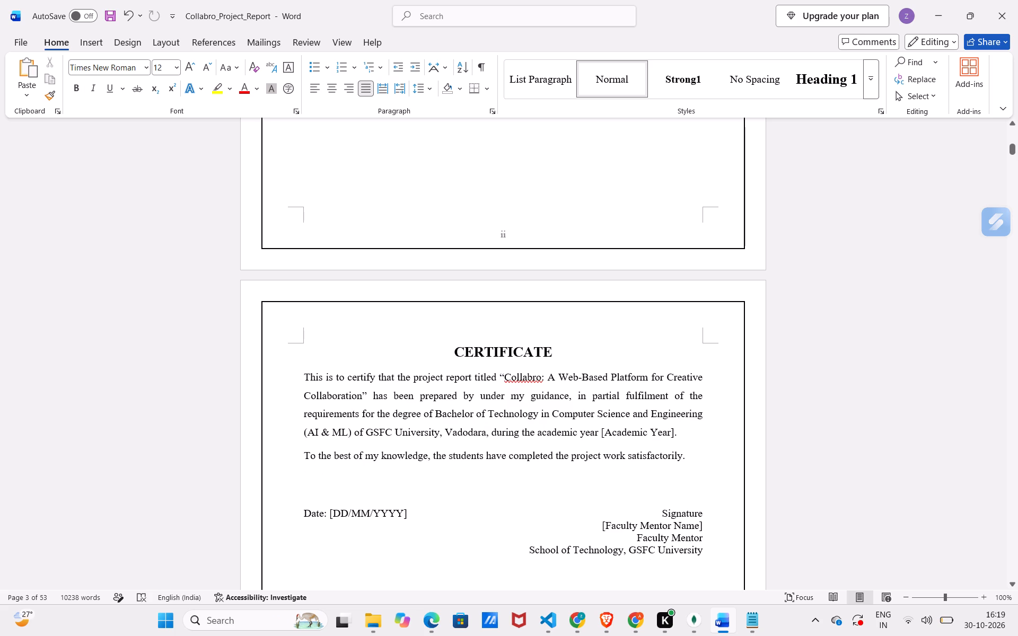
pyautogui.hotkey('ctrl', 'v')
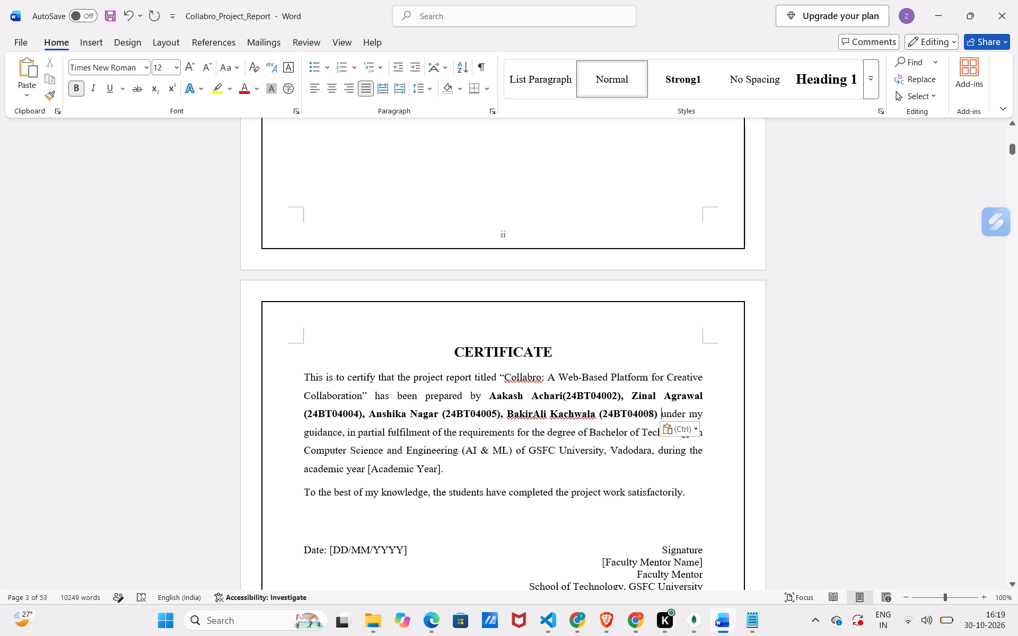
# Switch to the reference PDF in Chrome and examine its Certificate wording and signature block.
pyautogui.scroll(-1, 656, 390)
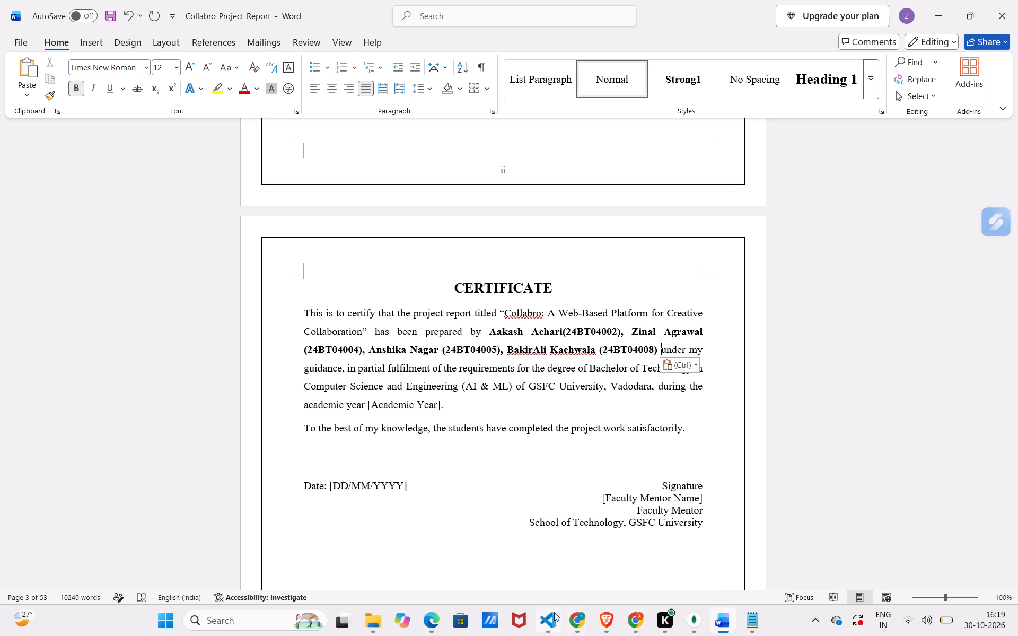
pyautogui.click(576, 621)
pyautogui.scroll(-2, 574, 428)
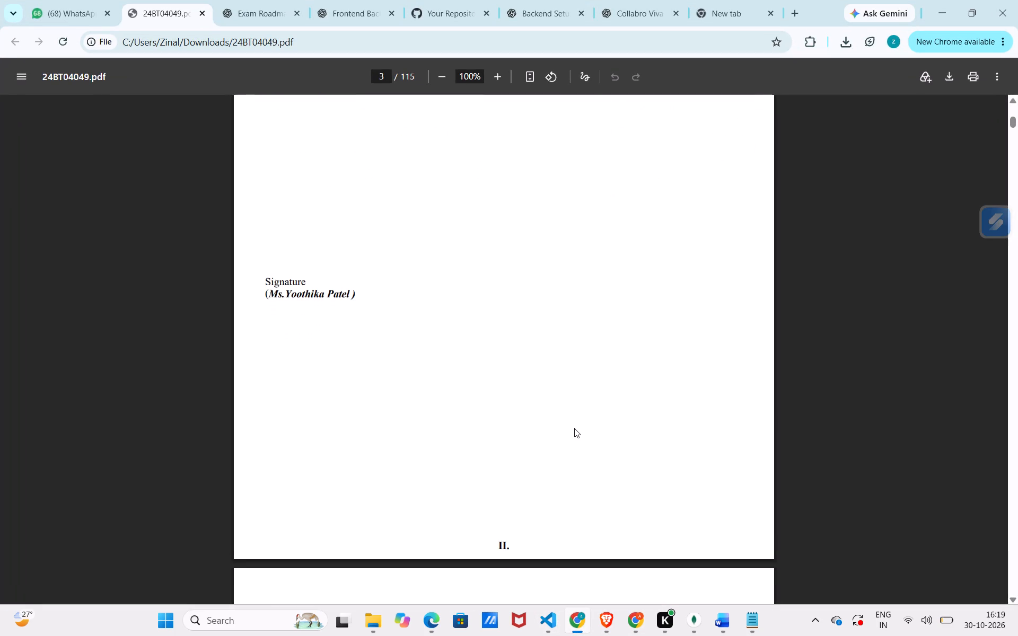
pyautogui.scroll(4, 574, 428)
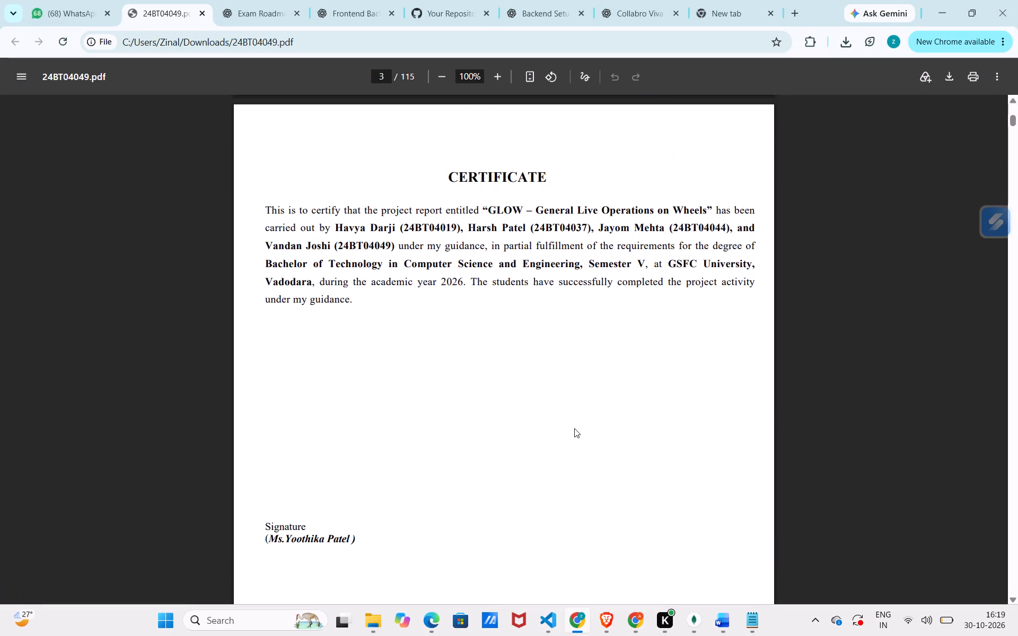
pyautogui.scroll(1, 574, 428)
pyautogui.click(576, 625)
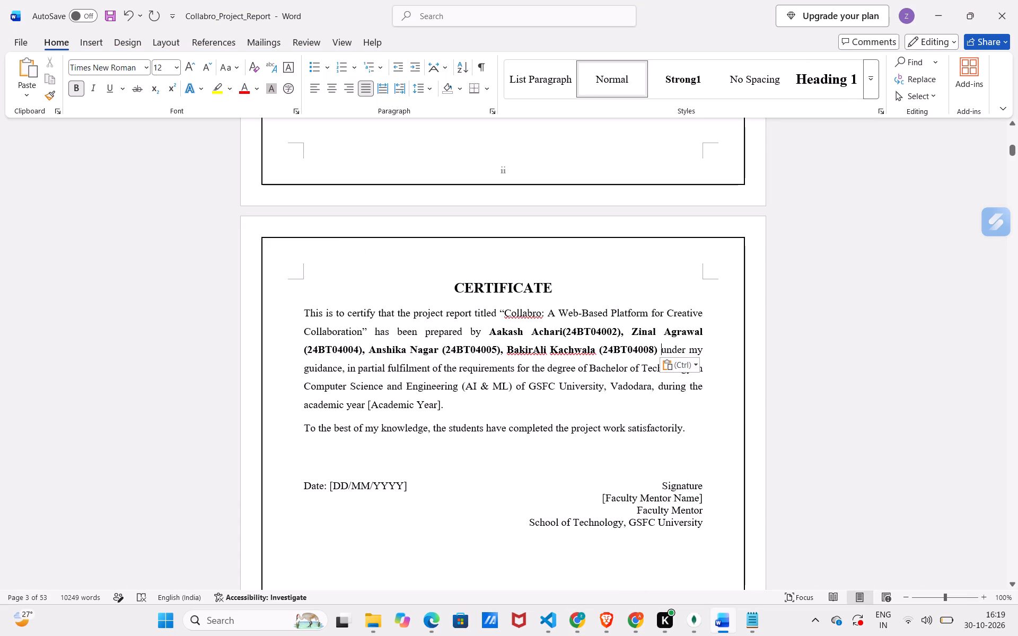
# Replace the [Academic Year] placeholder in the Word report's Certificate with 2026 - 2027, consulting the reference PDF's certificate.
pyautogui.click(627, 366)
pyautogui.click(440, 404)
pyautogui.click(571, 615)
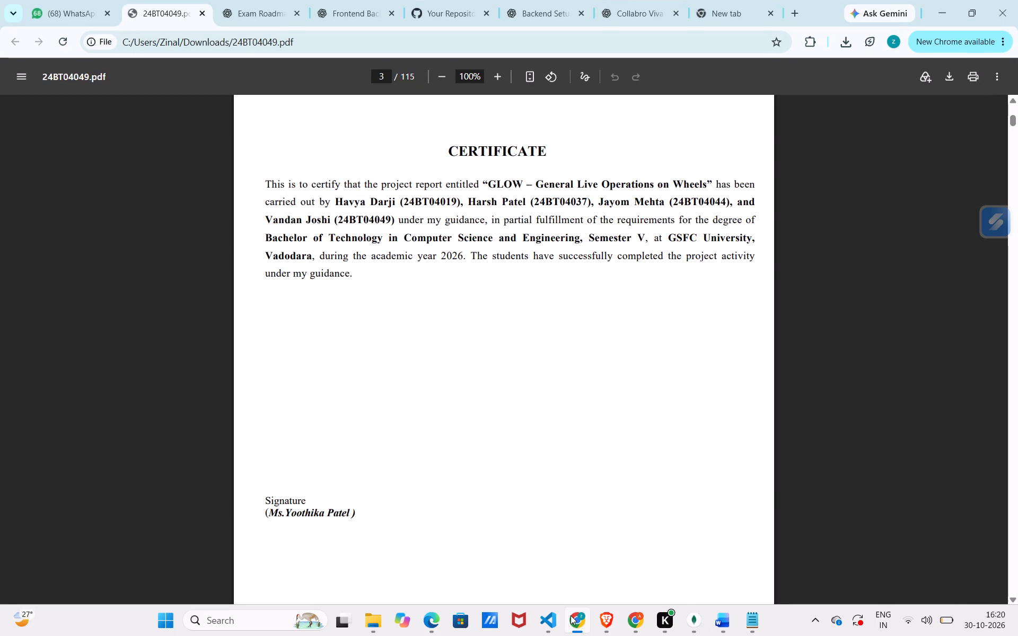
pyautogui.click(571, 615)
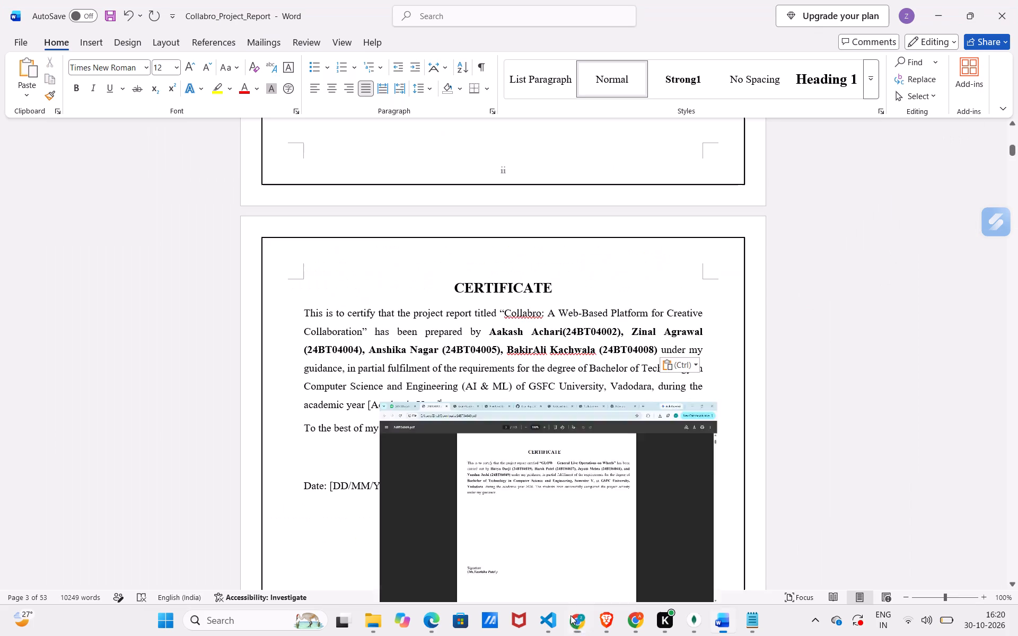
pyautogui.press('BackSpace')
pyautogui.press('BackSpace')
pyautogui.press('BackSpace')
pyautogui.press('BackSpace')
pyautogui.press('BackSpace')
pyautogui.press('BackSpace')
pyautogui.press('BackSpace')
pyautogui.press('BackSpace')
pyautogui.press('BackSpace')
pyautogui.press('BackSpace')
pyautogui.press('BackSpace')
pyautogui.press('BackSpace')
pyautogui.press('BackSpace')
pyautogui.press('BackSpace')
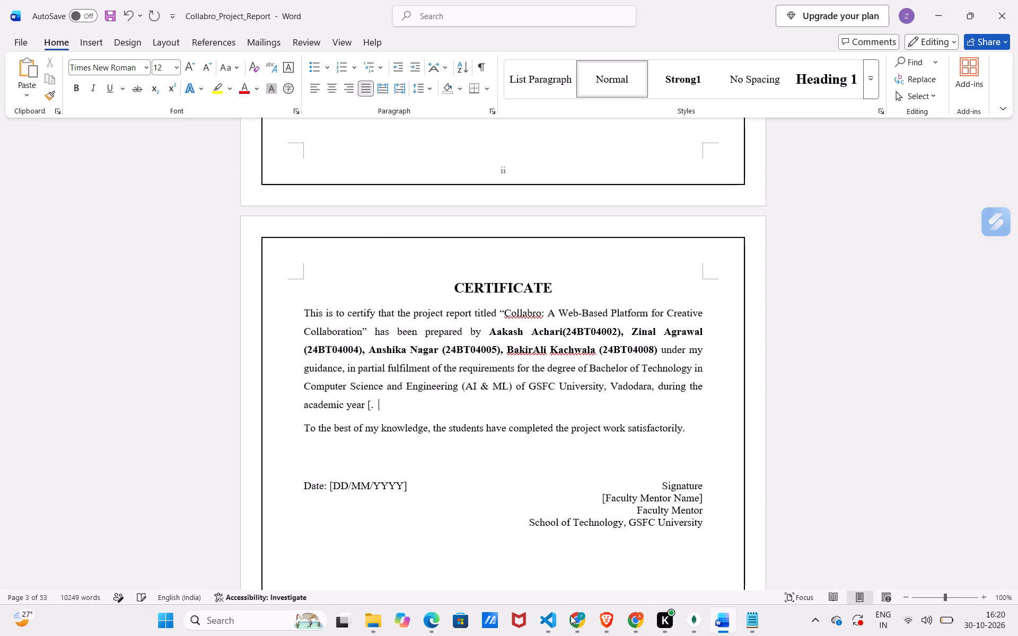
pyautogui.press('BackSpace')
pyautogui.write('20')
pyautogui.write('26')
pyautogui.press('space')
pyautogui.write('-')
pyautogui.press('space')
pyautogui.write('2027')
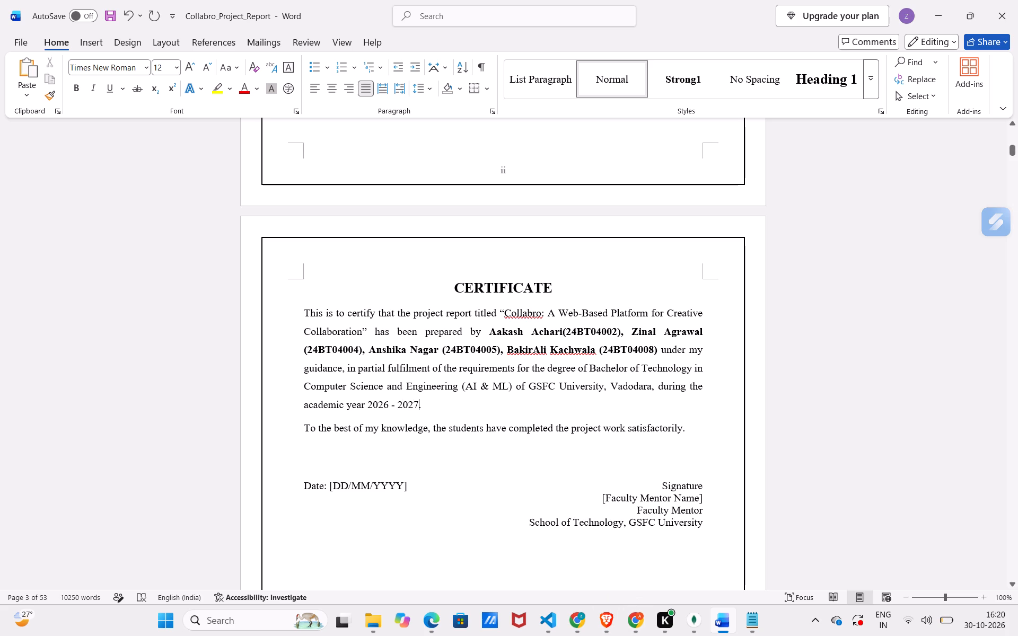
# Remove the [DD/MM/YYYY] placeholder after "Date:" on the Certificate page, checking the reference PDF's signature area.
pyautogui.click(402, 481)
pyautogui.click(569, 621)
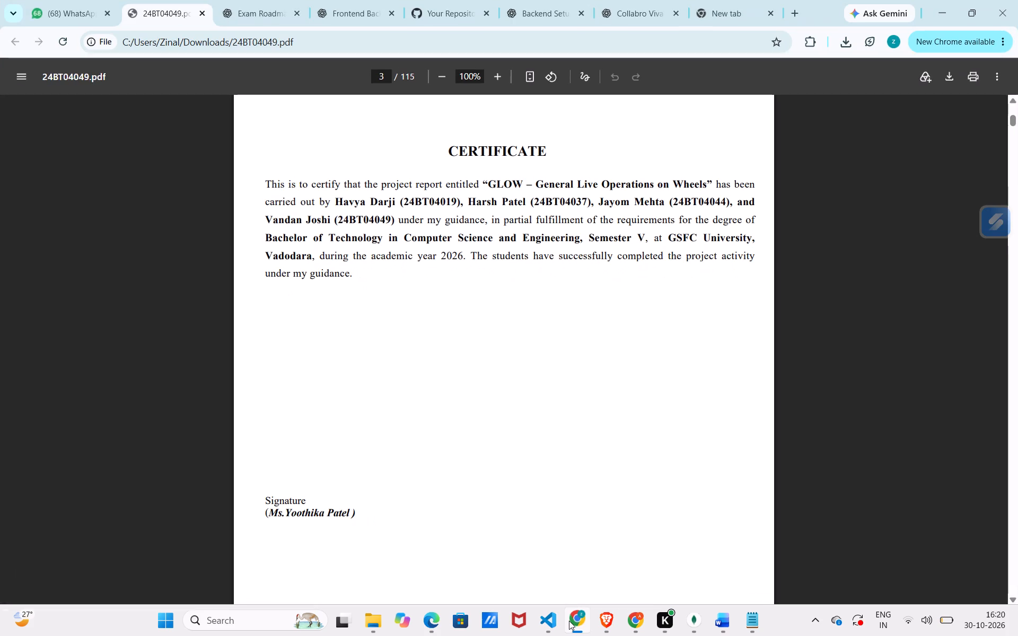
pyautogui.click(569, 621)
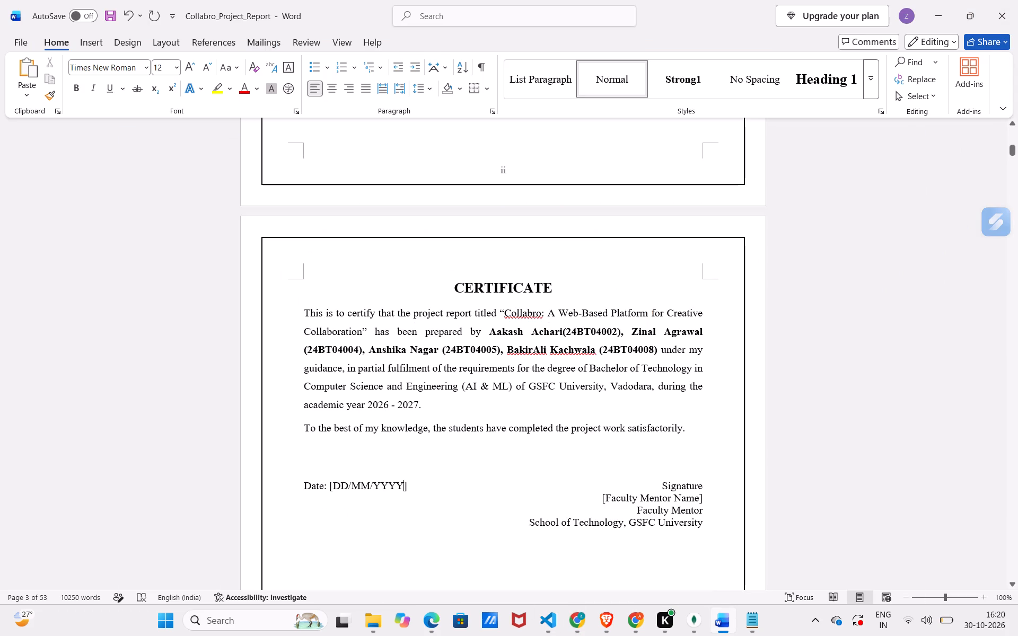
pyautogui.click(414, 484)
pyautogui.press('BackSpace')
pyautogui.press('BackSpace')
pyautogui.press('BackSpace')
pyautogui.press('BackSpace')
pyautogui.press('BackSpace')
pyautogui.press('BackSpace')
pyautogui.press('BackSpace')
pyautogui.press('BackSpace')
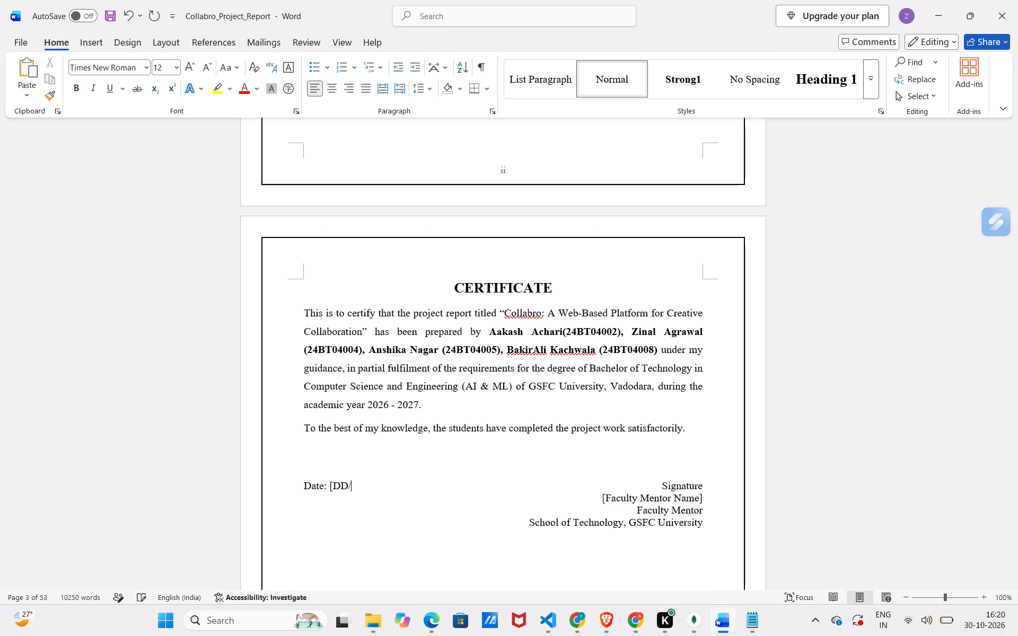
pyautogui.press('BackSpace')
pyautogui.press('BackSpace')
pyautogui.press('BackSpace')
pyautogui.press('BackSpace')
# Insert four blank lines above the Certificate's Date and Signature block to move it further down the page.
pyautogui.press('Left')
pyautogui.press('Left')
pyautogui.press('Left')
pyautogui.press('Left')
pyautogui.press('Left')
pyautogui.press('Left')
pyautogui.press('Return')
pyautogui.press('Return')
pyautogui.press('Return')
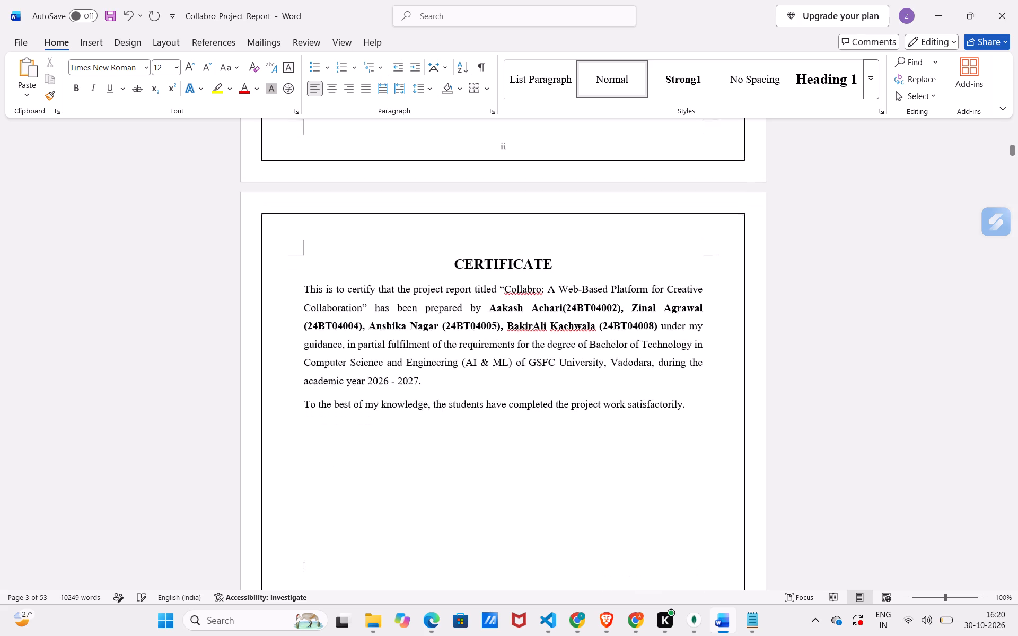
pyautogui.press('Return')
# Delete the [Faculty Mentor Name] placeholder and the Faculty Mentor line from the Certificate's signature block, consulting the reference PDF in Chrome.
pyautogui.scroll(-1, 414, 484)
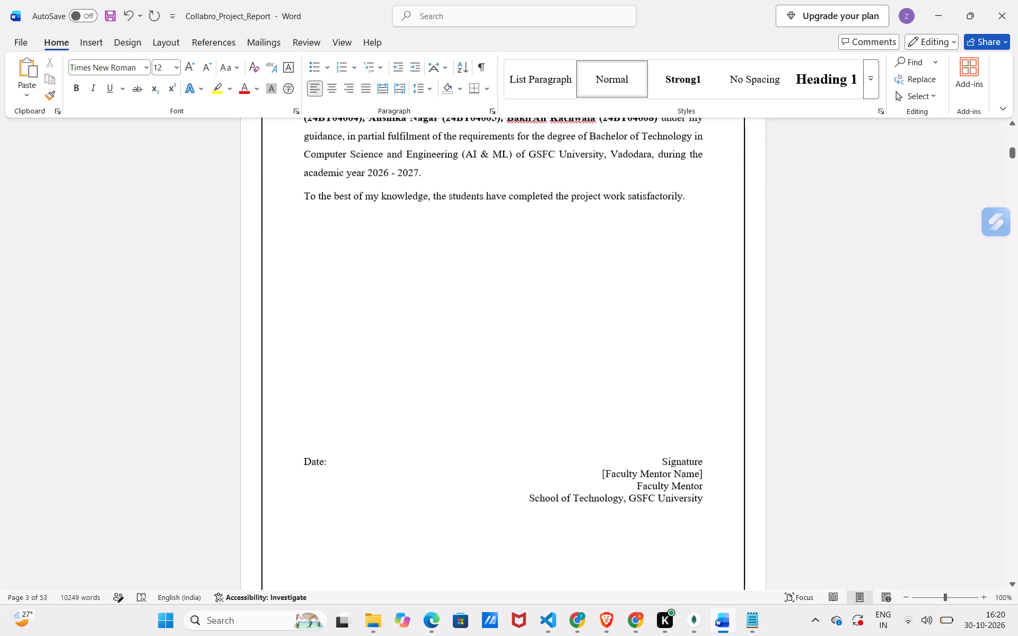
pyautogui.scroll(-1, 414, 484)
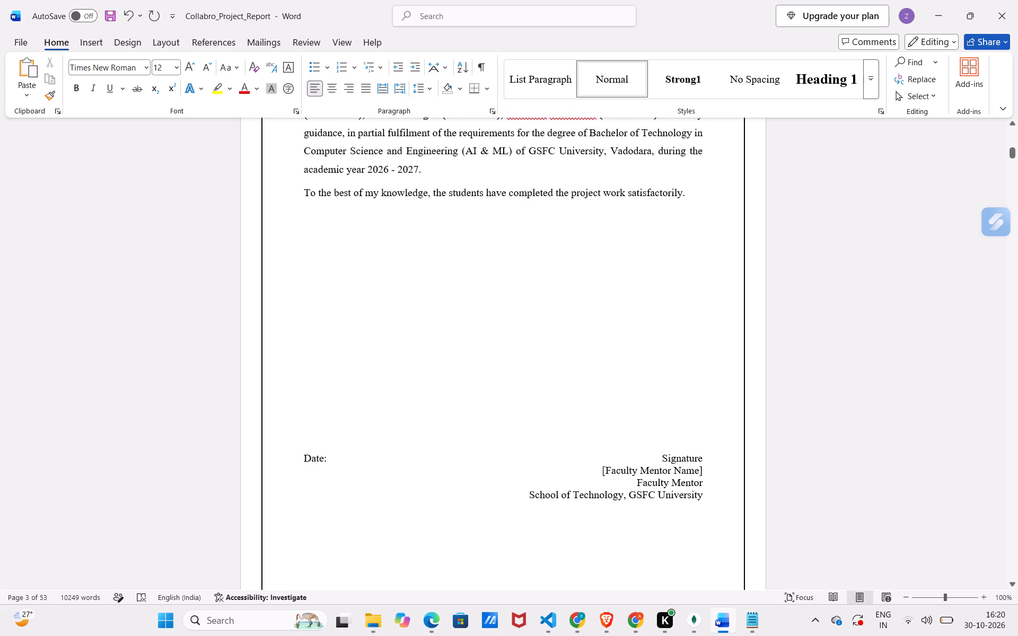
pyautogui.moveTo(702, 470); pyautogui.dragTo(608, 478)
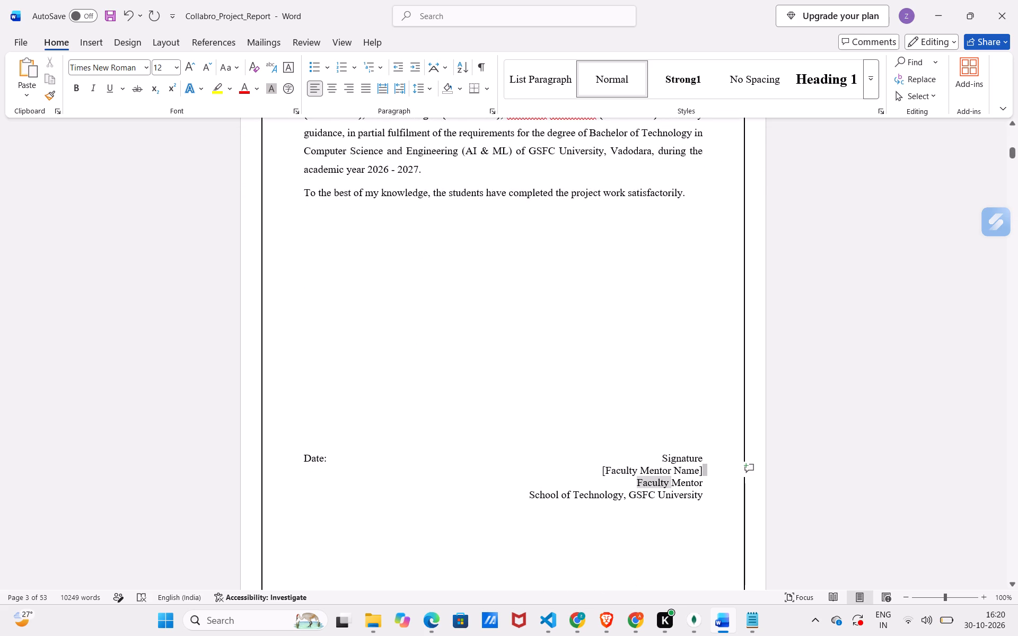
pyautogui.moveTo(608, 478); pyautogui.dragTo(609, 481)
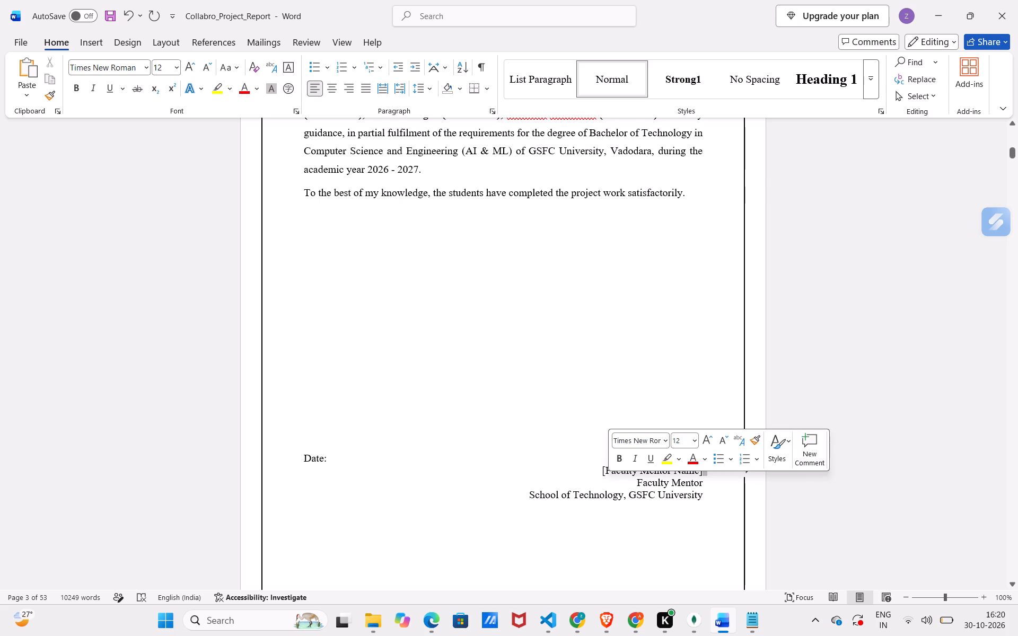
pyautogui.click(603, 472)
pyautogui.moveTo(603, 472); pyautogui.dragTo(697, 483)
pyautogui.click(697, 483)
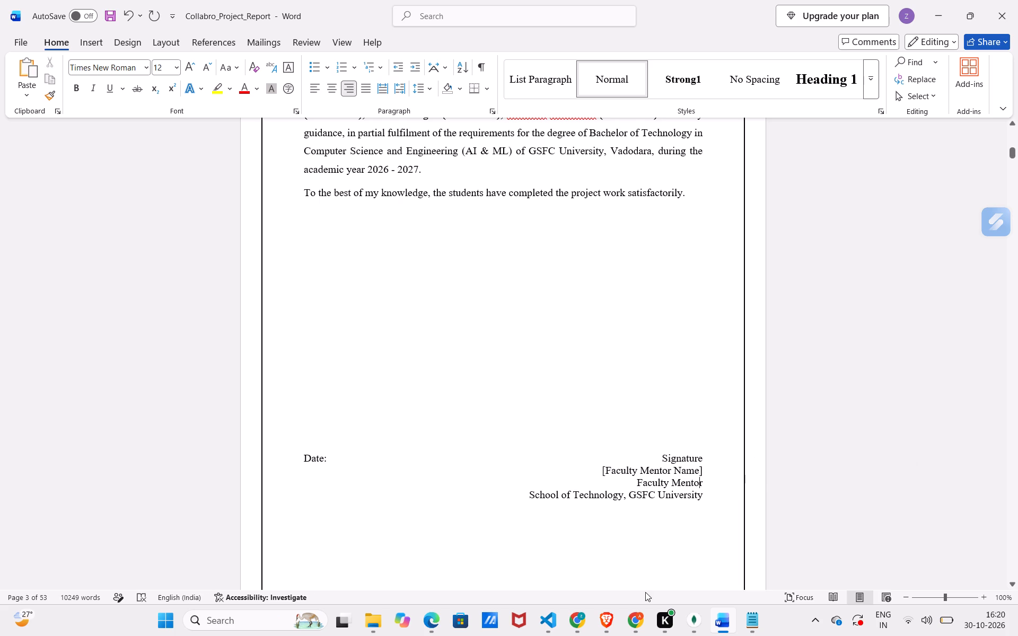
pyautogui.click(724, 625)
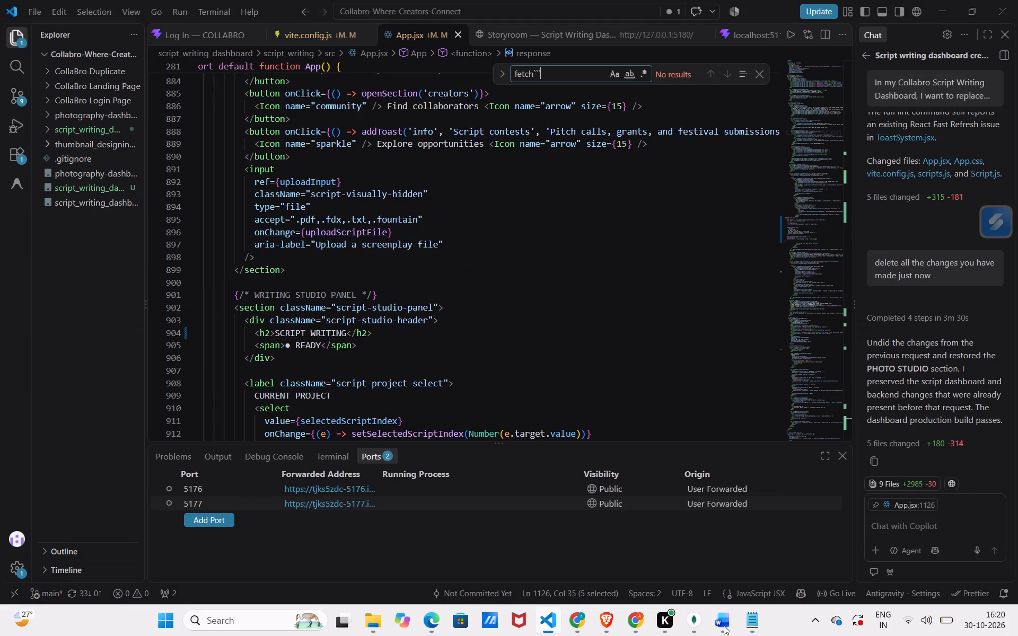
pyautogui.click(724, 625)
pyautogui.click(580, 622)
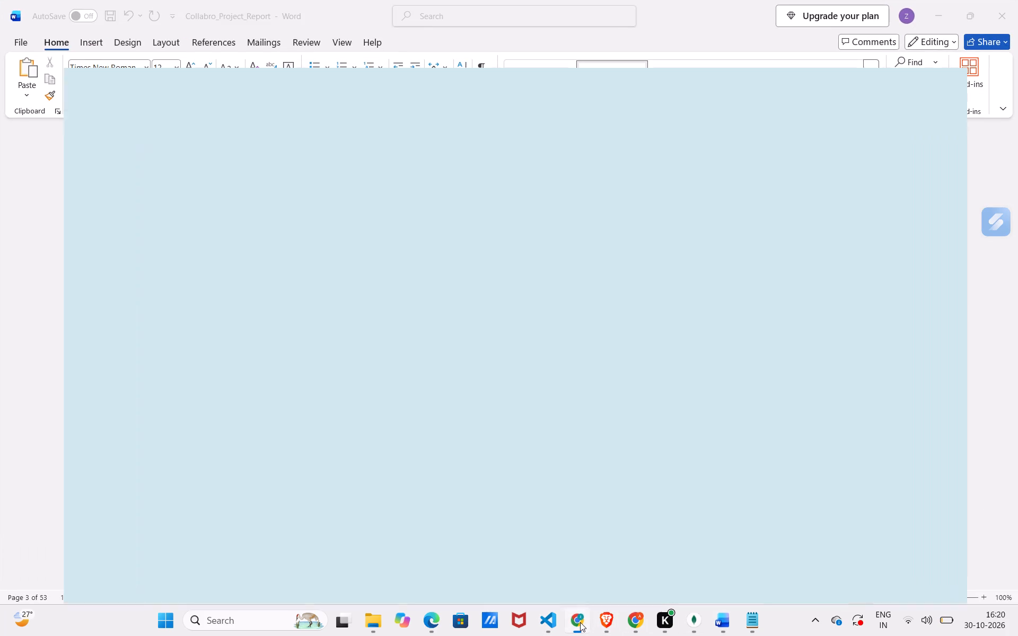
pyautogui.scroll(-6, 637, 488)
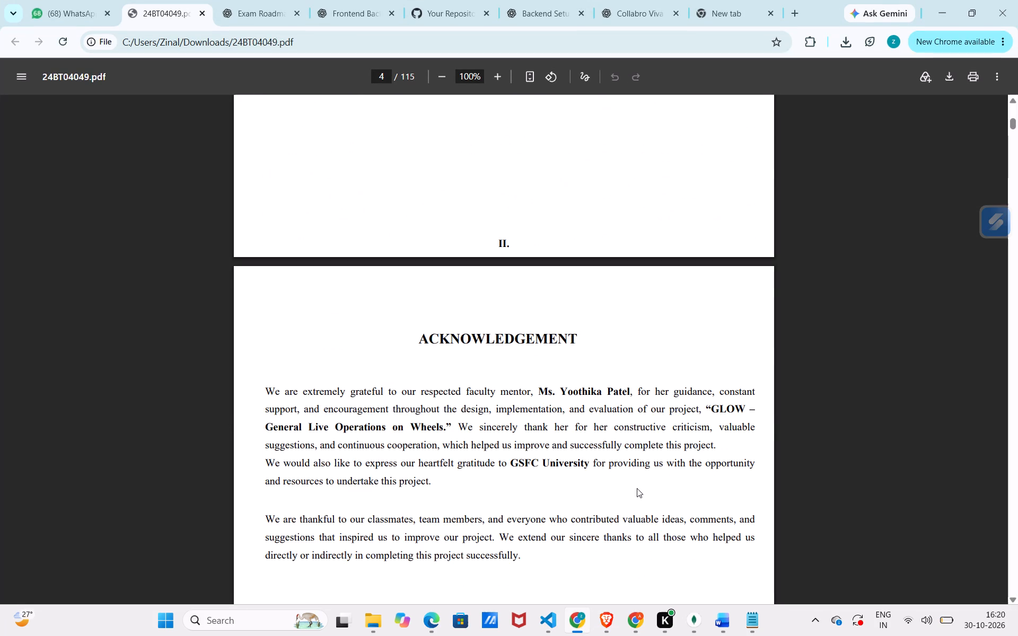
pyautogui.click(723, 615)
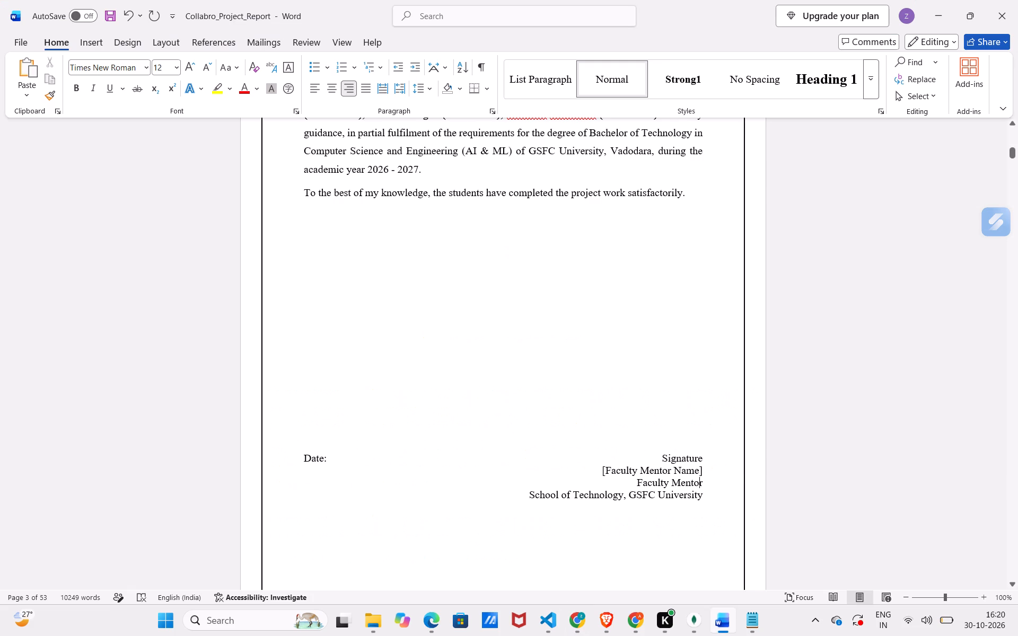
pyautogui.moveTo(599, 475); pyautogui.dragTo(695, 480)
pyautogui.press('\\')
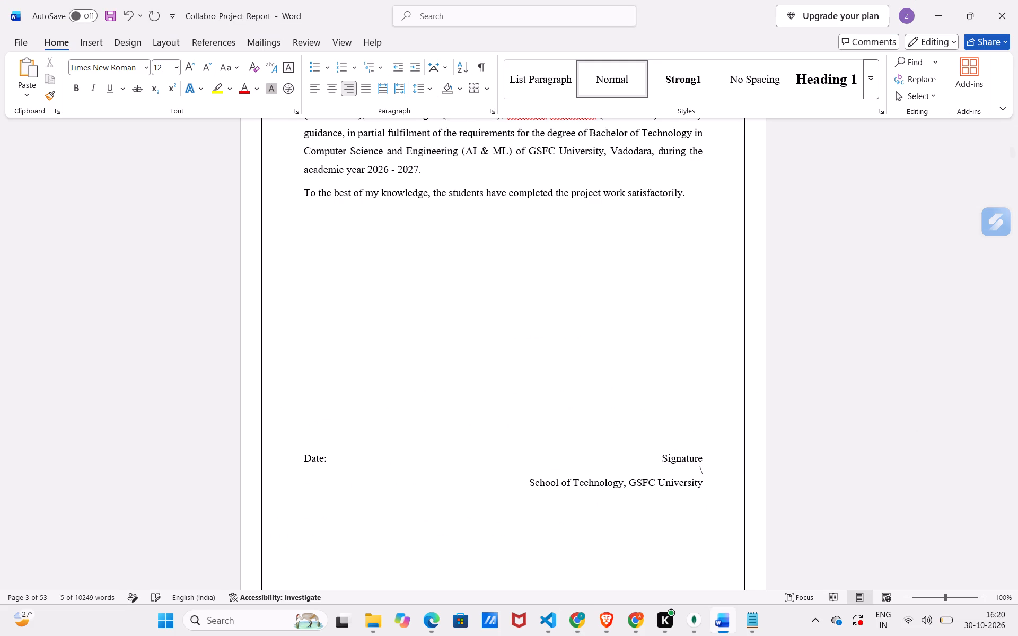
pyautogui.press('BackSpace')
# Copy the bold mentor's name from the Declaration into the empty line under Signature on the Certificate page.
pyautogui.scroll(7, 695, 480)
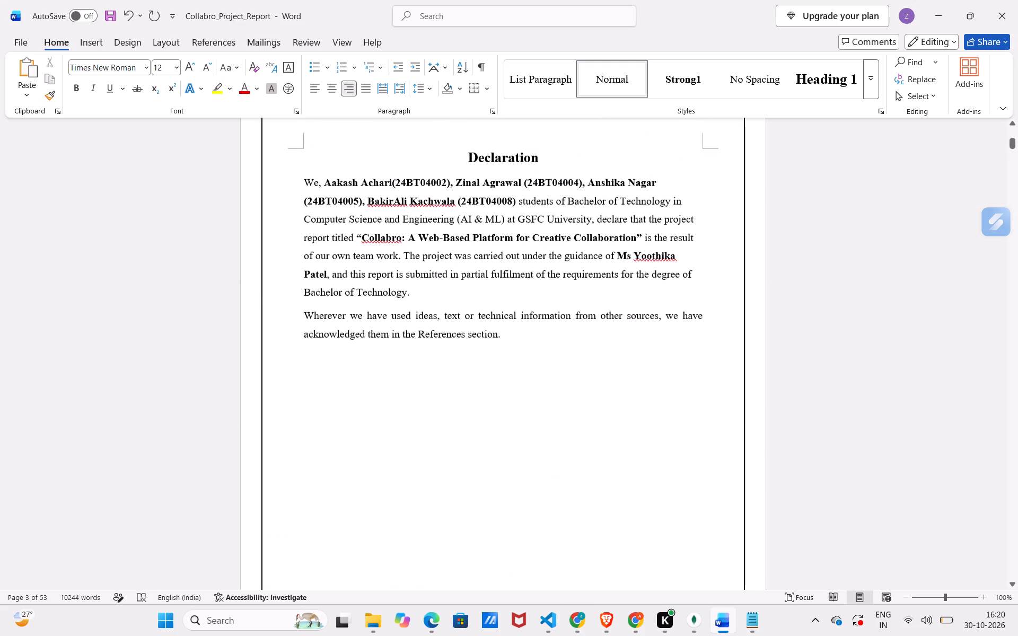
pyautogui.scroll(2, 695, 480)
pyautogui.moveTo(617, 260); pyautogui.dragTo(689, 269)
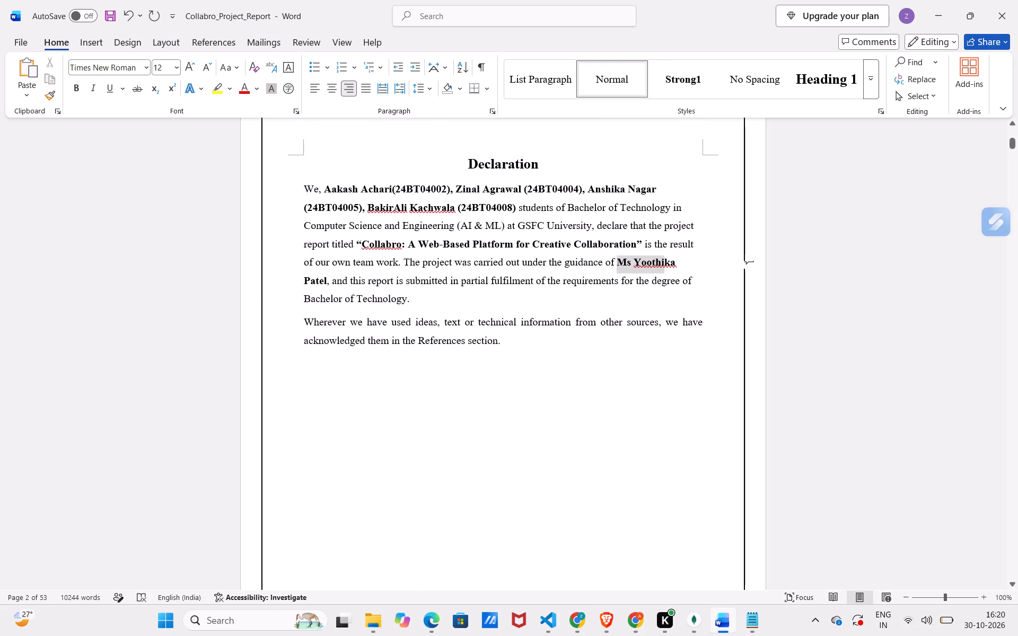
pyautogui.moveTo(689, 269); pyautogui.dragTo(331, 287)
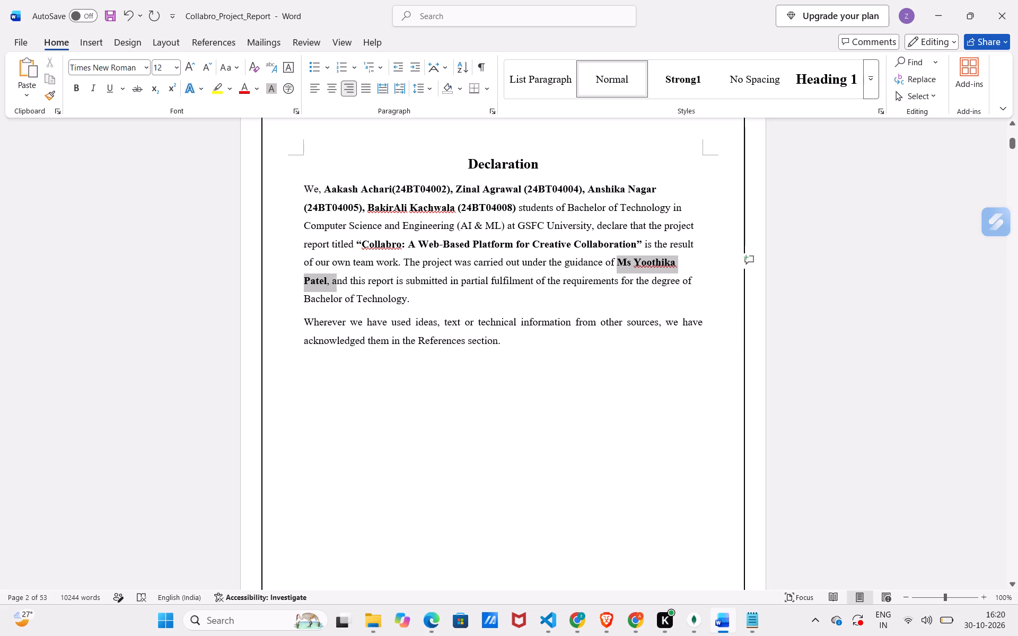
pyautogui.moveTo(331, 287); pyautogui.dragTo(328, 285)
pyautogui.hotkey('ctrl', 'c')
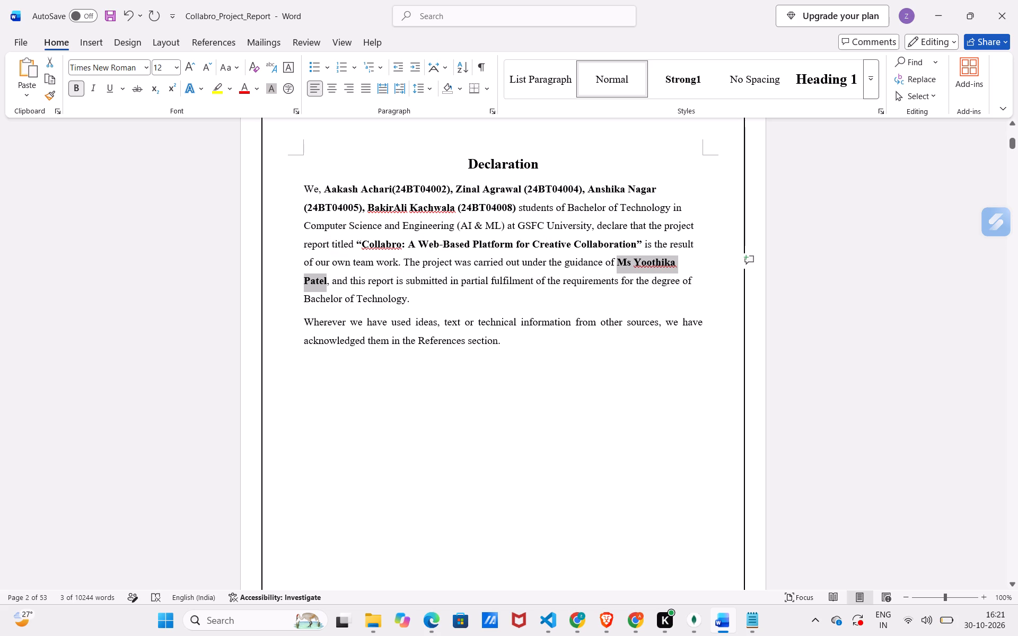
pyautogui.scroll(-7, 328, 285)
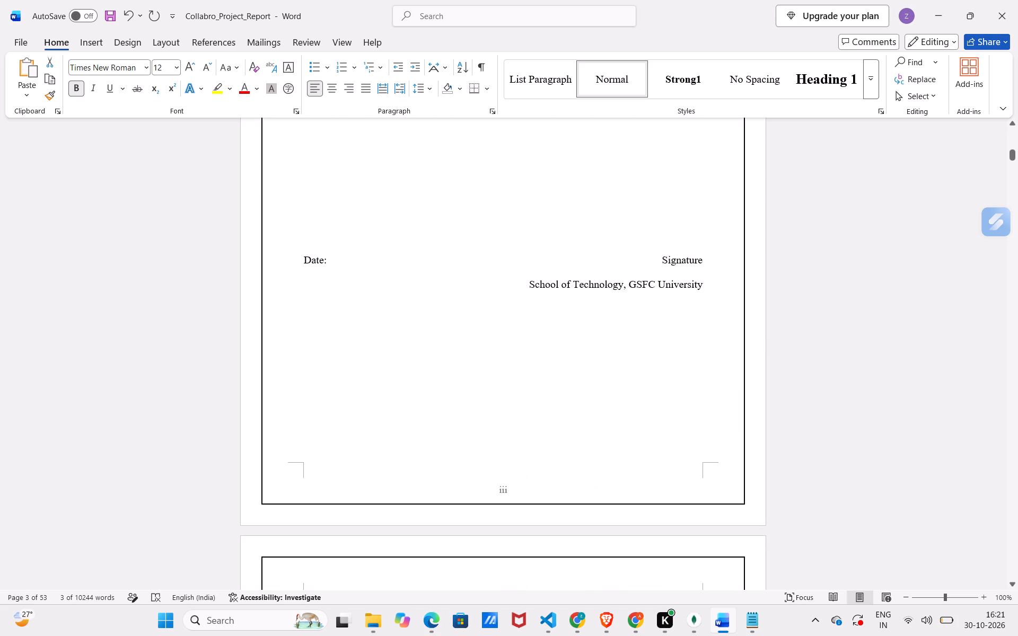
pyautogui.click(634, 268)
pyautogui.hotkey('ctrl', 'v')
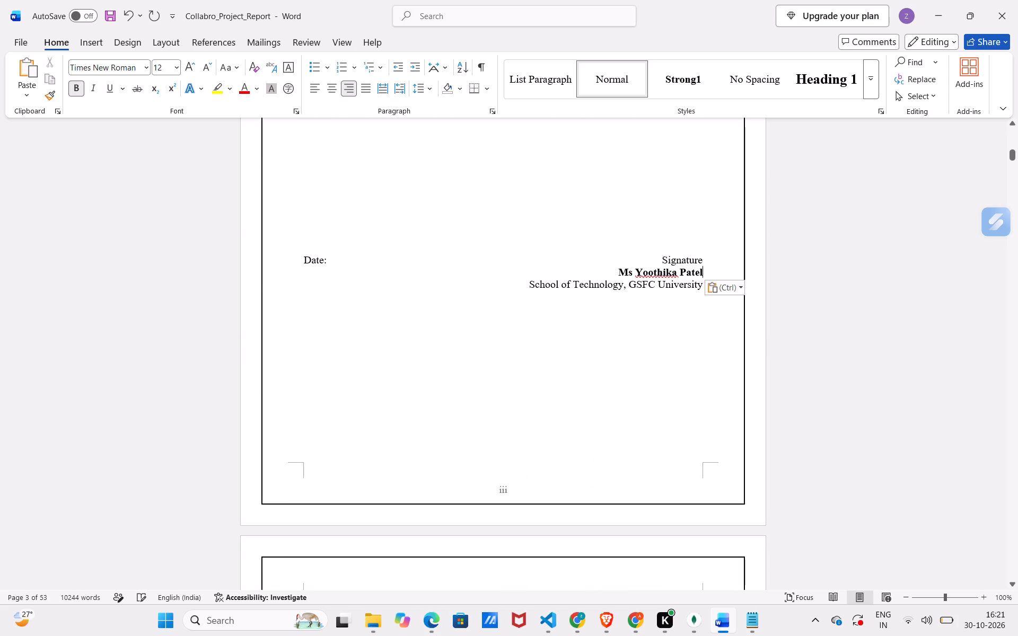
# Replace the [Faculty Mentor Name] placeholder in the Acknowledgement's first paragraph with the copied mentor's name.
pyautogui.scroll(-3, 681, 274)
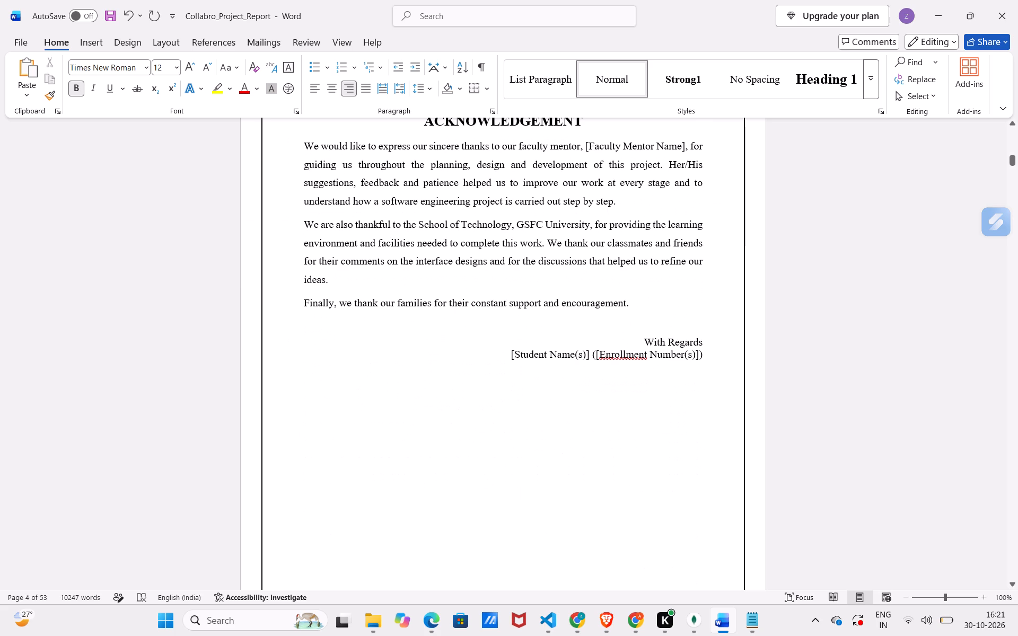
pyautogui.tripleClick(685, 145)
pyautogui.click(685, 145)
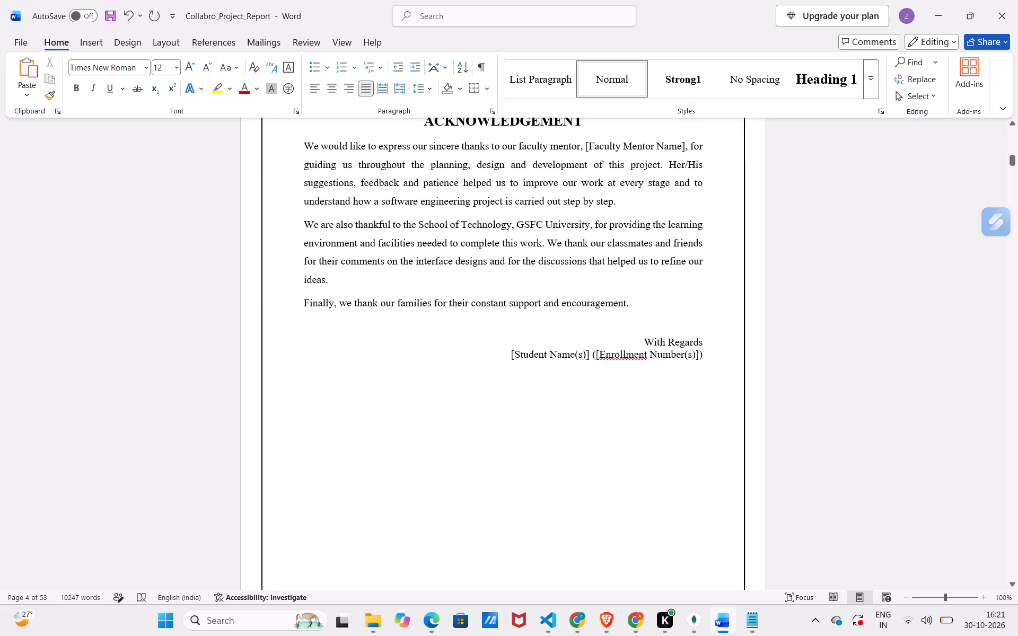
pyautogui.moveTo(586, 148); pyautogui.dragTo(687, 147)
pyautogui.press('BackSpace')
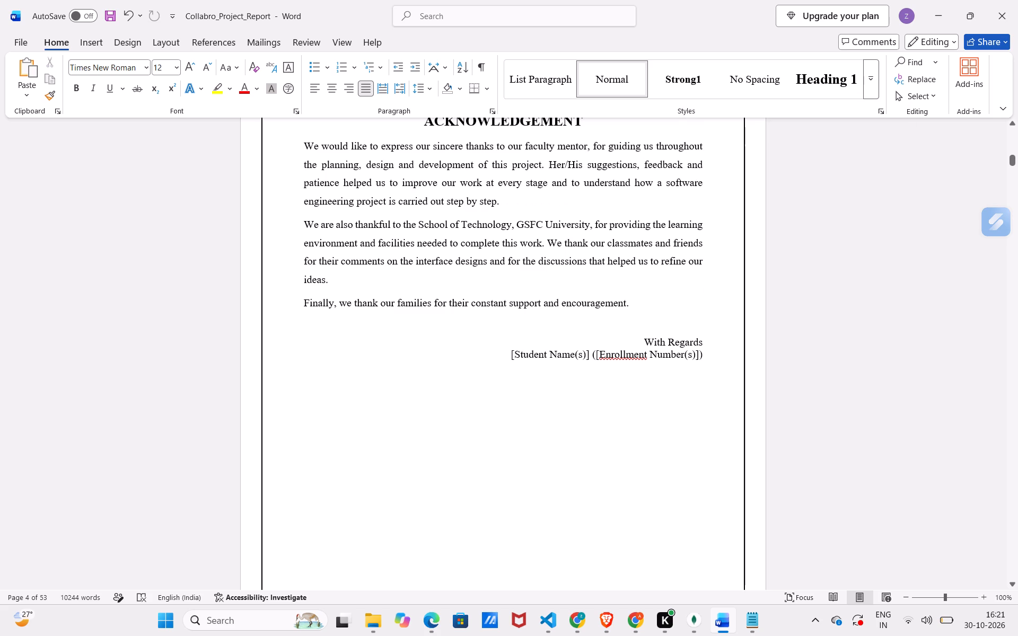
pyautogui.hotkey('ctrl', 'v')
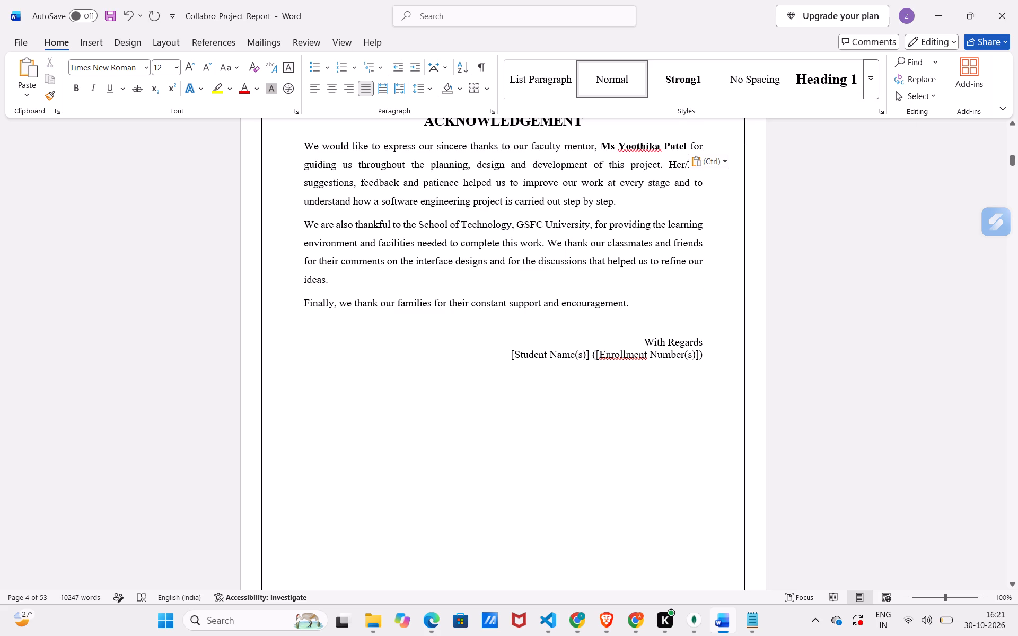
# Check the reference PDF's Acknowledgement in Chrome and make "School of Technology, GSFC University" bold in the Word report's Acknowledgement.
pyautogui.click(586, 619)
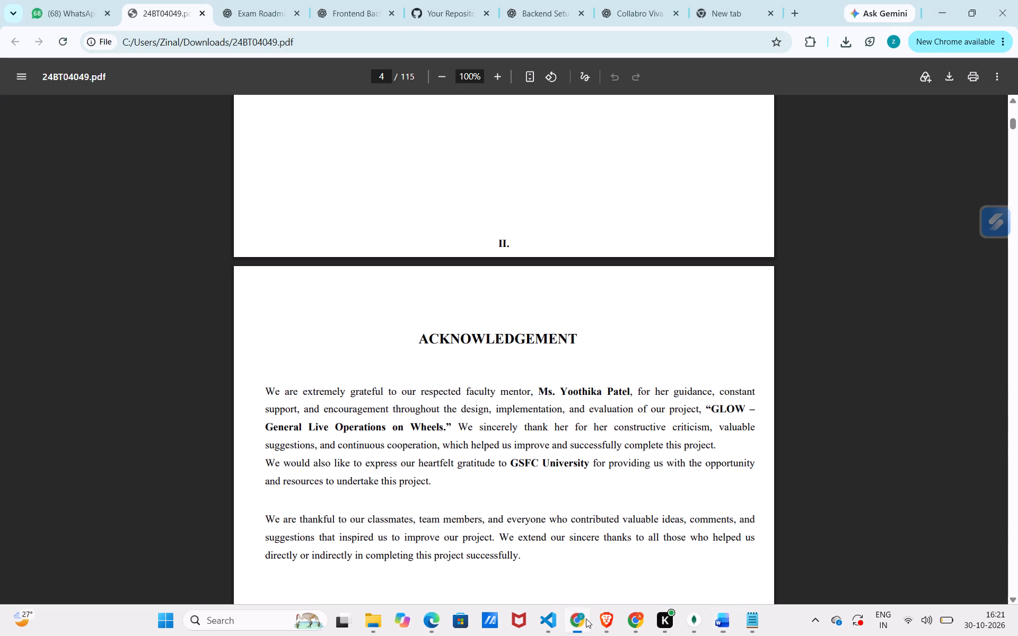
pyautogui.scroll(-1, 598, 449)
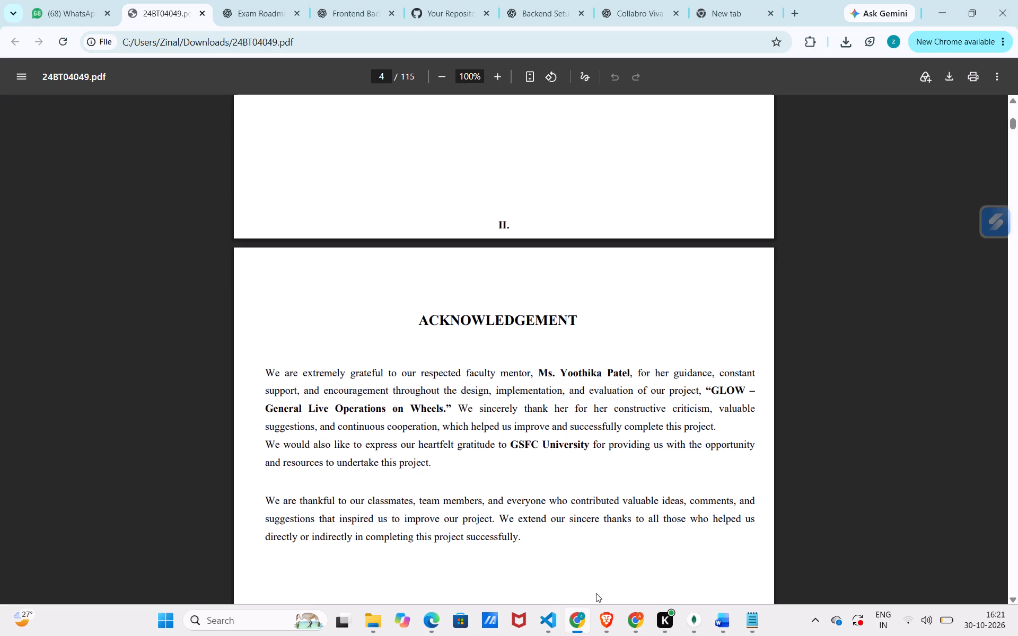
pyautogui.click(610, 622)
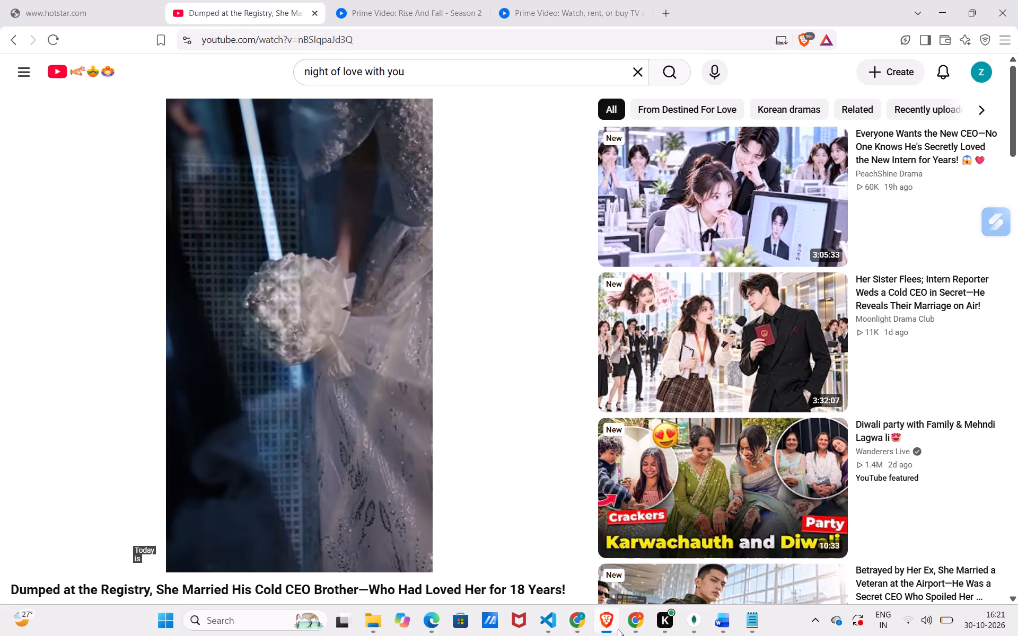
pyautogui.click(618, 629)
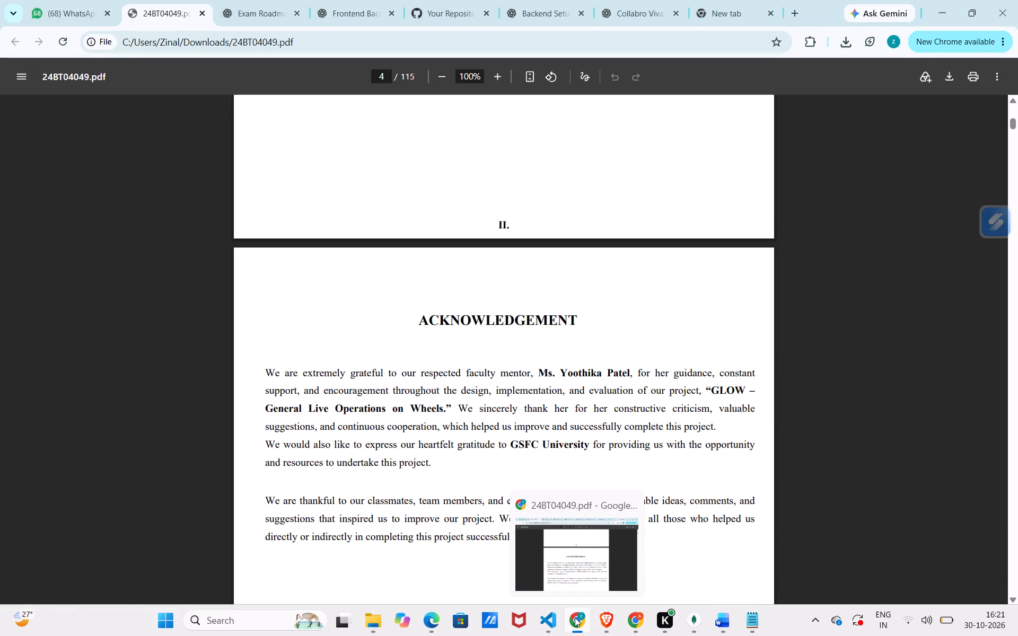
pyautogui.click(728, 621)
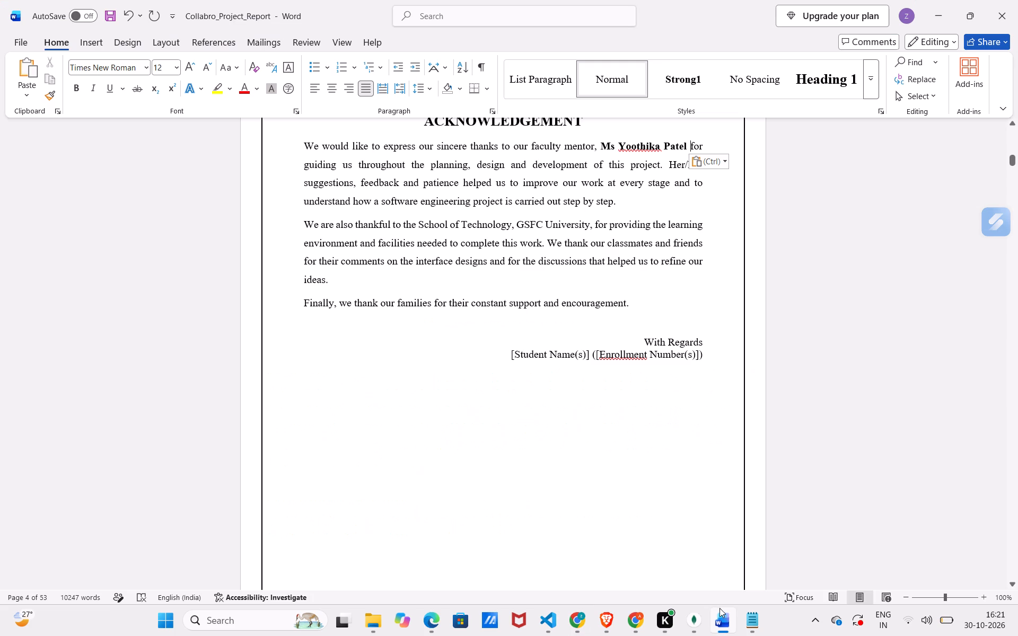
pyautogui.scroll(1, 640, 419)
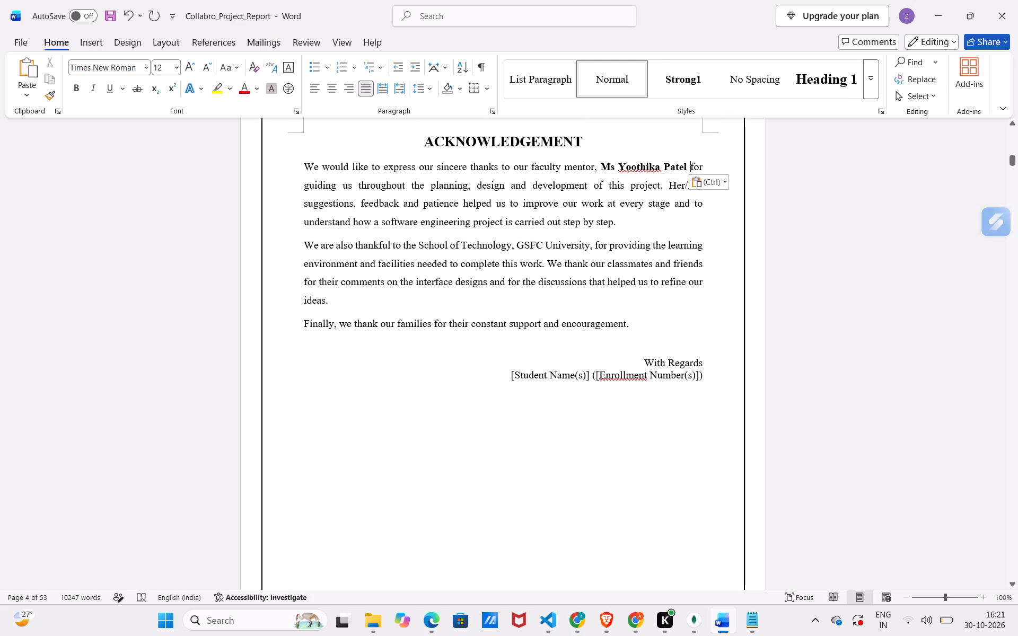
pyautogui.moveTo(421, 245); pyautogui.dragTo(486, 247)
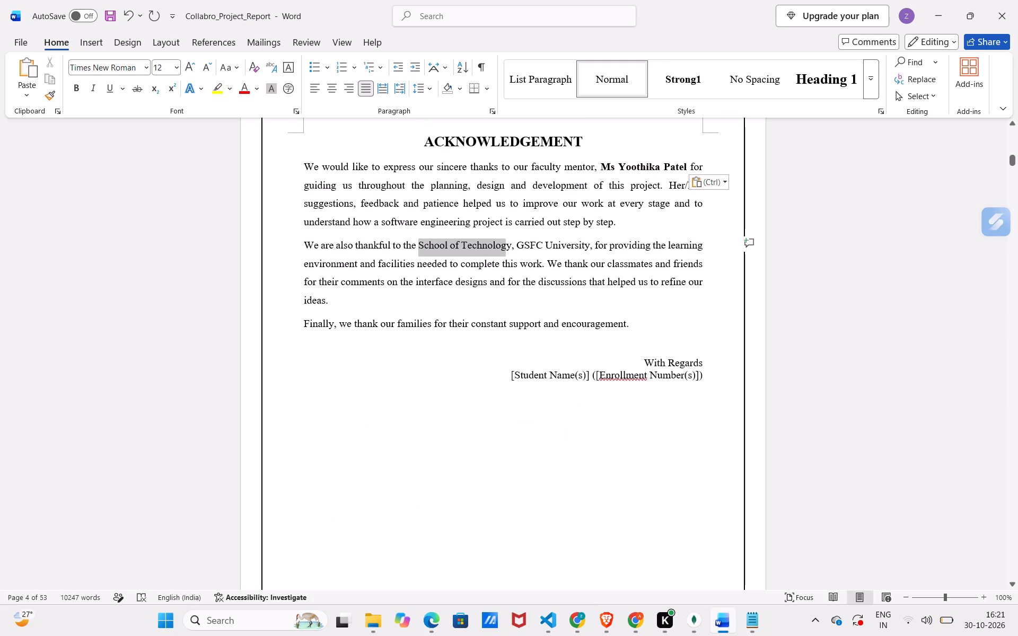
pyautogui.moveTo(486, 247); pyautogui.dragTo(582, 244)
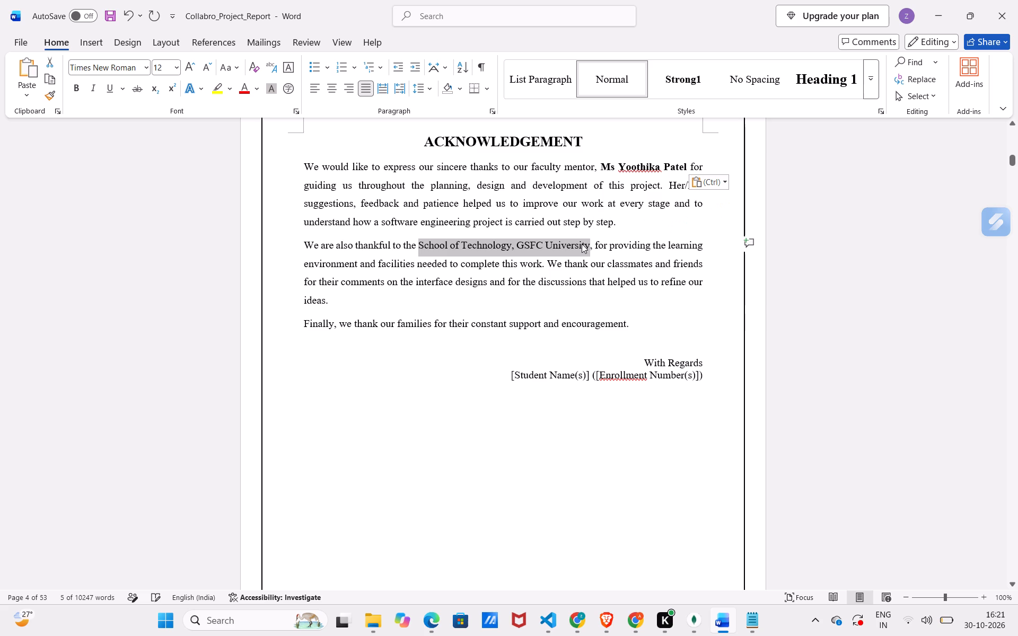
pyautogui.hotkey('ctrl', 'b')
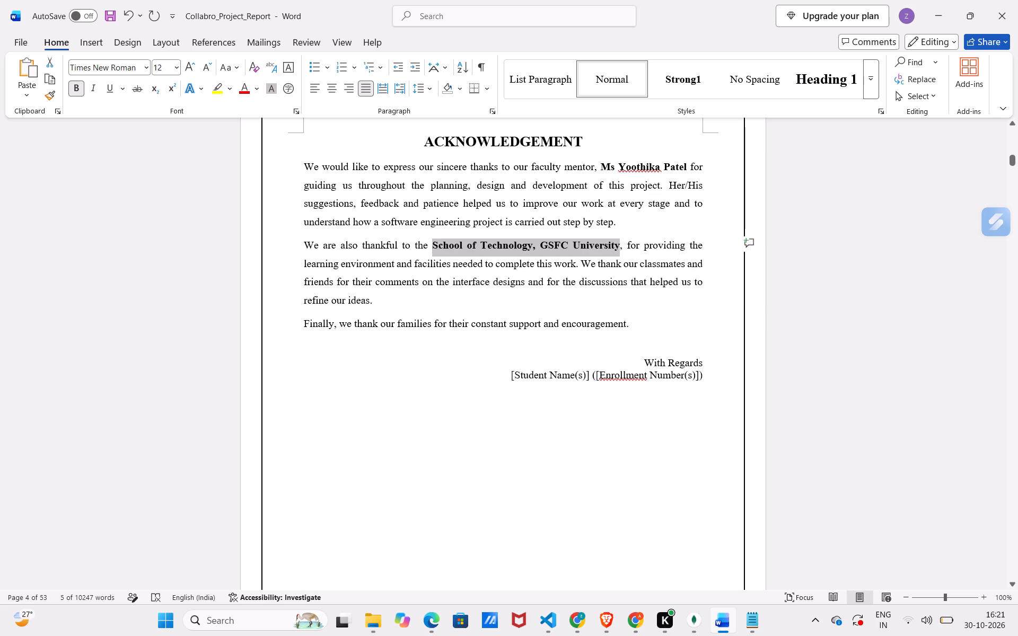
# Check the end of the reference PDF's Acknowledgement in Chrome and delete the With Regards and student placeholder lines from the Word report's Acknowledgement.
pyautogui.scroll(-1, 507, 216)
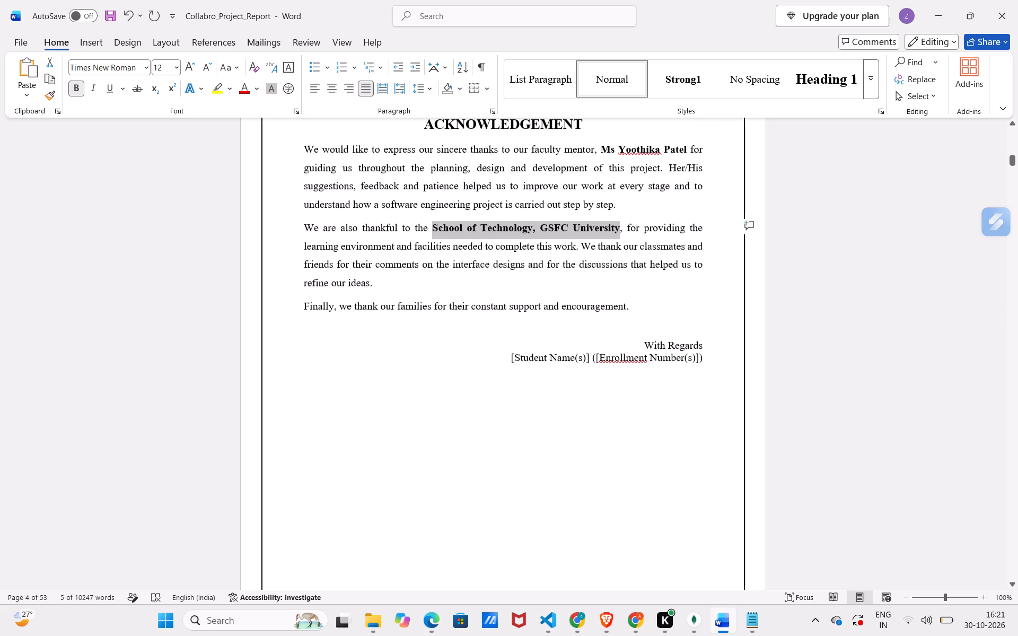
pyautogui.scroll(-2, 507, 216)
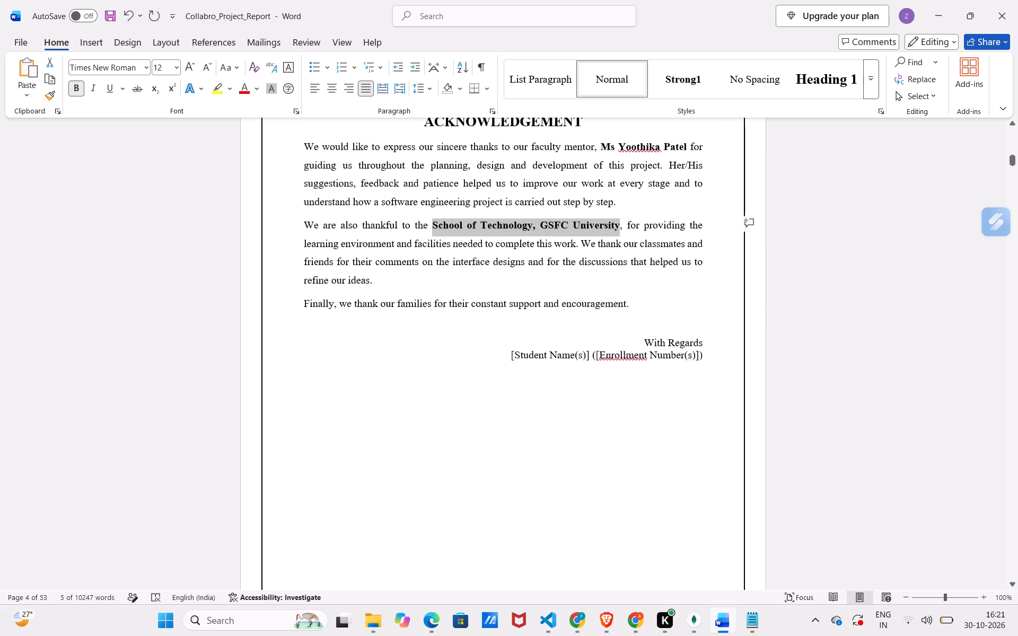
pyautogui.scroll(-1, 507, 216)
pyautogui.click(583, 625)
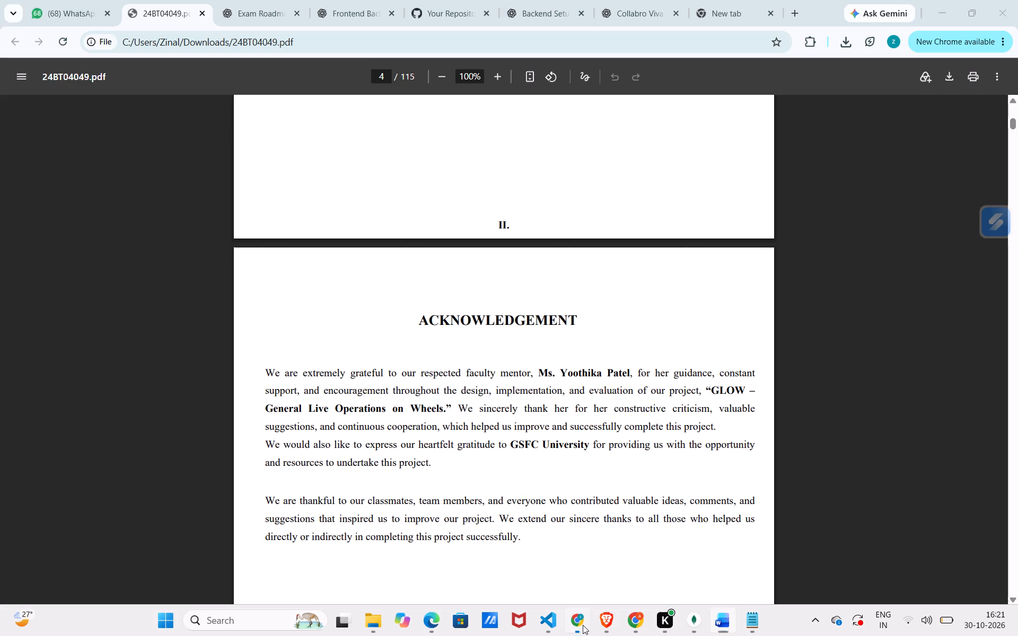
pyautogui.scroll(-6, 635, 479)
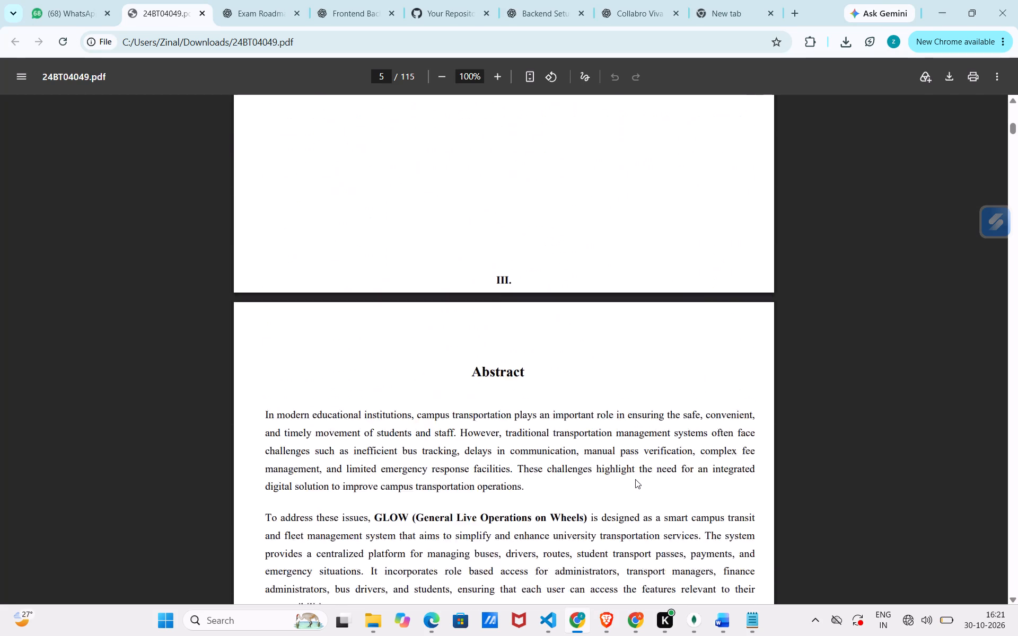
pyautogui.click(581, 622)
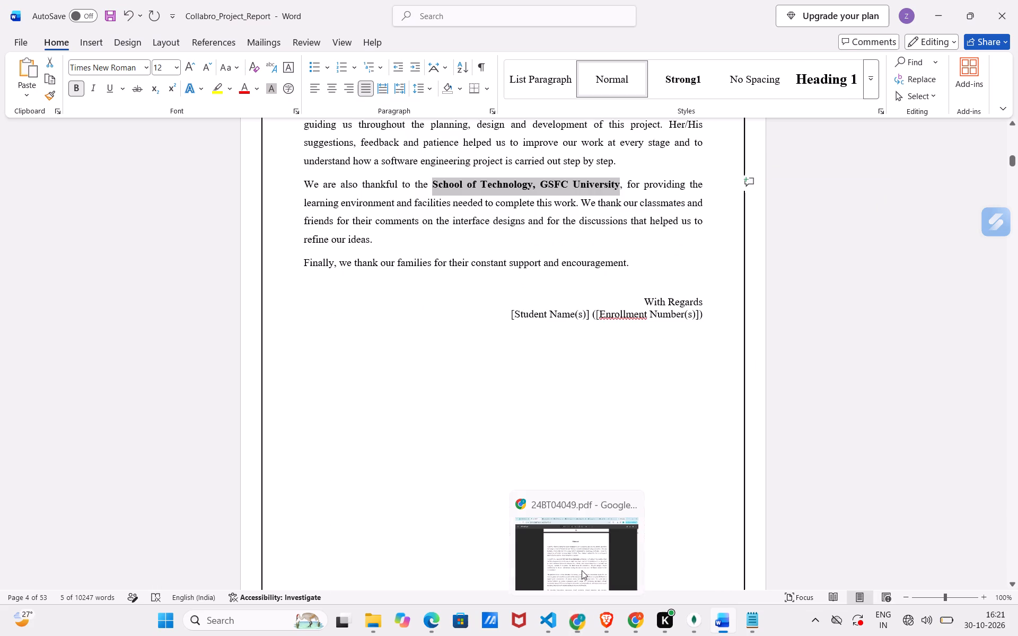
pyautogui.moveTo(626, 305); pyautogui.dragTo(719, 335)
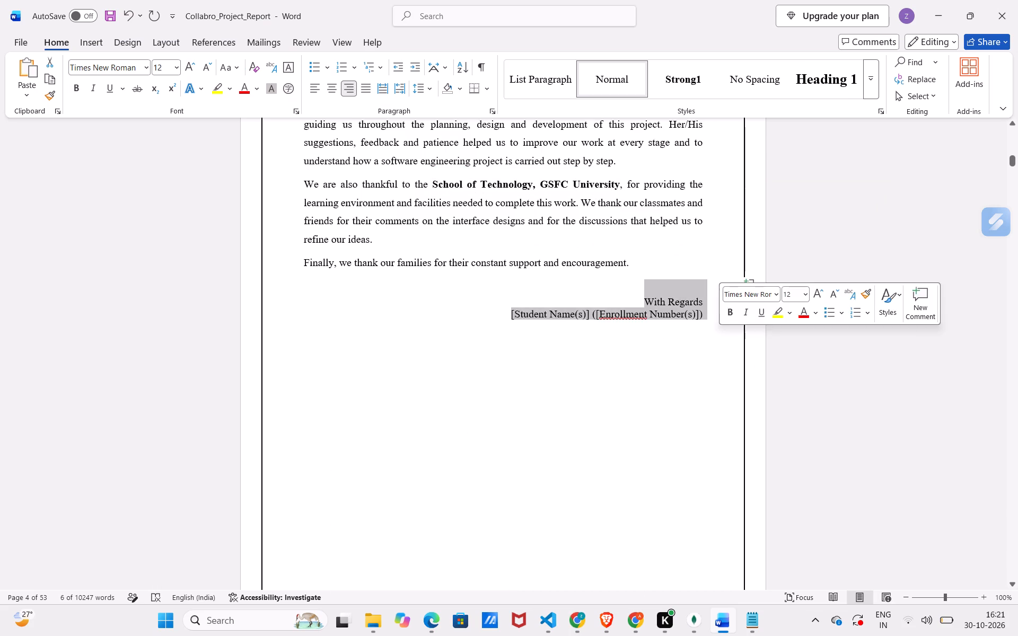
pyautogui.press('BackSpace')
# Make the word "Collabro" at the start of the Abstract's second paragraph bold.
pyautogui.scroll(-3, 719, 335)
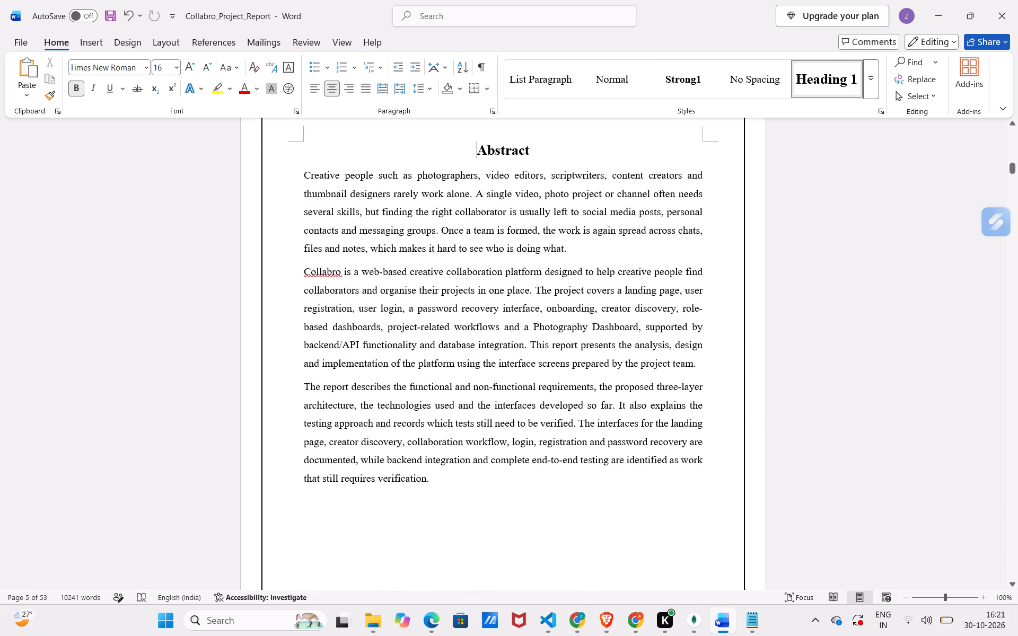
pyautogui.tripleClick(318, 277)
pyautogui.doubleClick(318, 277)
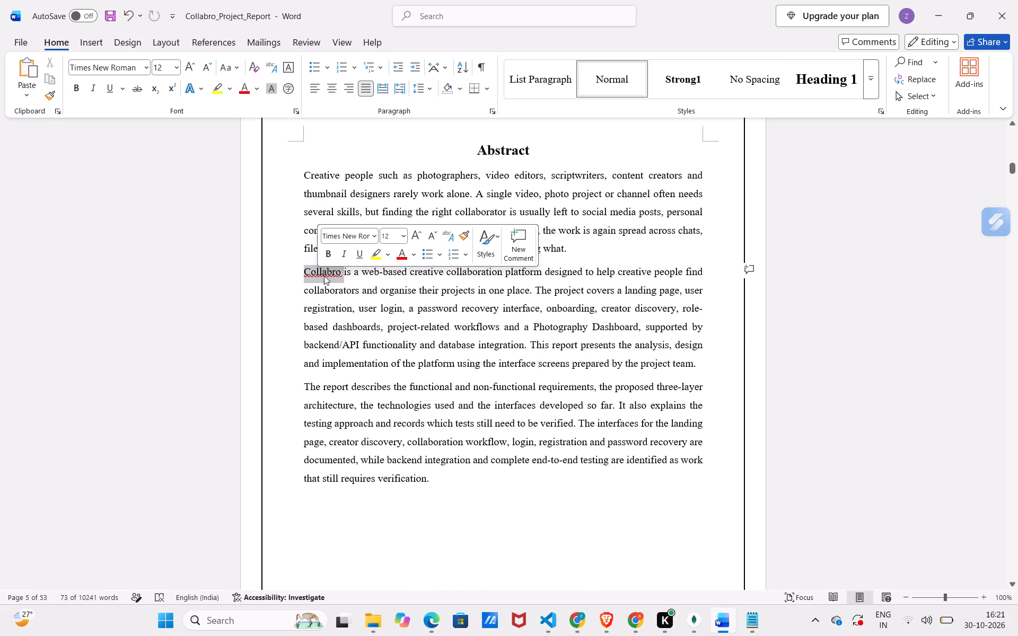
pyautogui.hotkey('ctrl', 'b')
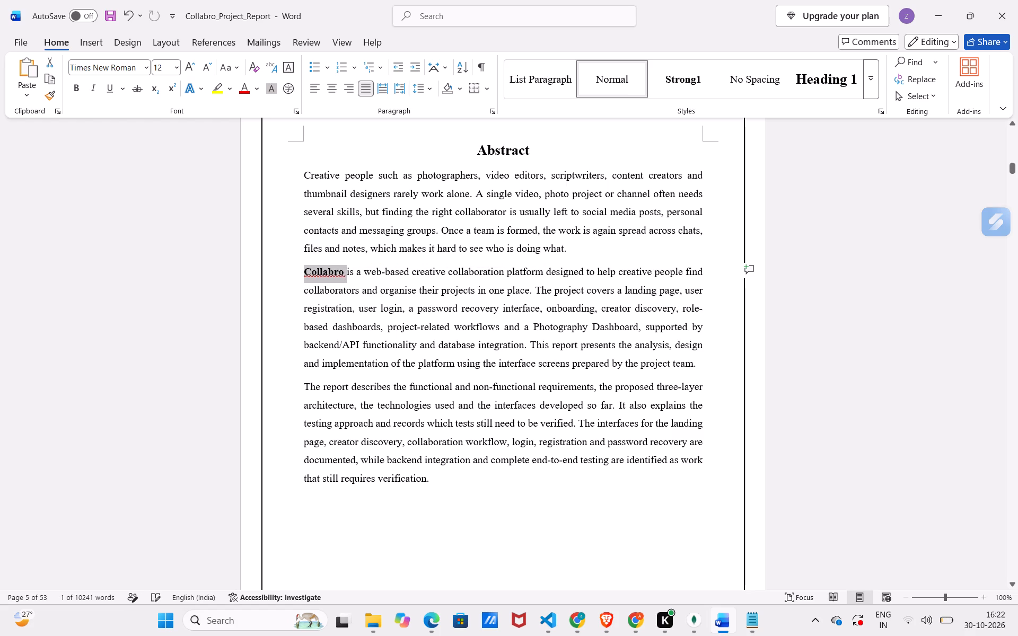
pyautogui.click(436, 334)
# Review the Abstract page and check the line spacing applied to its three body paragraphs.
pyautogui.scroll(-2, 436, 334)
pyautogui.scroll(2, 436, 334)
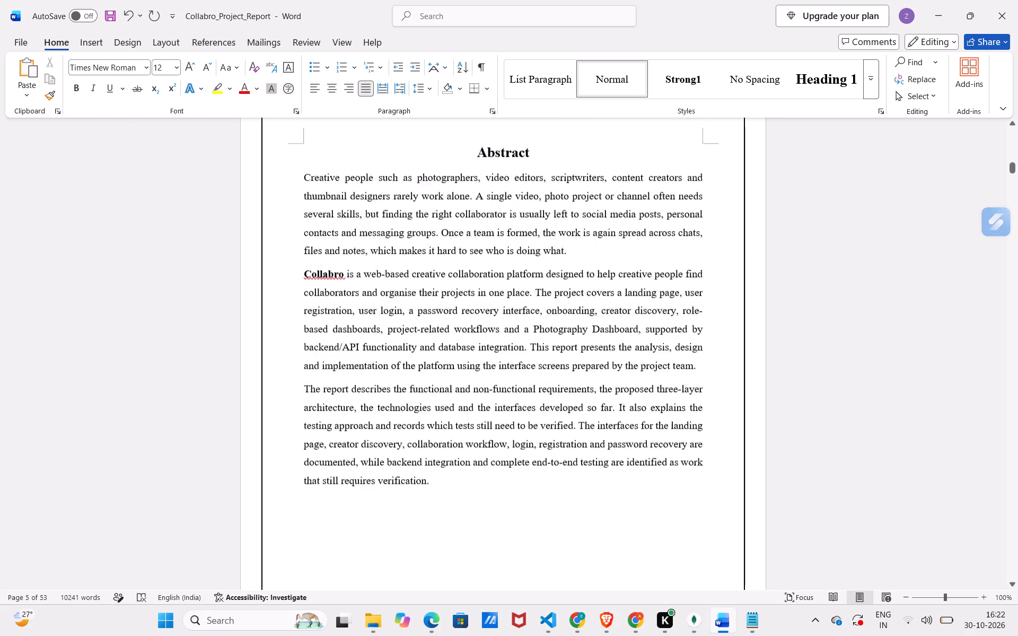
pyautogui.click(436, 334)
pyautogui.scroll(1, 436, 334)
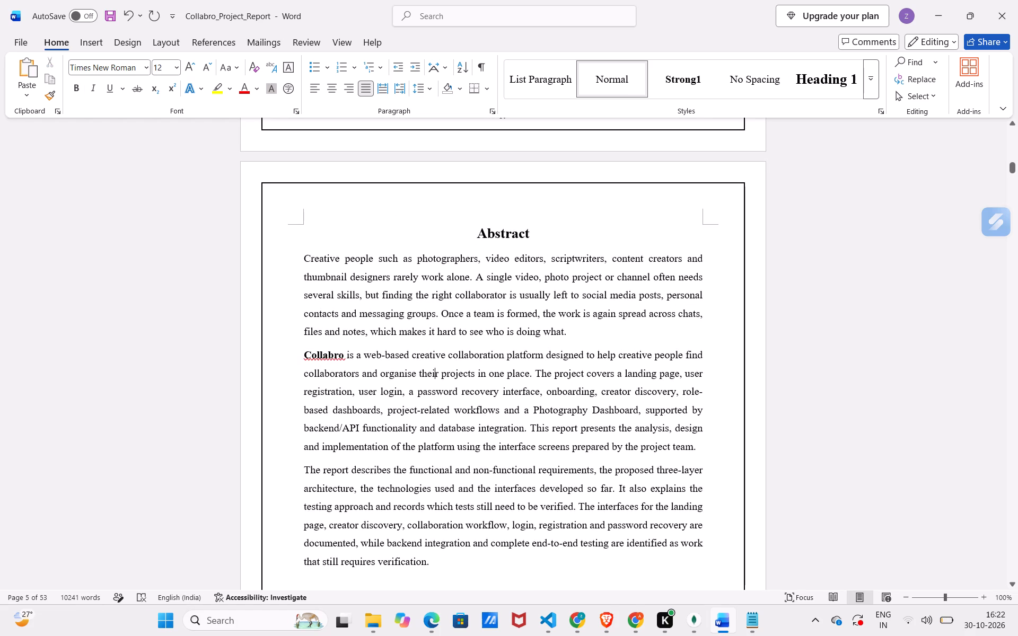
pyautogui.click(438, 298)
pyautogui.scroll(12, 438, 346)
pyautogui.scroll(-2, 438, 346)
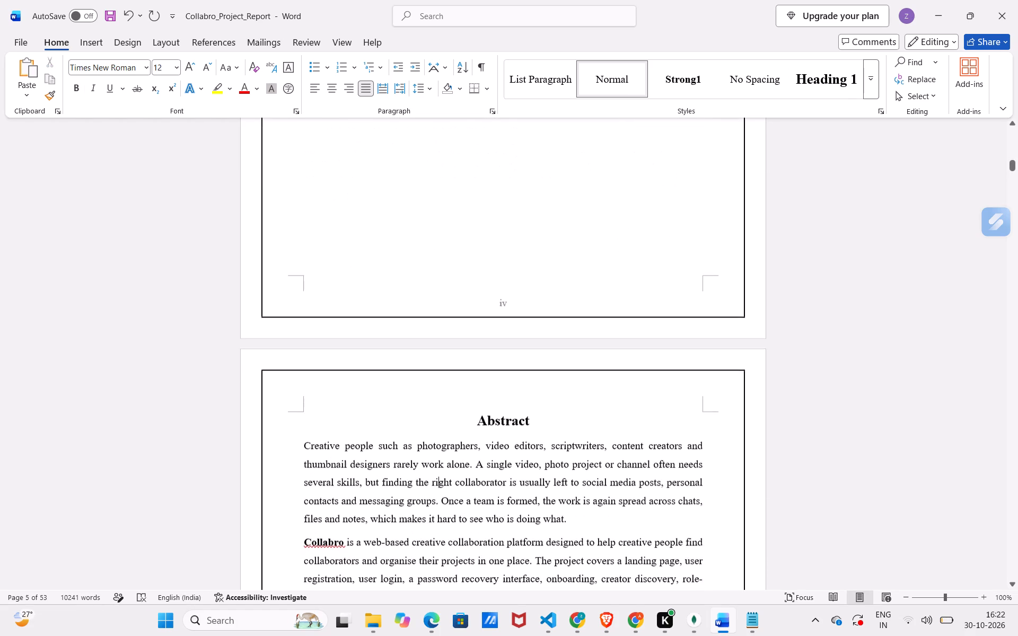
pyautogui.scroll(-1, 438, 346)
pyautogui.scroll(1, 403, 370)
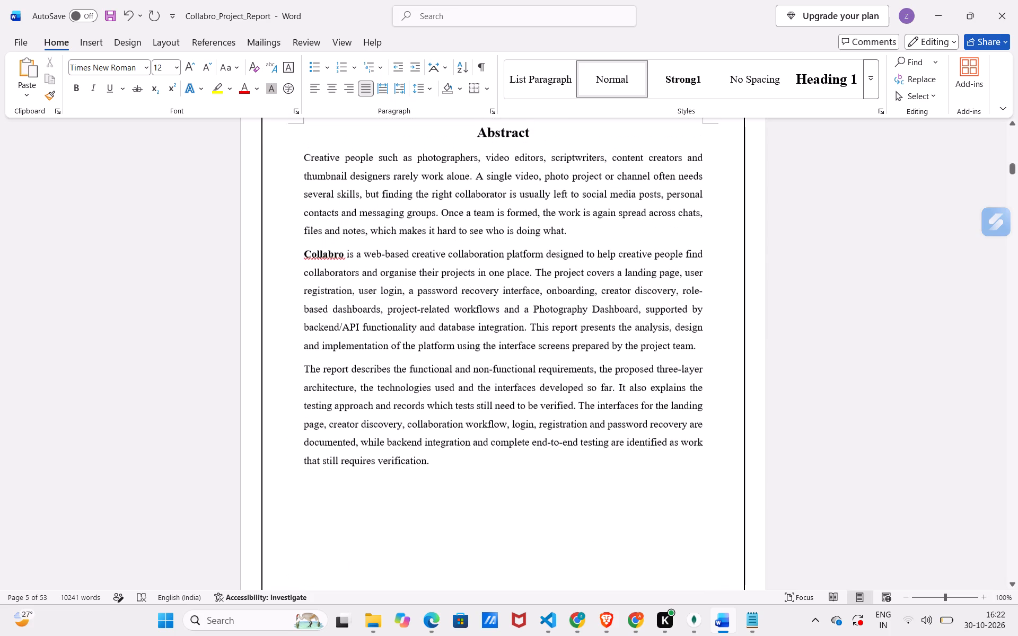
pyautogui.moveTo(300, 164); pyautogui.dragTo(405, 458)
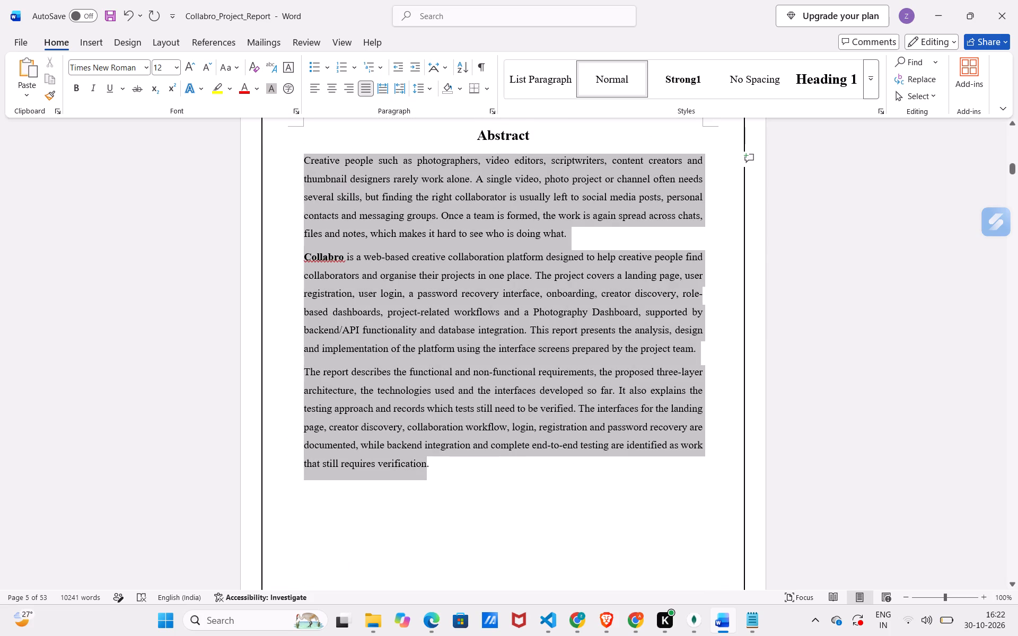
pyautogui.moveTo(405, 458); pyautogui.dragTo(417, 461)
pyautogui.click(424, 85)
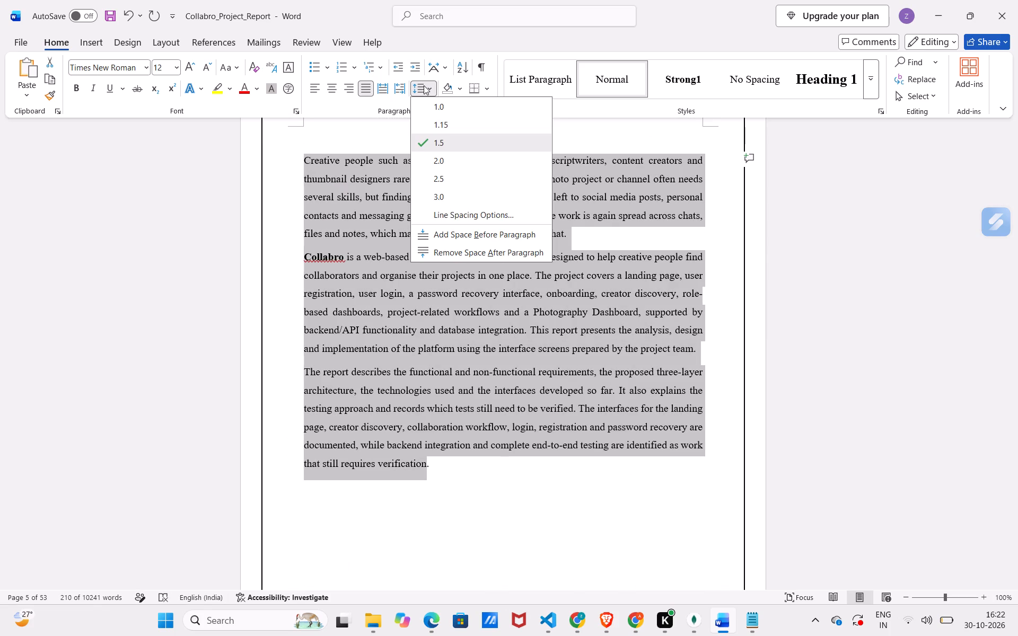
pyautogui.click(456, 440)
# Review the Table of Content and List of Figures pages, including their titles and page numbers.
pyautogui.scroll(-7, 456, 440)
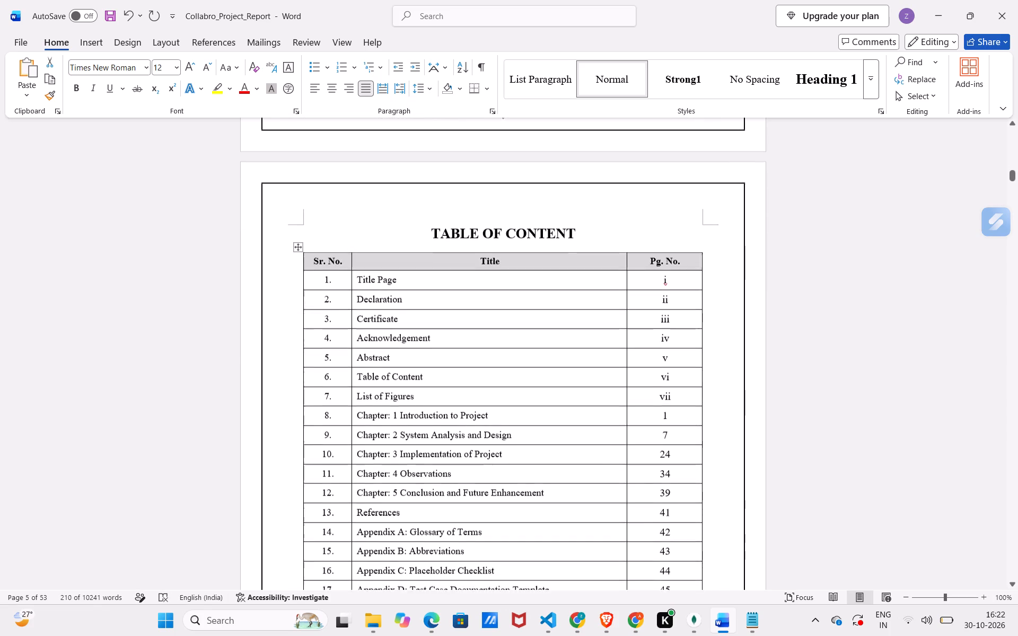
pyautogui.scroll(-1, 456, 440)
pyautogui.click(546, 388)
pyautogui.scroll(5, 546, 388)
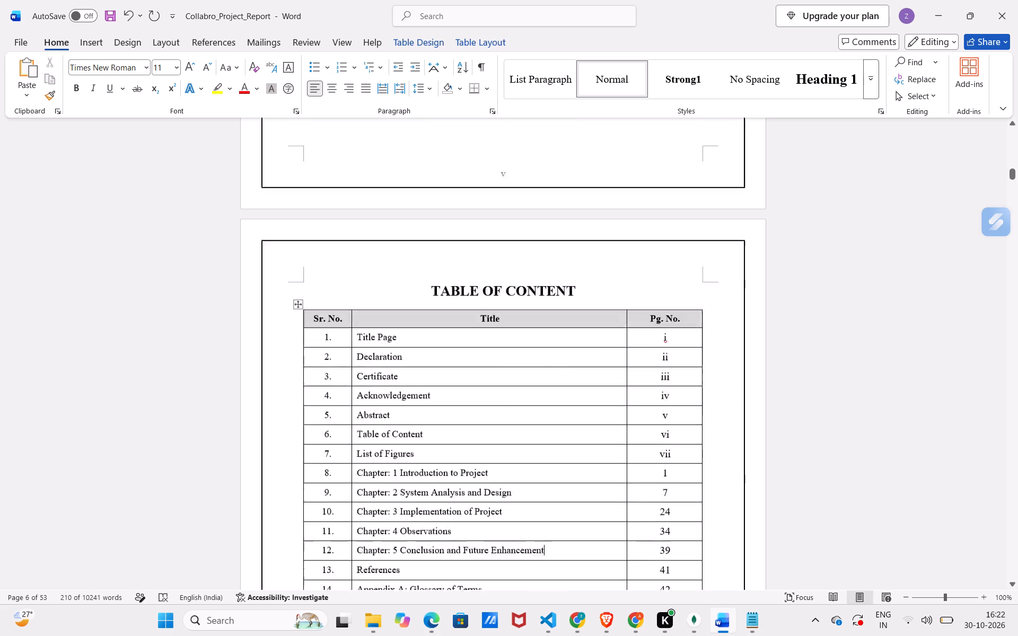
pyautogui.scroll(6, 546, 388)
pyautogui.scroll(-7, 546, 388)
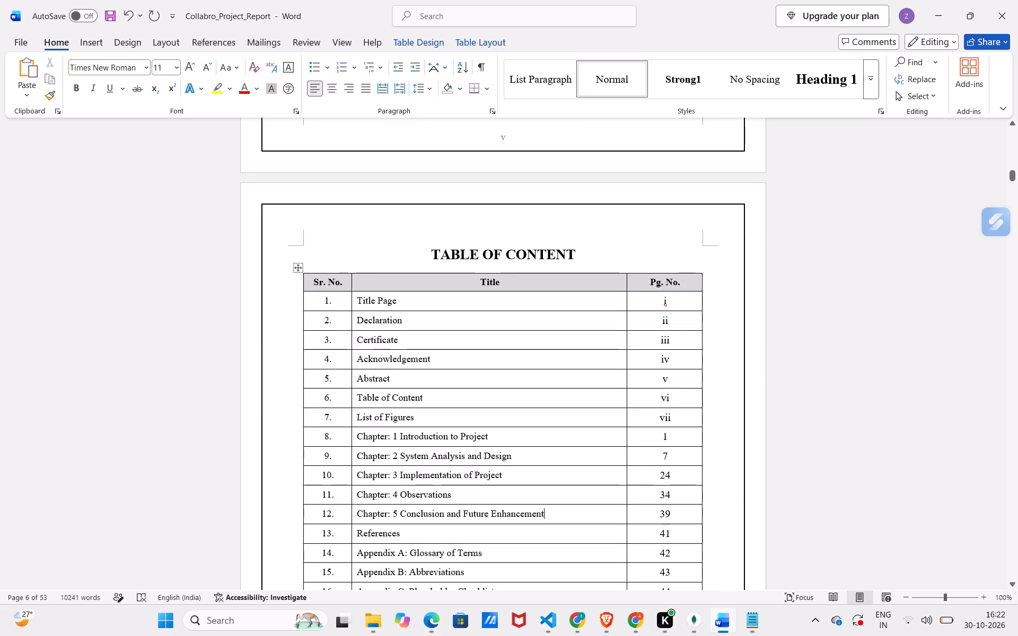
pyautogui.scroll(-3, 546, 388)
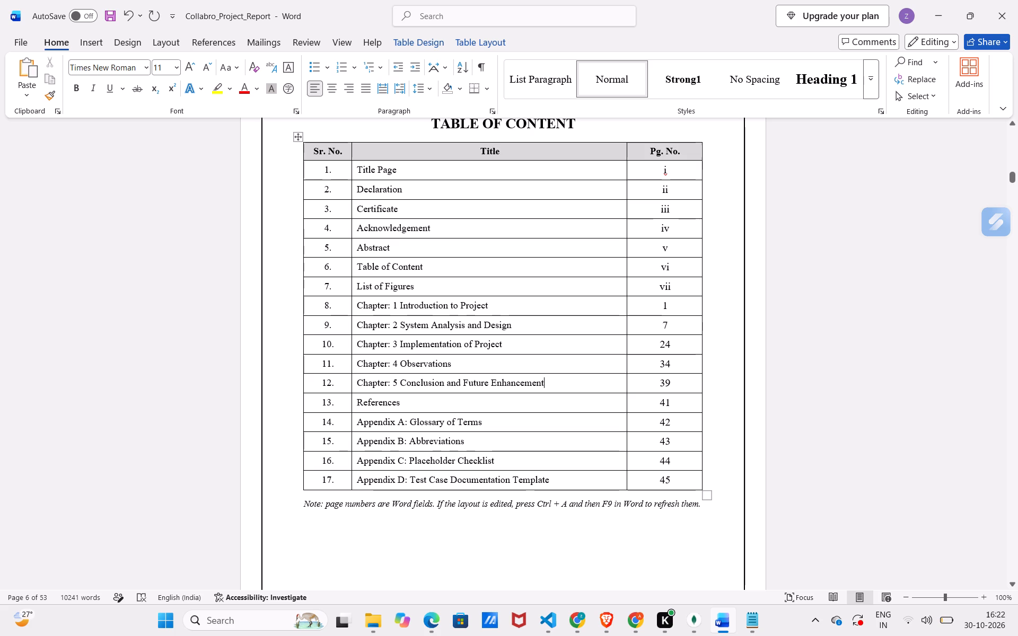
pyautogui.scroll(-4, 638, 242)
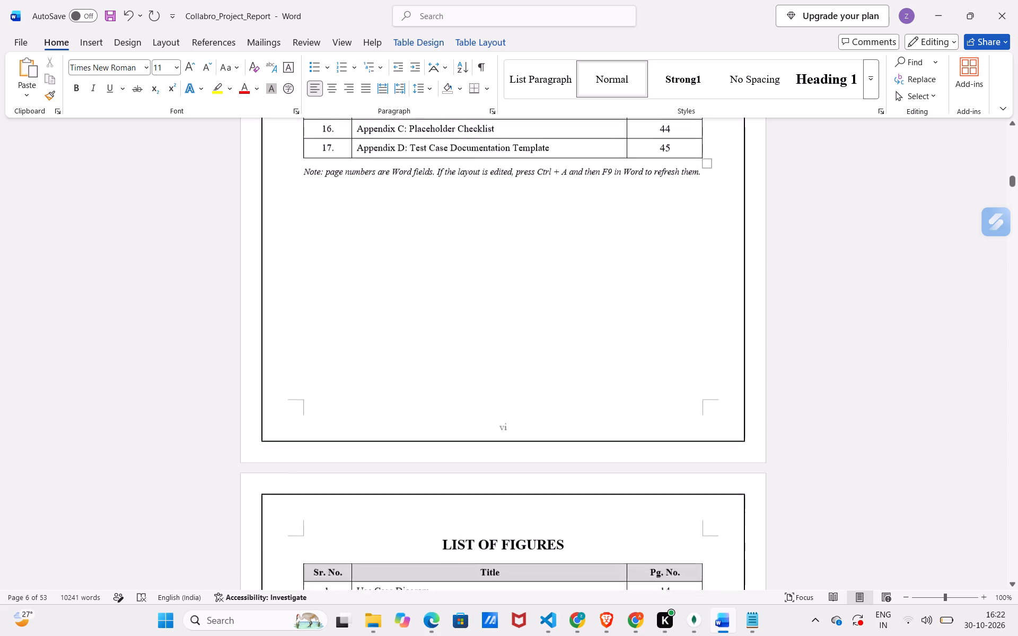
pyautogui.scroll(-3, 638, 242)
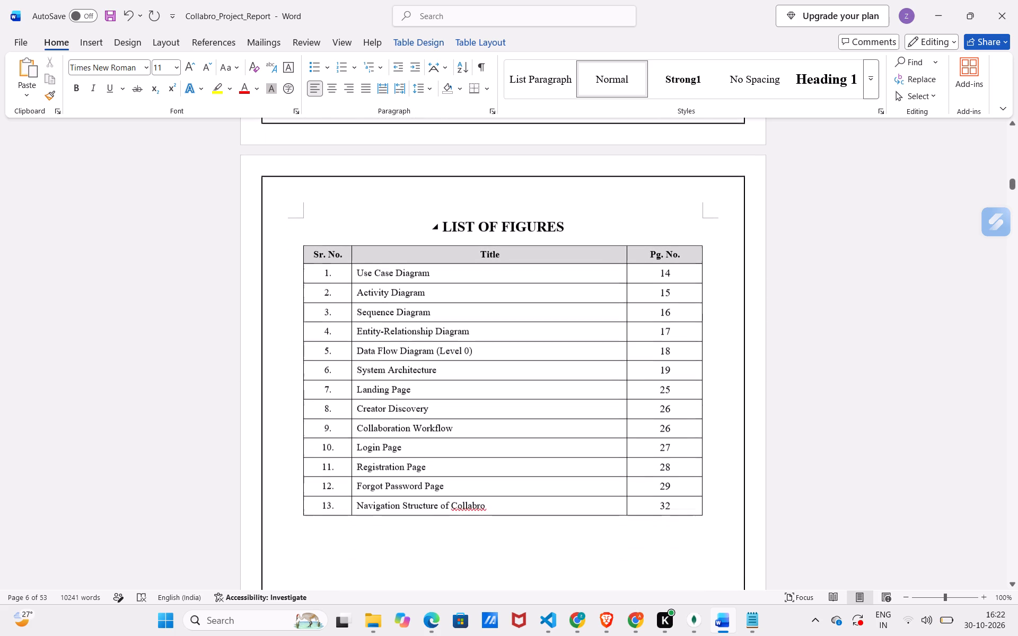
pyautogui.scroll(-1, 638, 242)
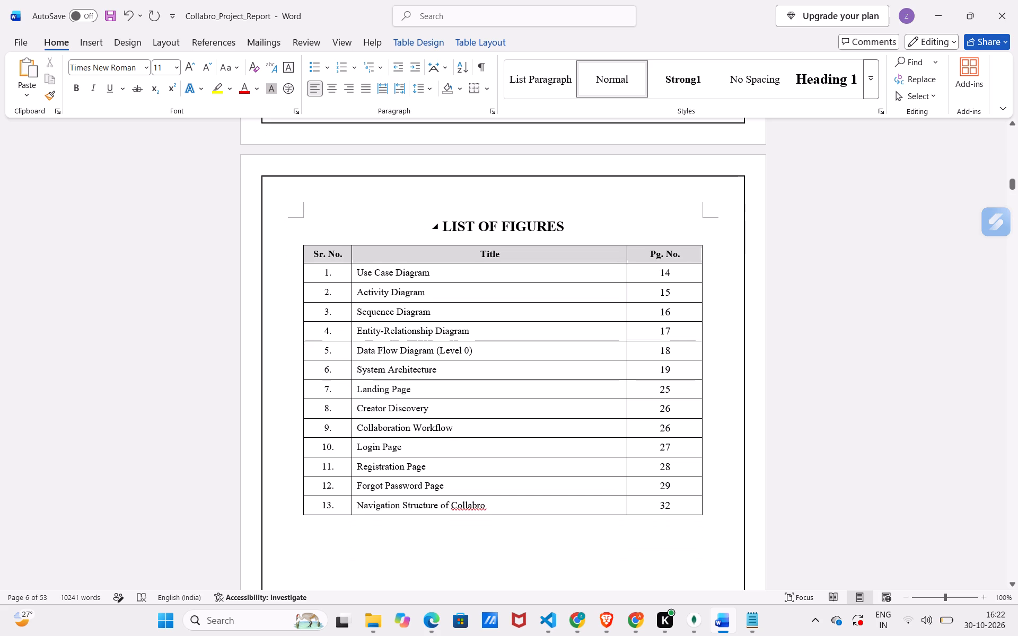
pyautogui.scroll(-3, 638, 242)
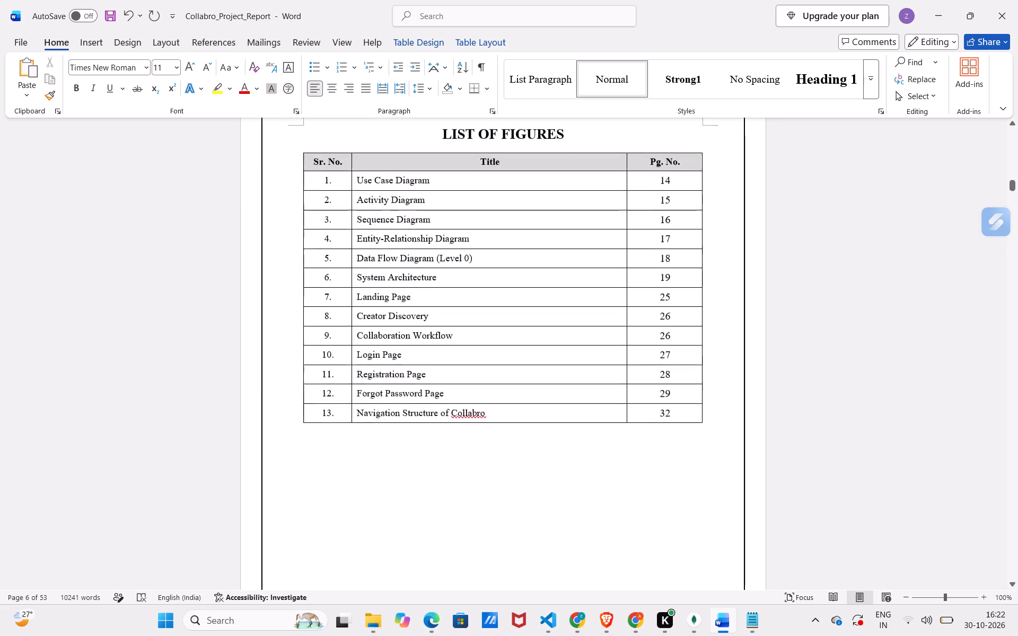
pyautogui.scroll(-1, 638, 242)
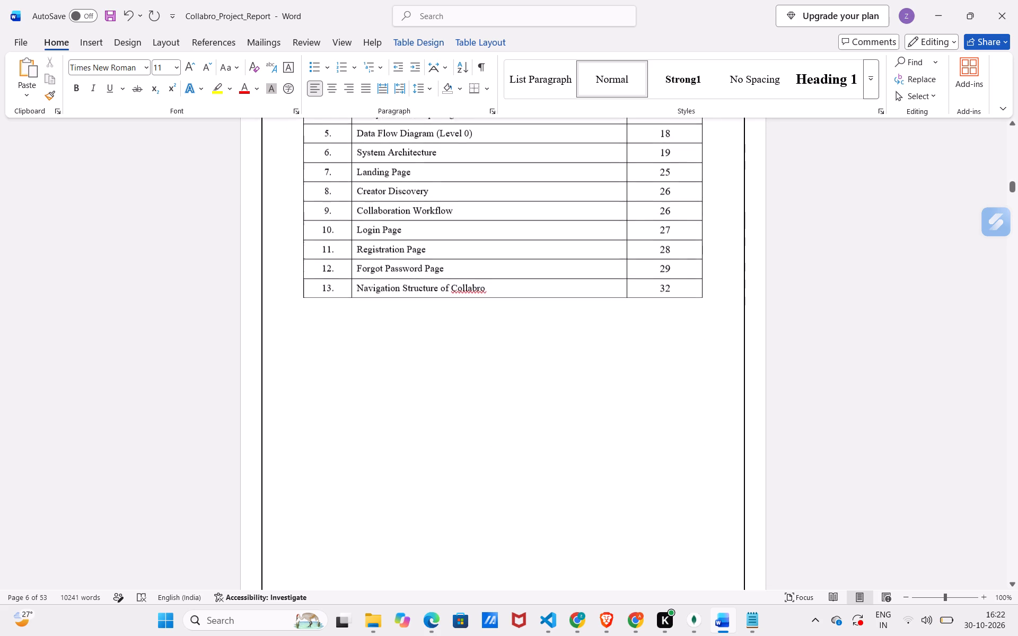
pyautogui.scroll(-1, 638, 242)
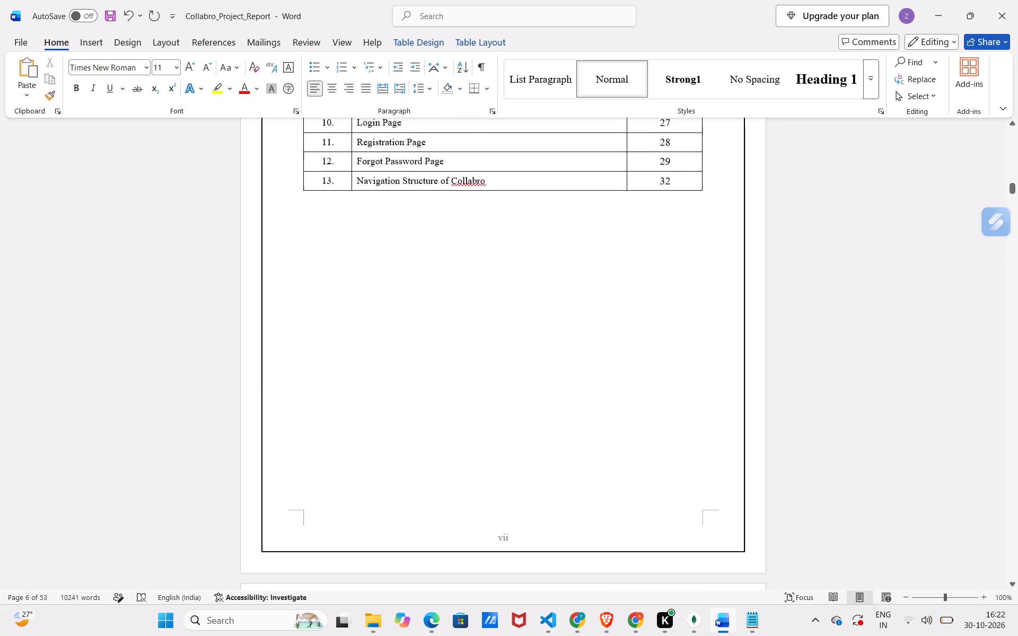
# Review Chapter 1 of the report from 1.1 Introduction through 1.6 Intended Users, including the Main Modules table.
pyautogui.scroll(-5, 638, 242)
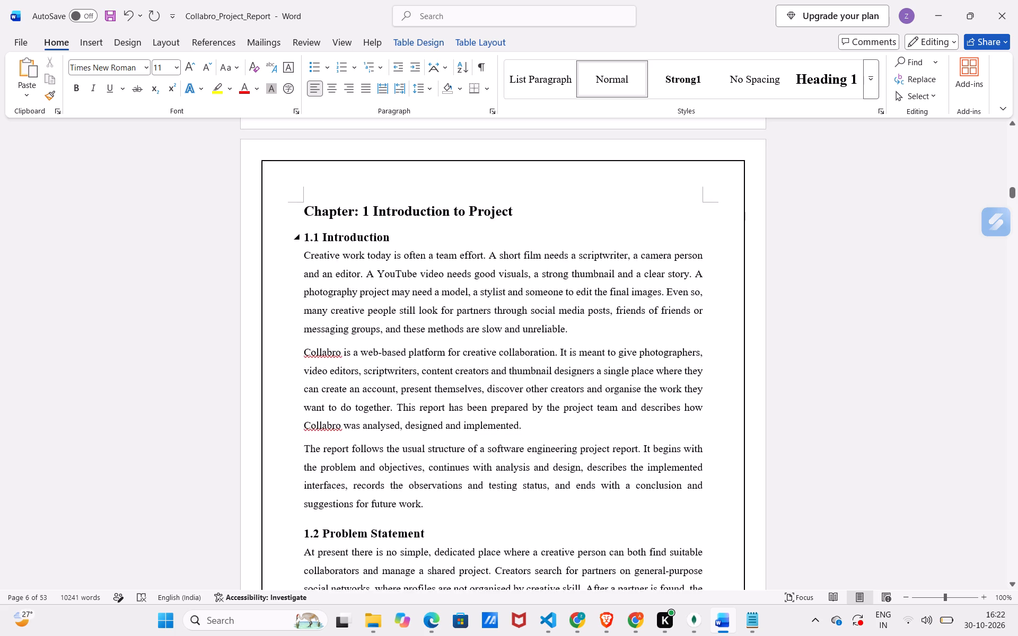
pyautogui.scroll(-3, 638, 242)
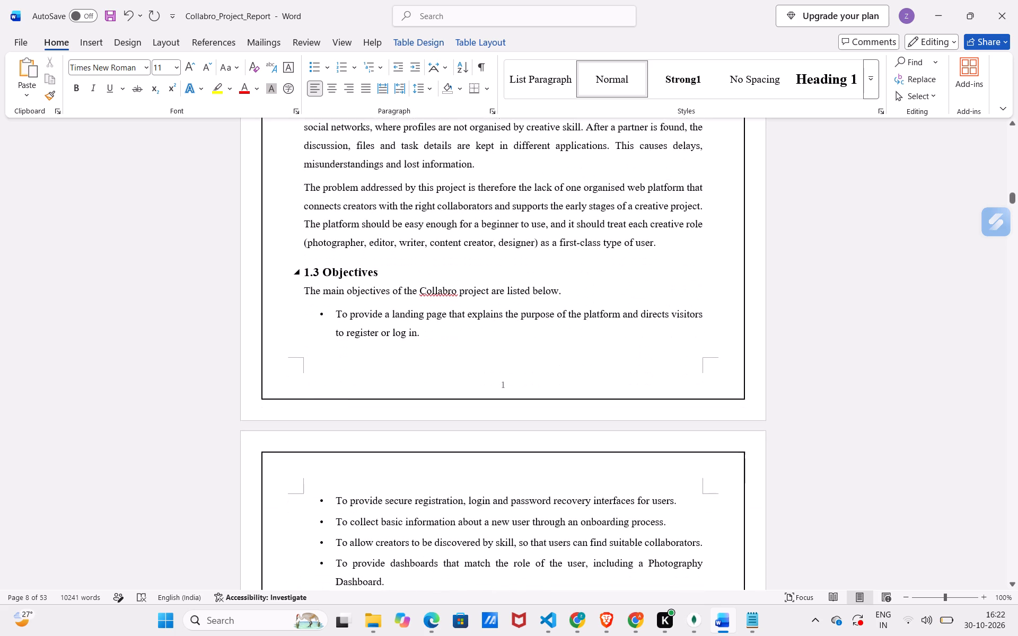
pyautogui.scroll(-4, 638, 242)
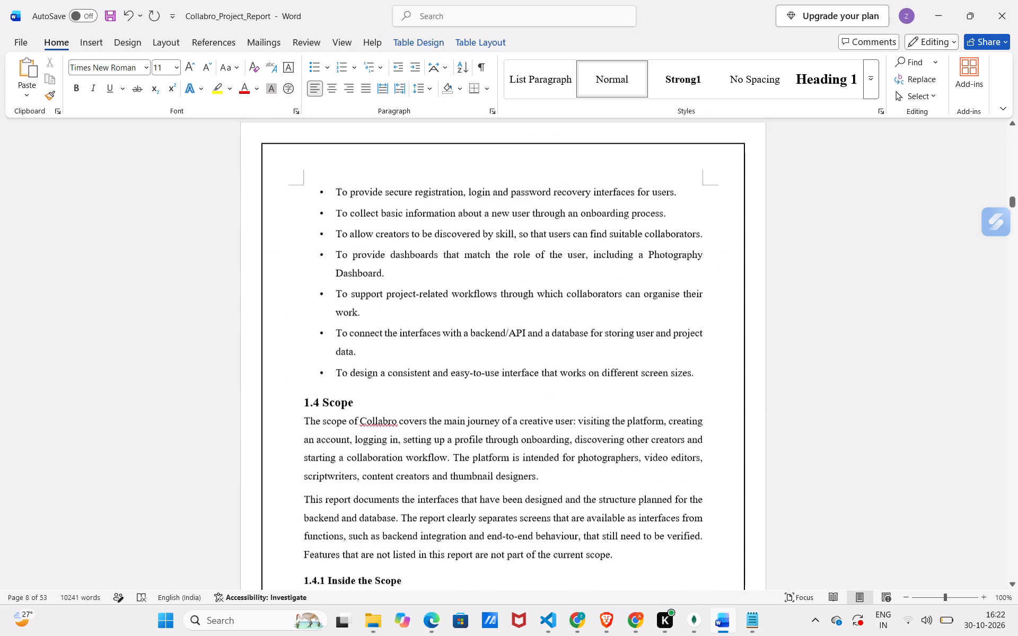
pyautogui.scroll(-6, 638, 242)
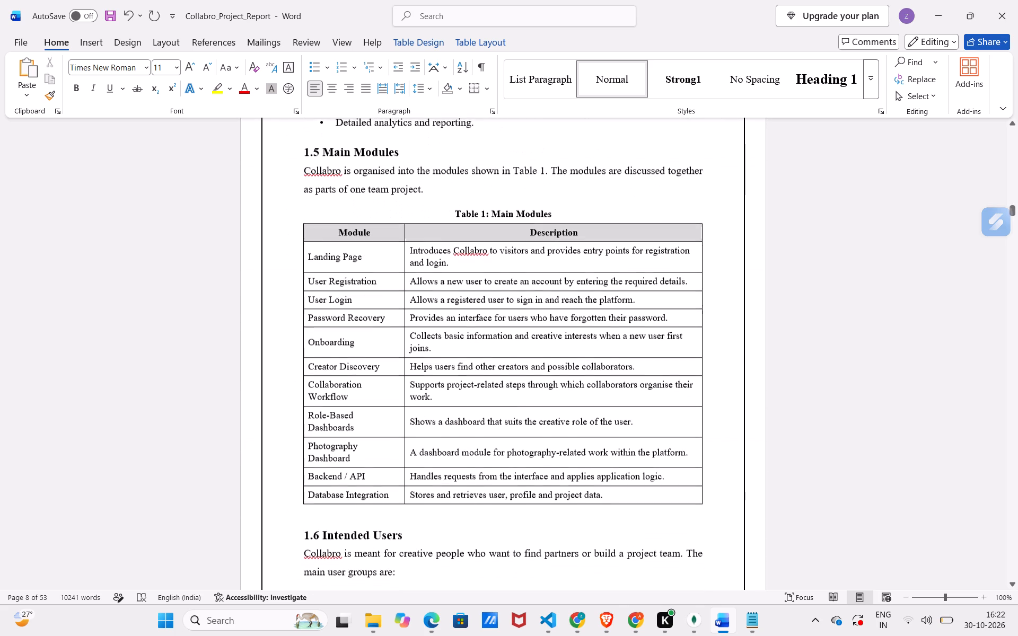
pyautogui.scroll(-1, 638, 242)
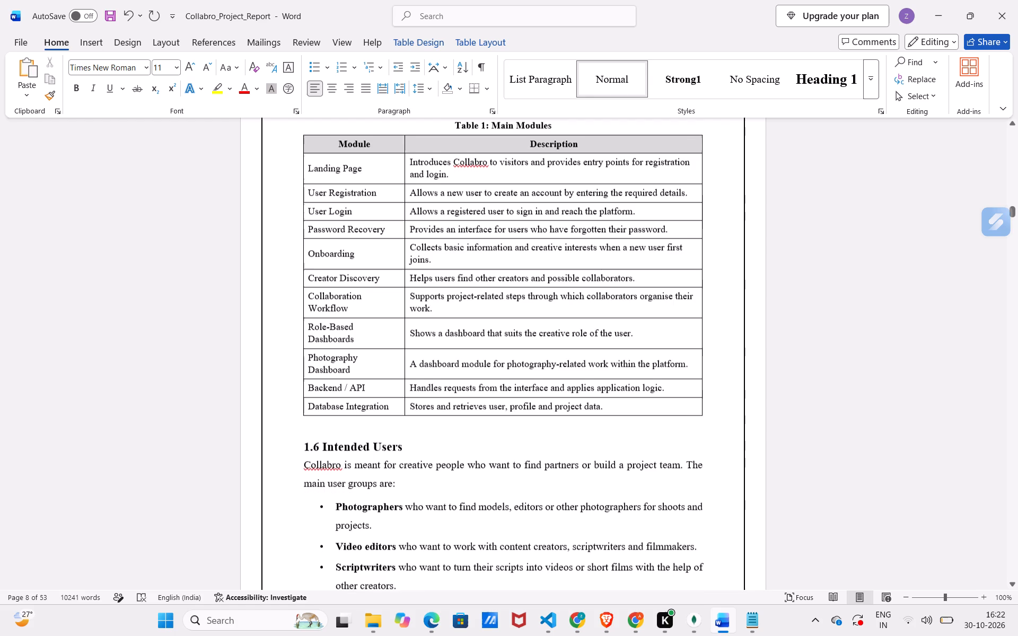
pyautogui.scroll(-4, 638, 242)
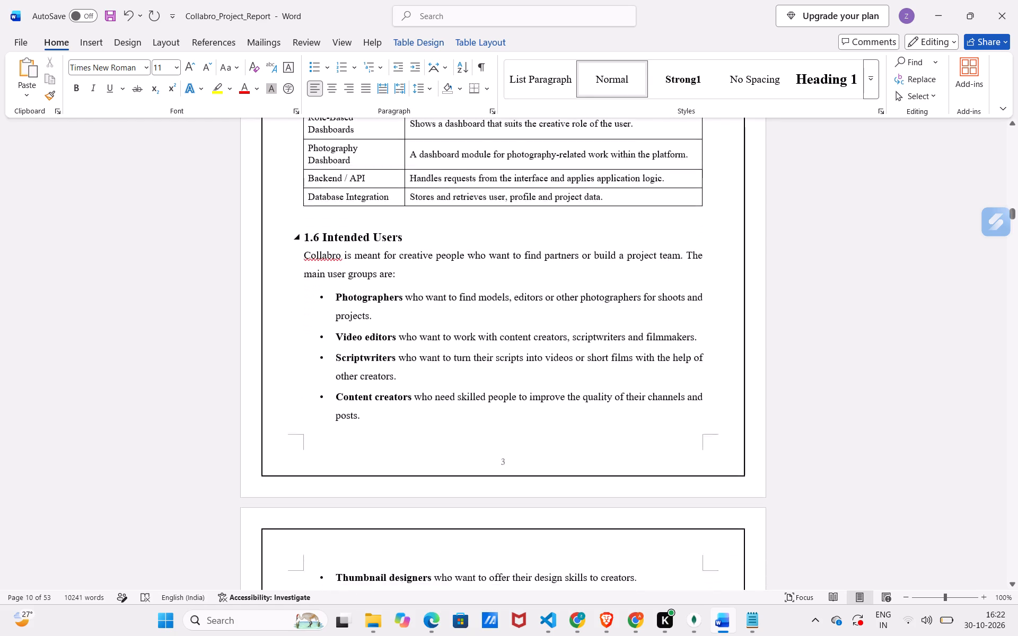
# Review sections 1.7 Background and Motivation to 1.9 Development Methodology, including the Duration column of the Project Phases table.
pyautogui.scroll(-7, 638, 242)
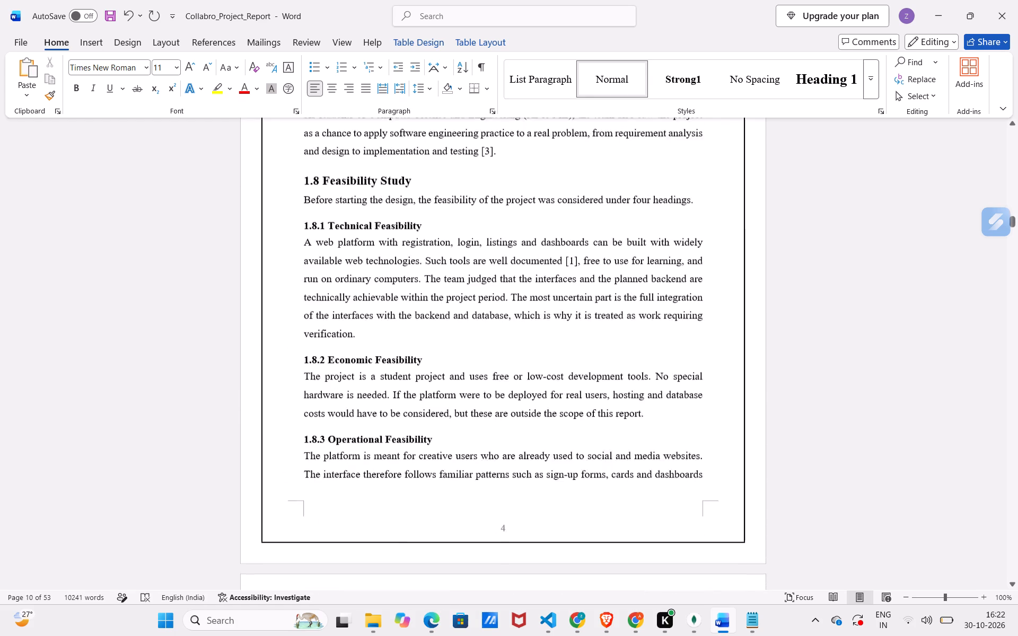
pyautogui.scroll(-6, 638, 242)
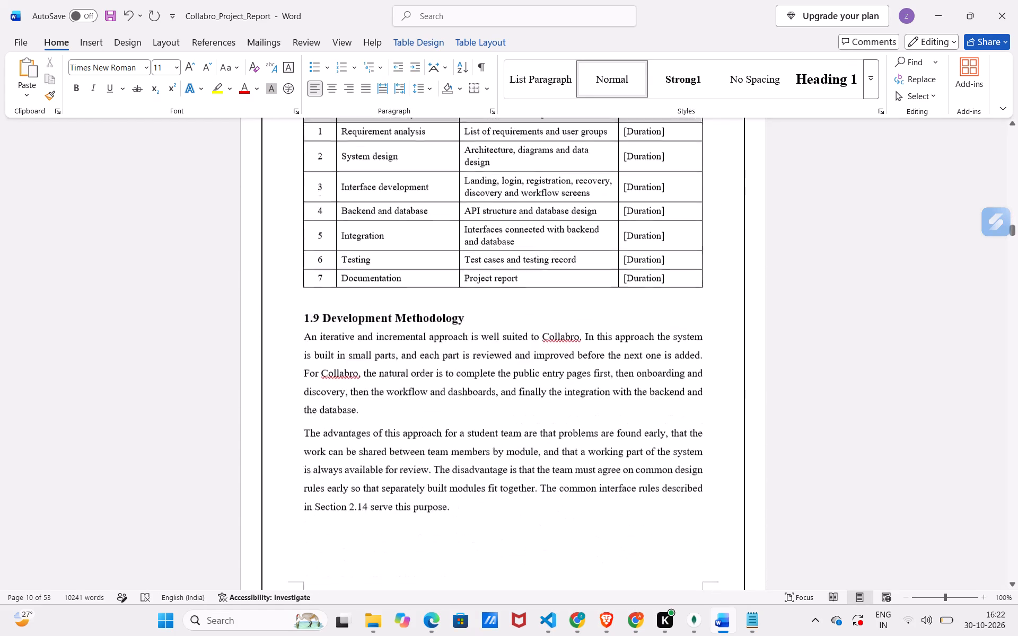
pyautogui.scroll(-3, 638, 242)
pyautogui.scroll(20, 638, 242)
pyautogui.scroll(2, 638, 242)
pyautogui.scroll(-1, 638, 242)
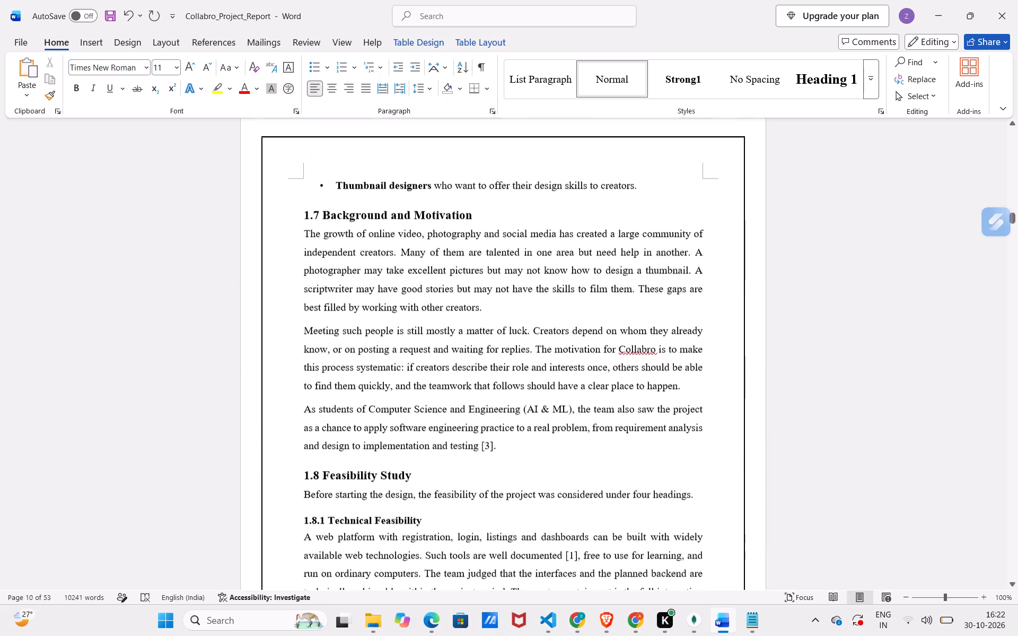
pyautogui.scroll(-3, 638, 242)
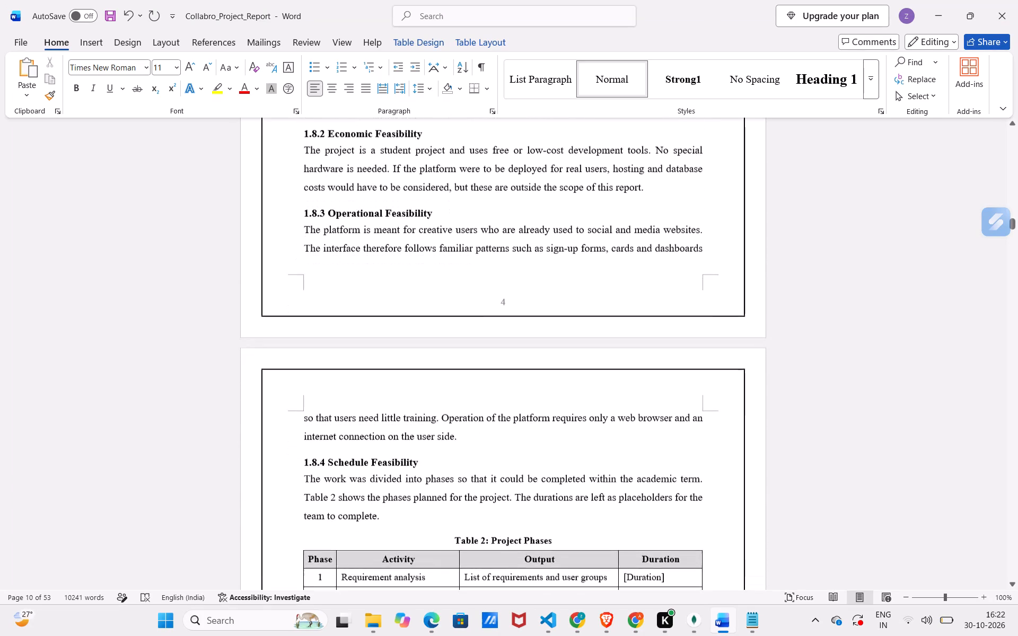
pyautogui.scroll(-4, 638, 242)
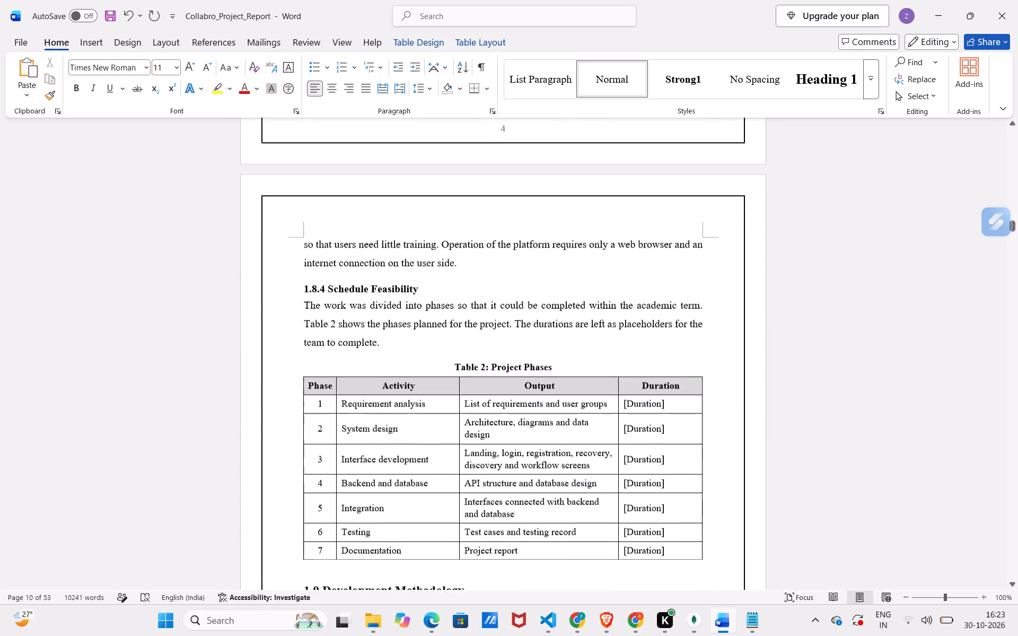
pyautogui.scroll(-1, 638, 242)
pyautogui.scroll(-1, 637, 349)
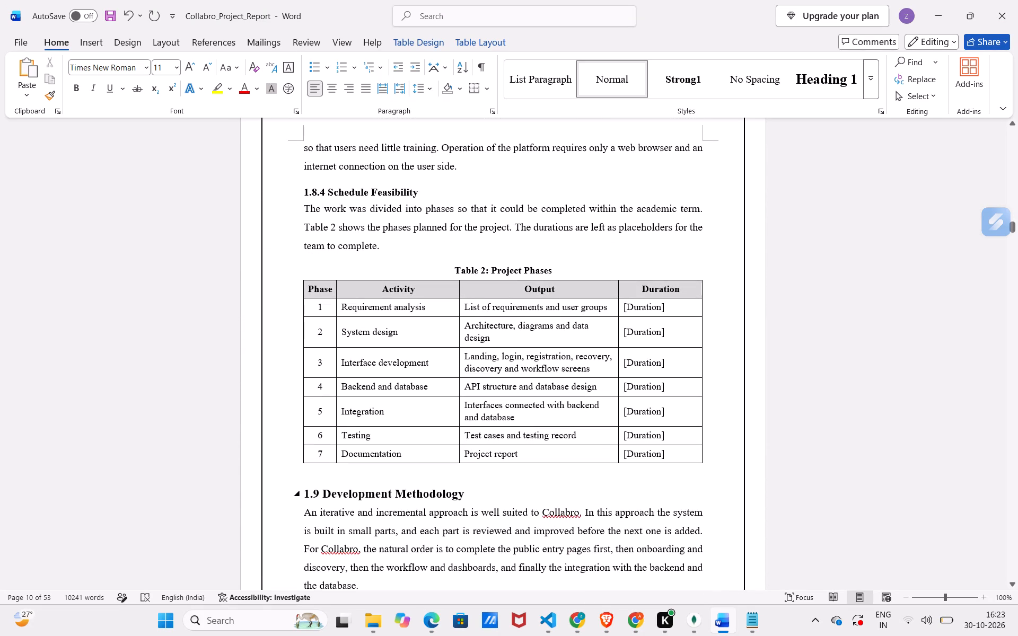
# Switch to the GLOW reference PDF in Chrome and examine its Chapter 1 sections and the Chapter 2 UML diagram page.
pyautogui.click(570, 623)
pyautogui.scroll(-6, 583, 416)
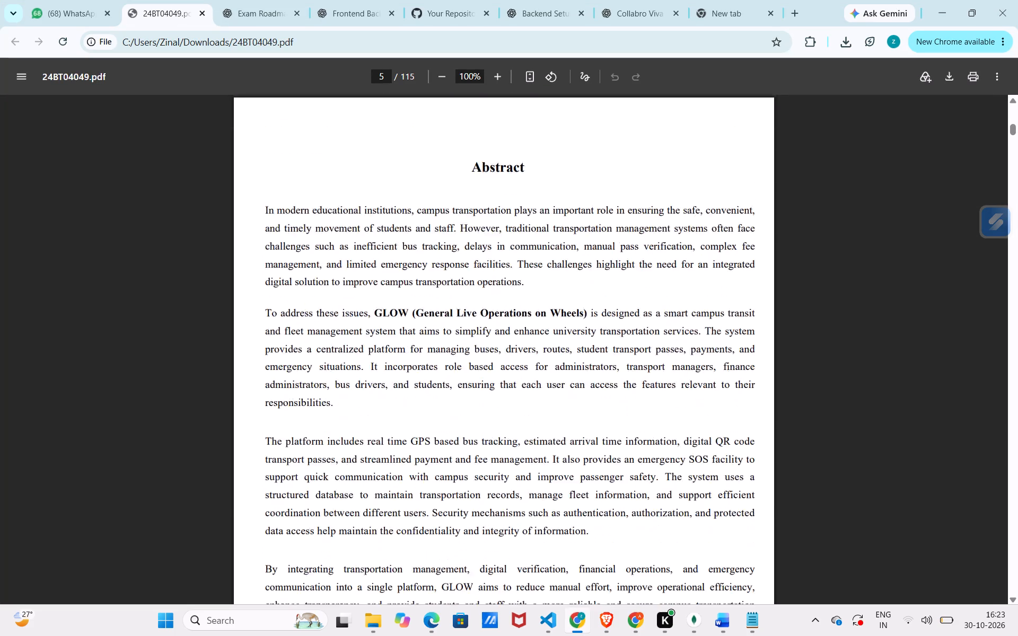
pyautogui.scroll(-12, 583, 416)
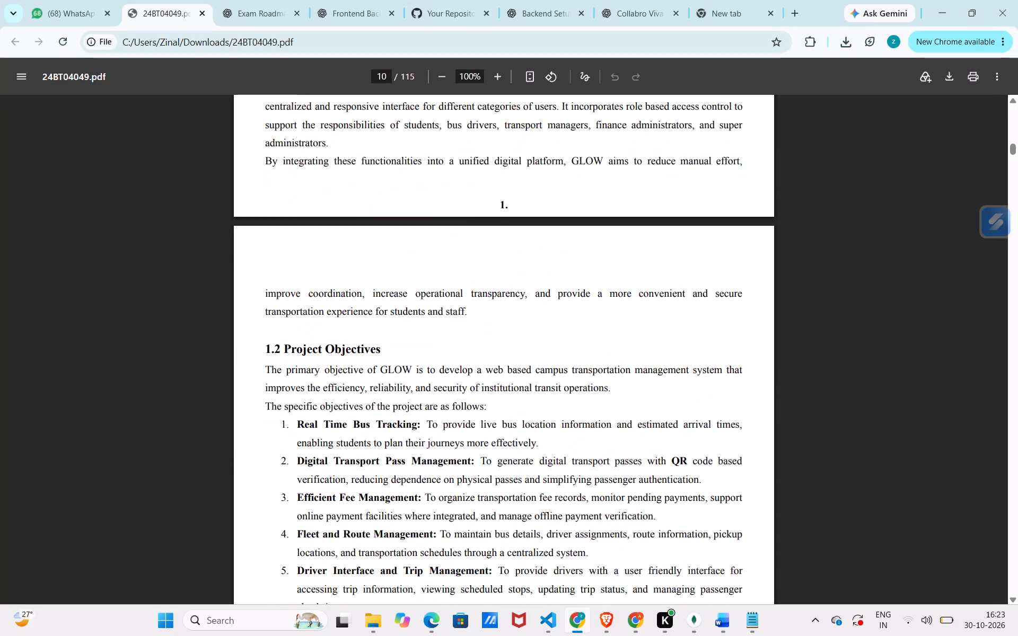
pyautogui.scroll(-8, 583, 416)
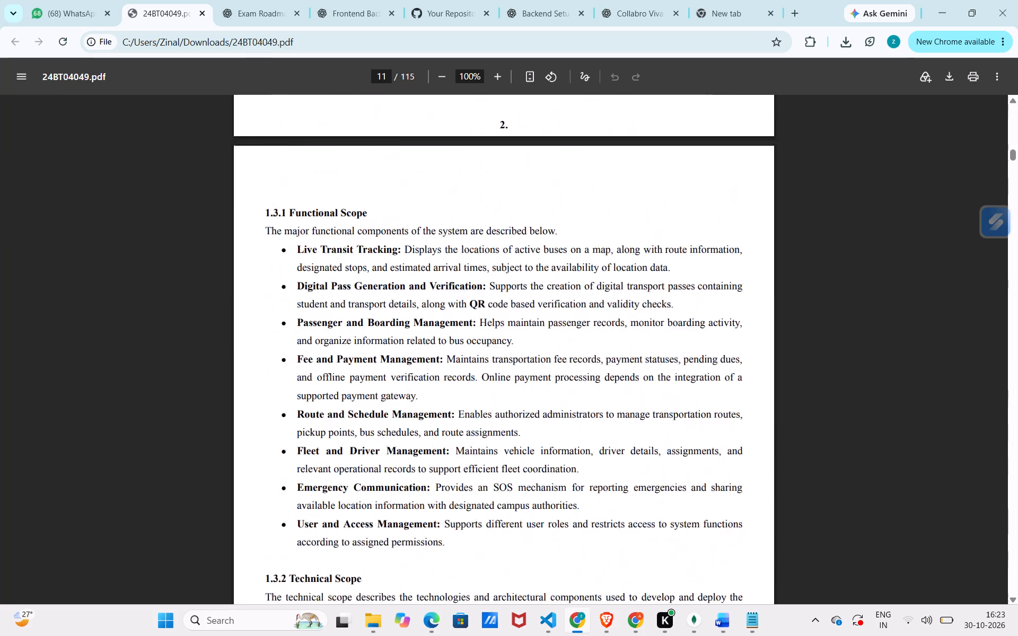
pyautogui.scroll(-11, 583, 416)
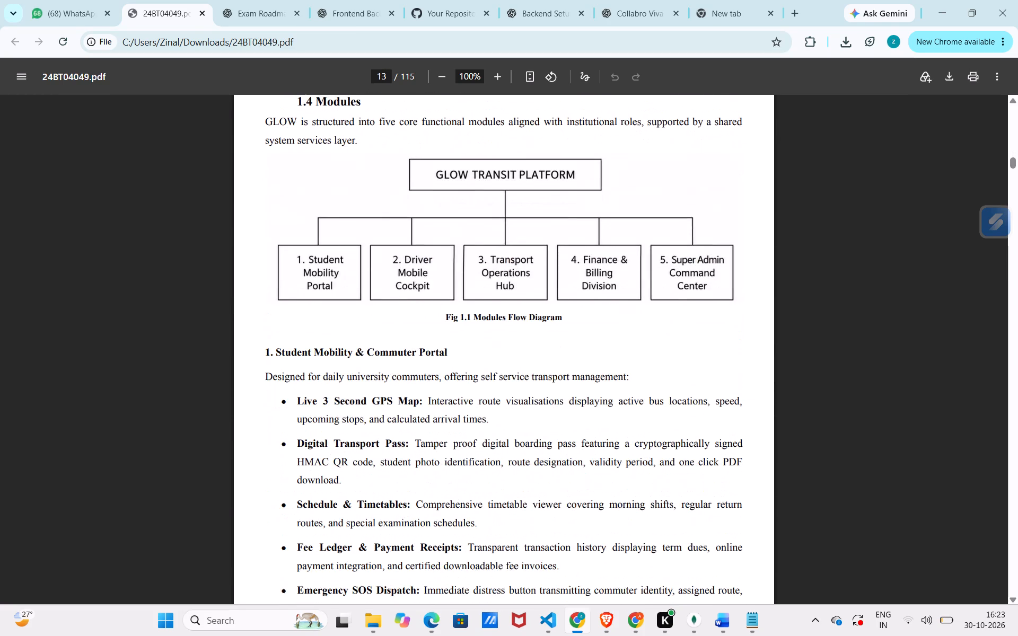
pyautogui.scroll(-8, 583, 416)
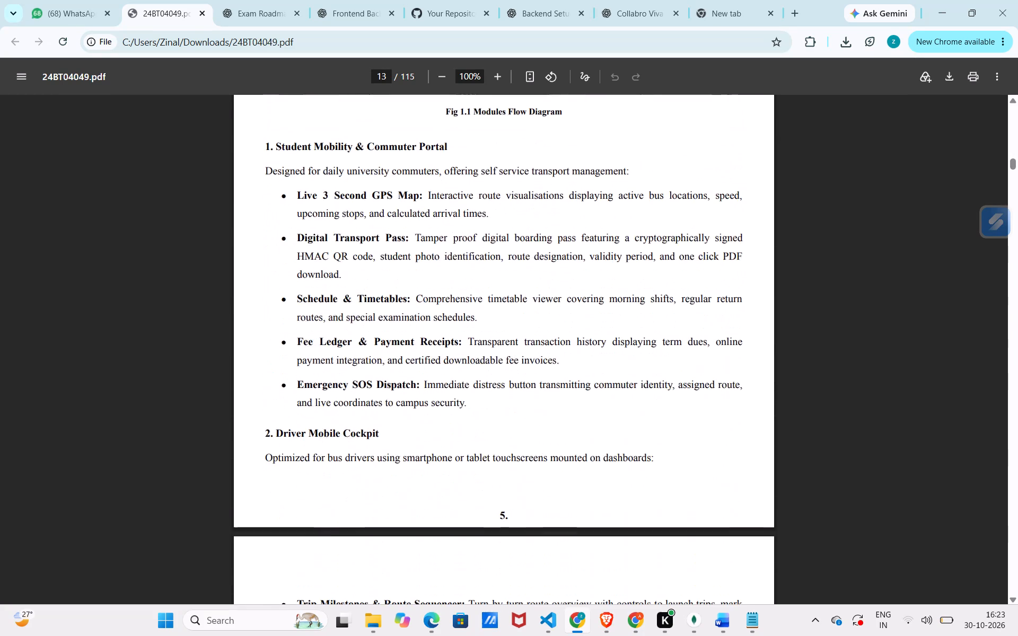
pyautogui.scroll(-9, 583, 416)
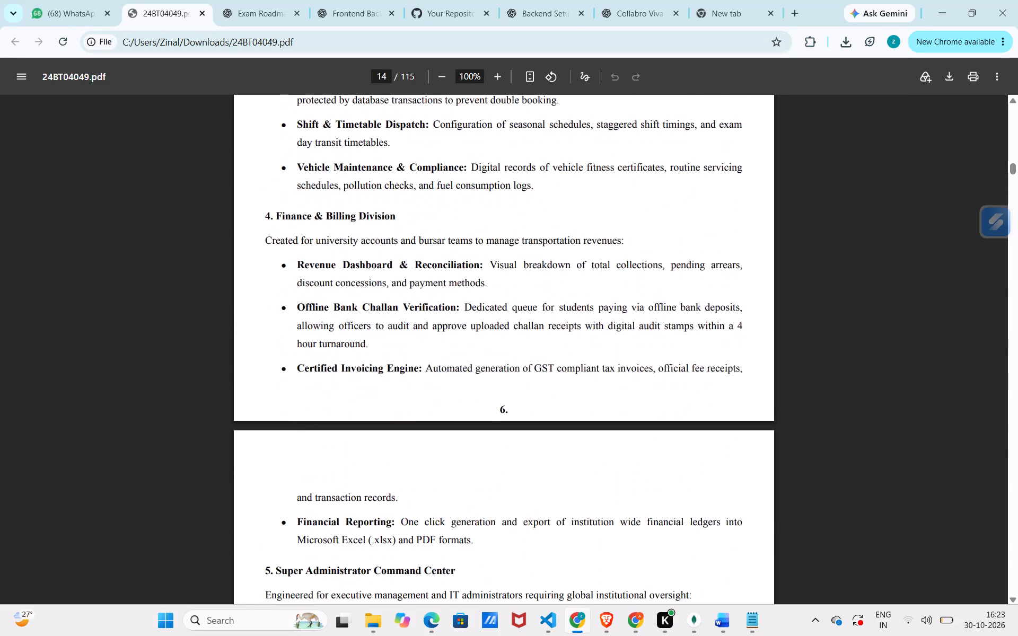
pyautogui.scroll(-10, 583, 416)
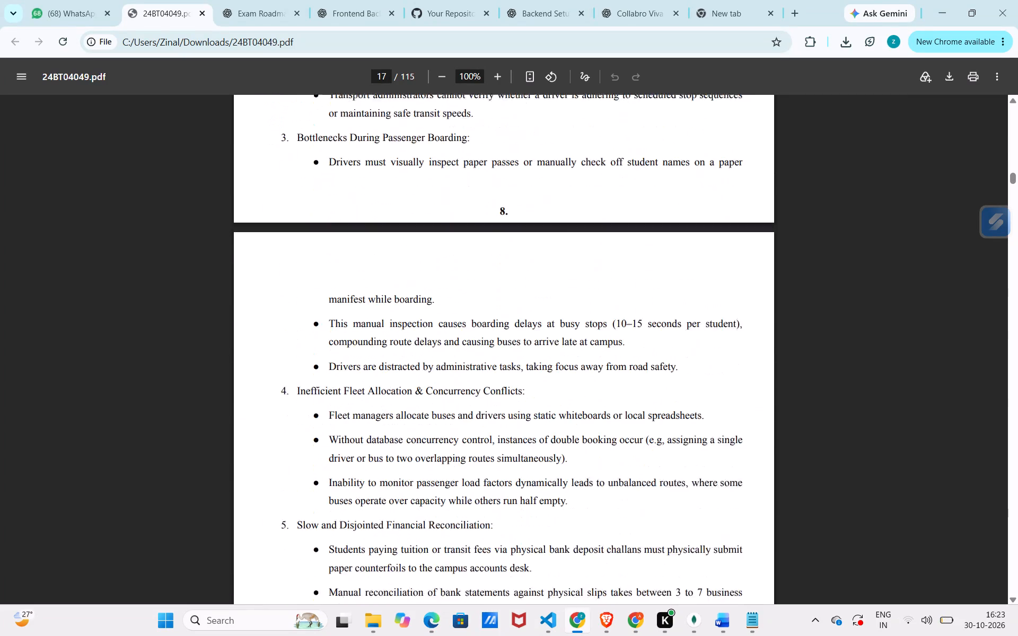
pyautogui.scroll(-12, 583, 416)
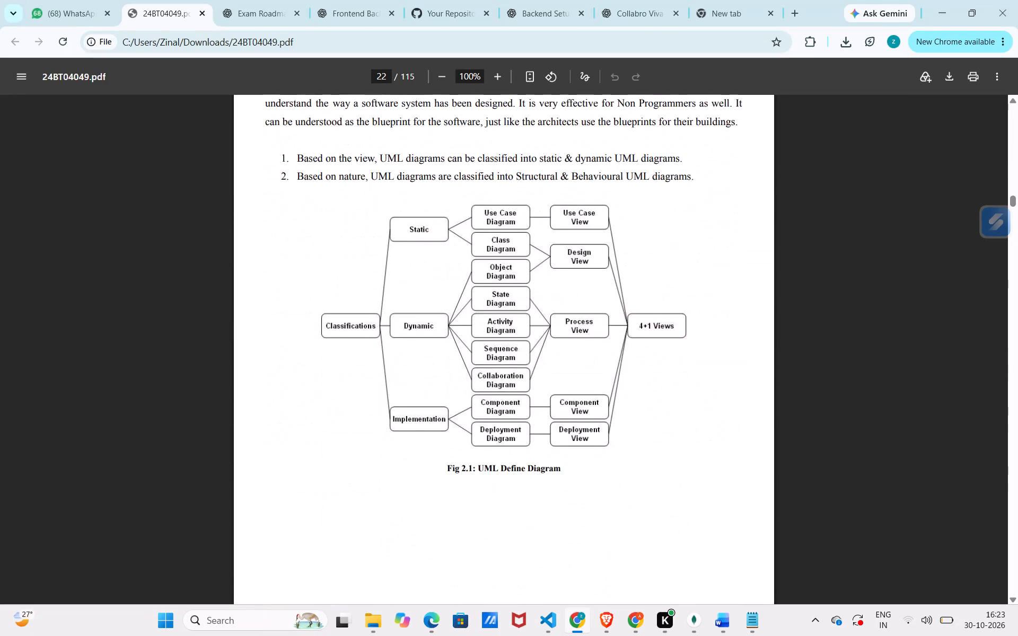
# Return to the Word report and review Chapter 2 System Analysis and Design, including its requirements, user story and use case tables.
pyautogui.click(580, 616)
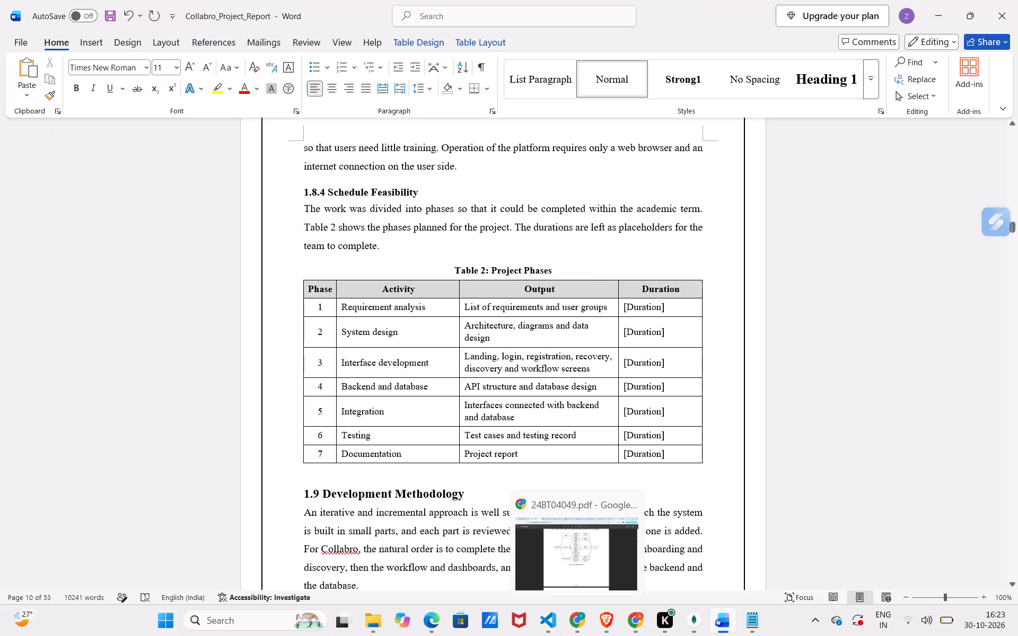
pyautogui.scroll(-6, 615, 402)
pyautogui.scroll(1, 615, 402)
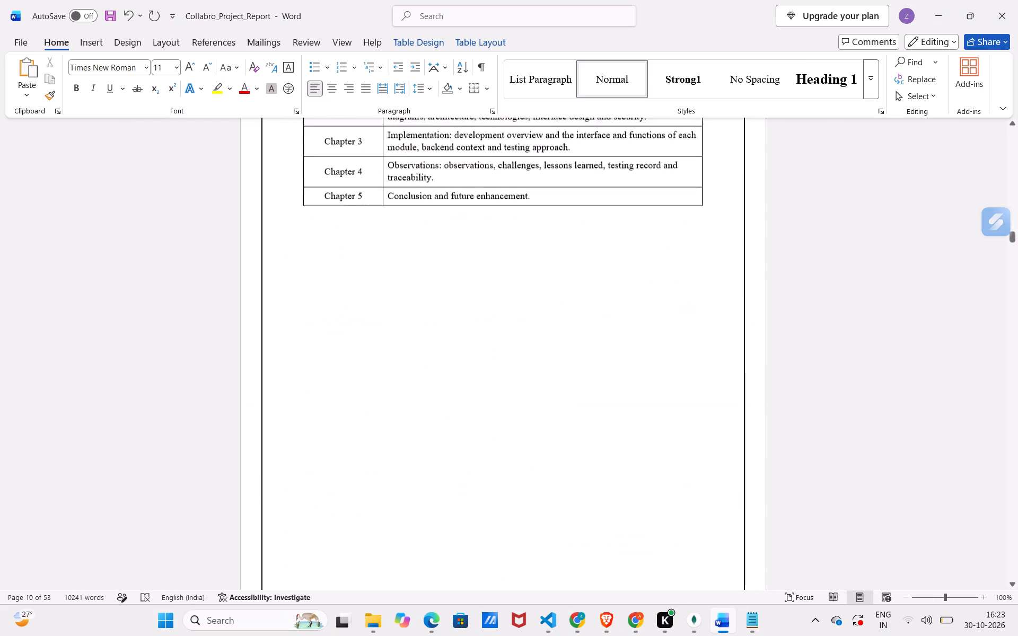
pyautogui.scroll(2, 615, 402)
pyautogui.scroll(-6, 615, 402)
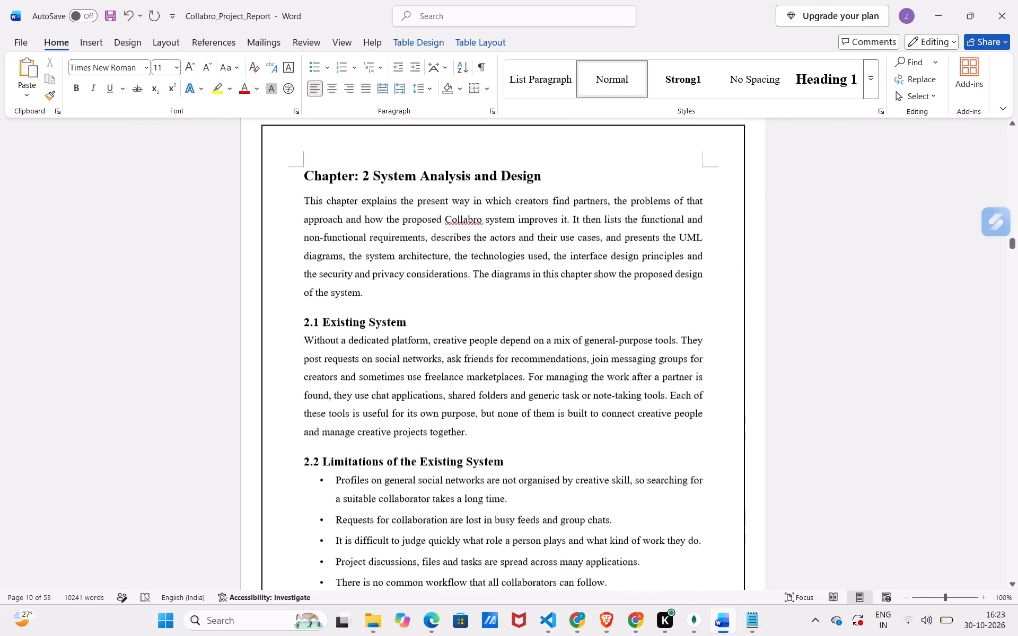
pyautogui.scroll(-6, 615, 402)
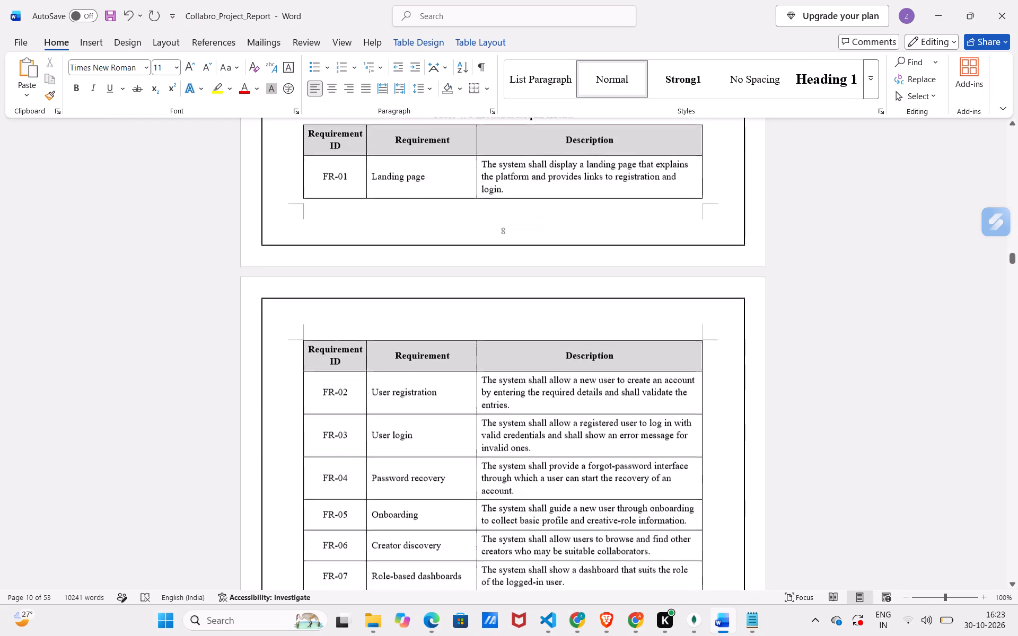
pyautogui.scroll(1, 615, 402)
pyautogui.scroll(-2, 615, 402)
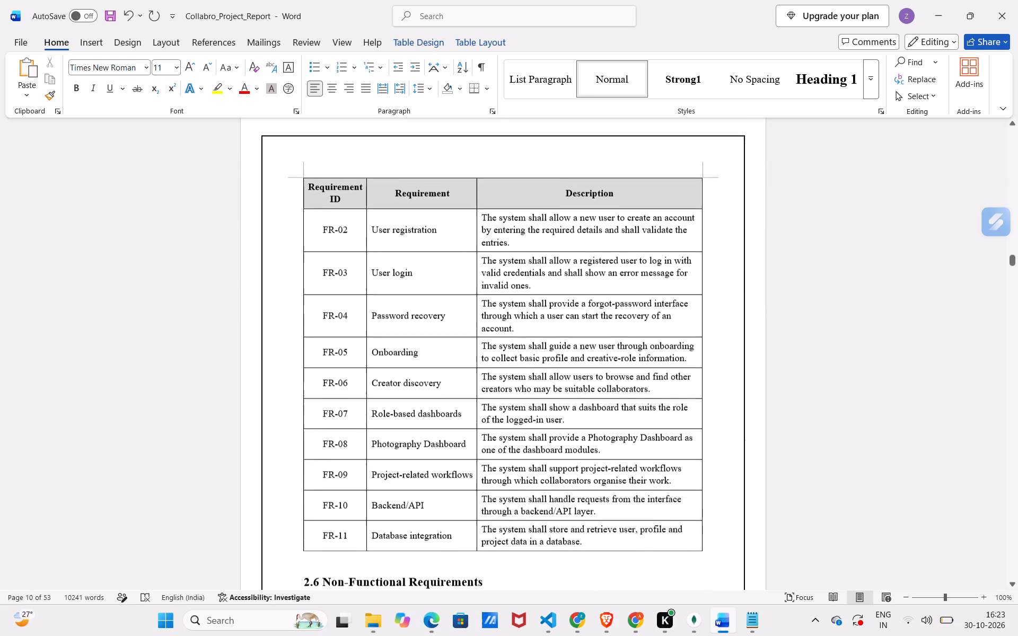
pyautogui.scroll(-4, 615, 402)
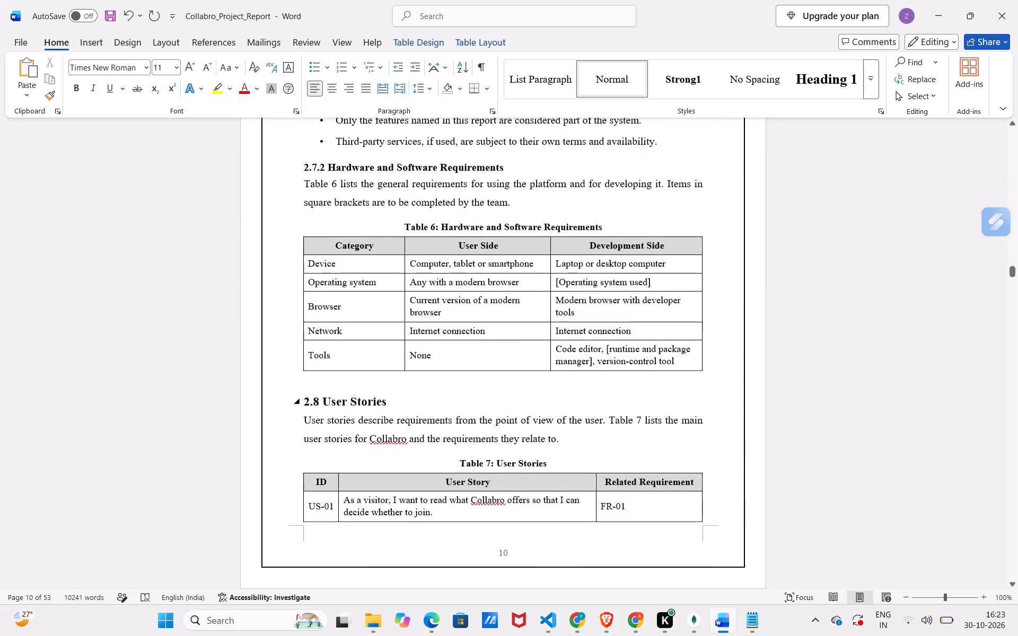
pyautogui.scroll(-3, 615, 402)
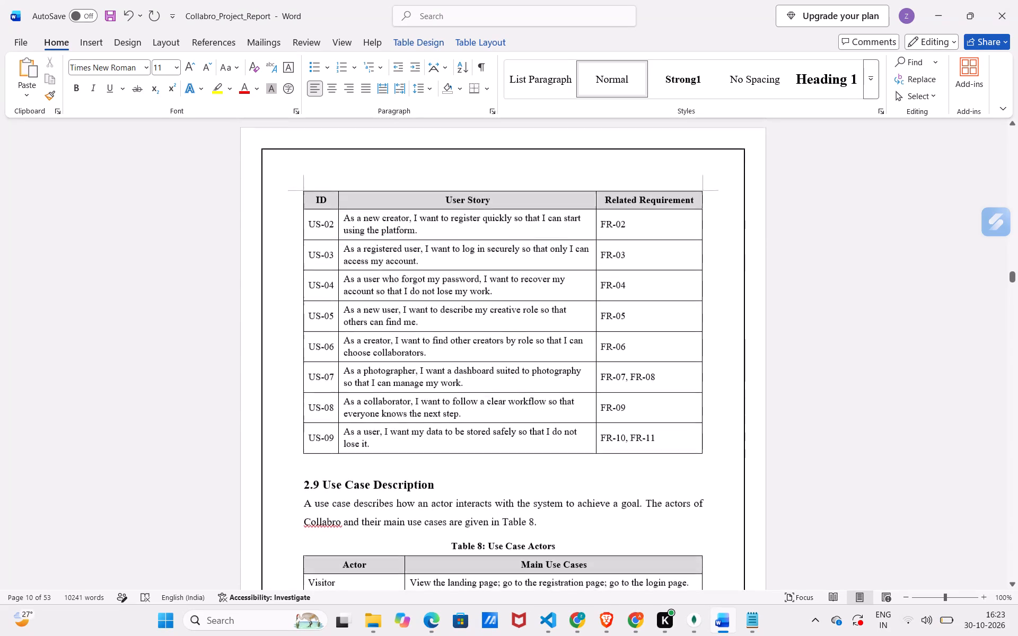
pyautogui.scroll(-3, 615, 402)
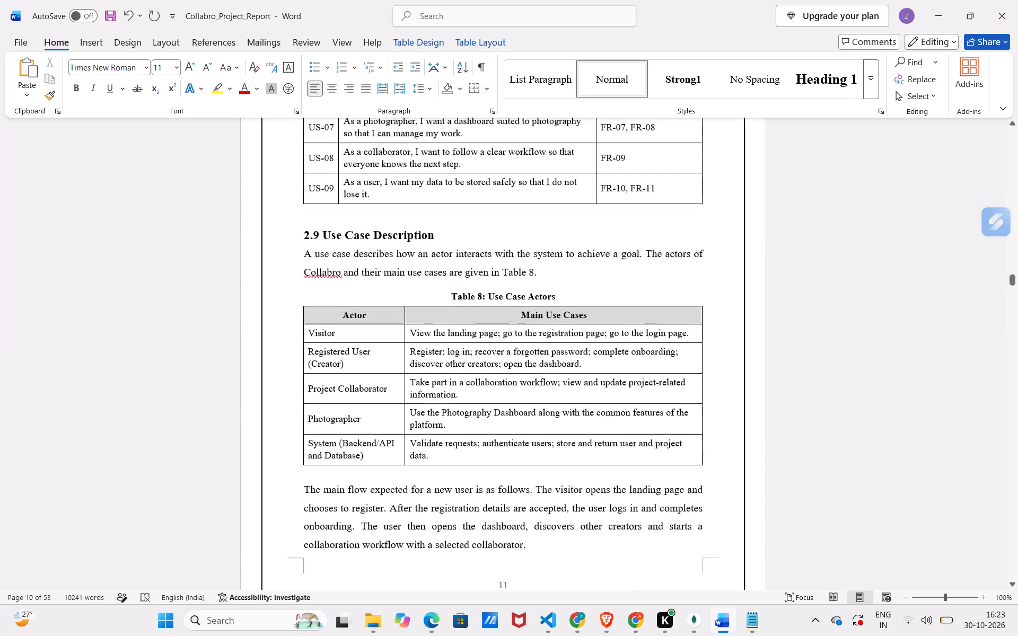
pyautogui.scroll(-5, 615, 402)
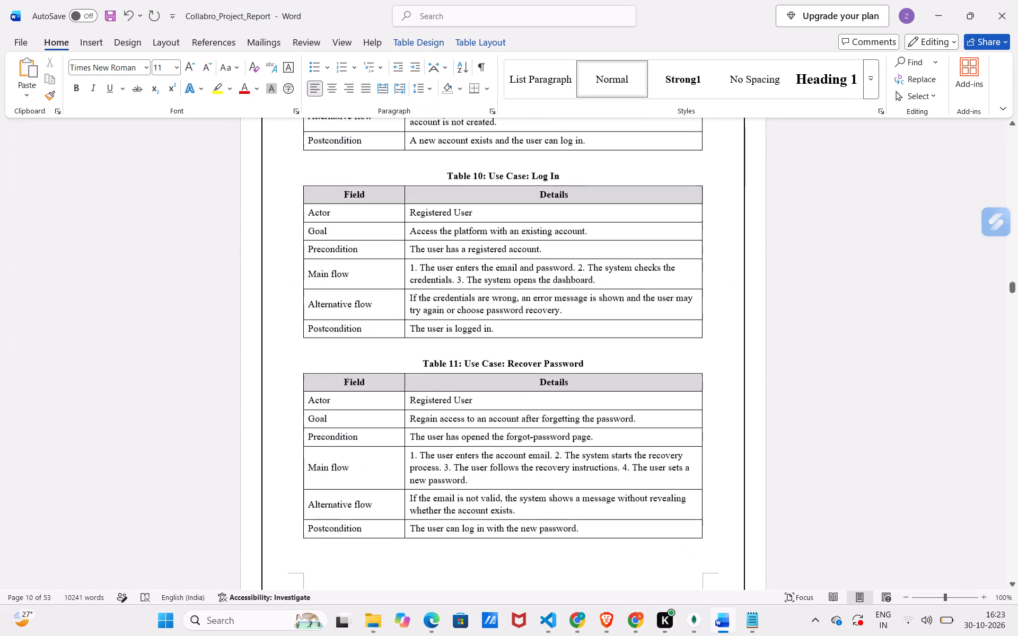
# Delete the use case diagram picture above the Fig. 1 caption in section 2.10.1.
pyautogui.scroll(-4, 615, 402)
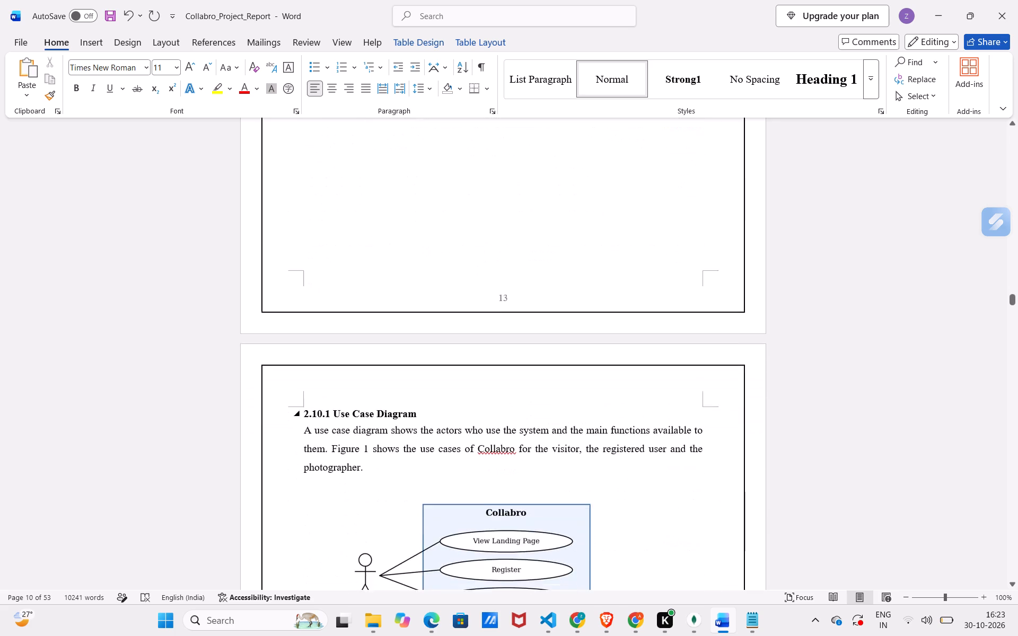
pyautogui.scroll(-2, 615, 402)
pyautogui.click(610, 242)
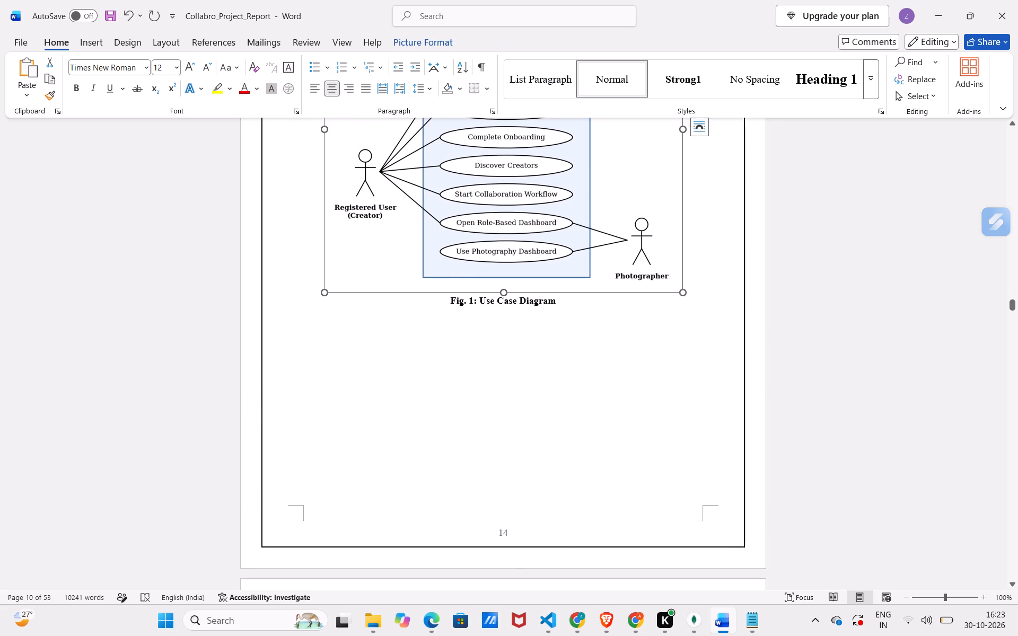
pyautogui.scroll(2, 610, 242)
pyautogui.press('BackSpace')
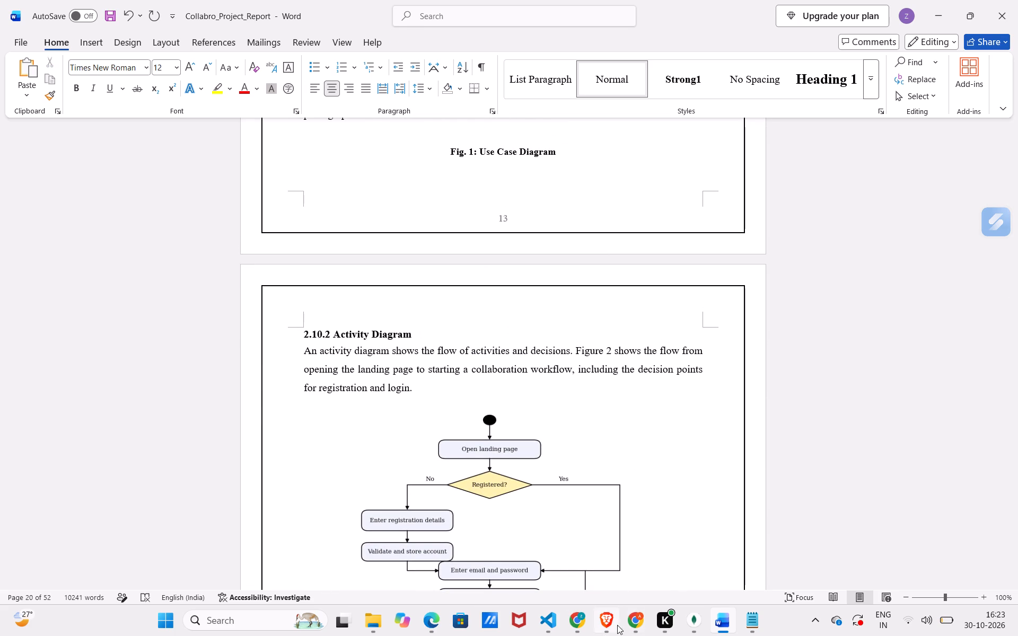
# Switch to Google Classroom in the School Chrome window, check this week's assignments in the Calendar and open the Home page.
pyautogui.click(630, 622)
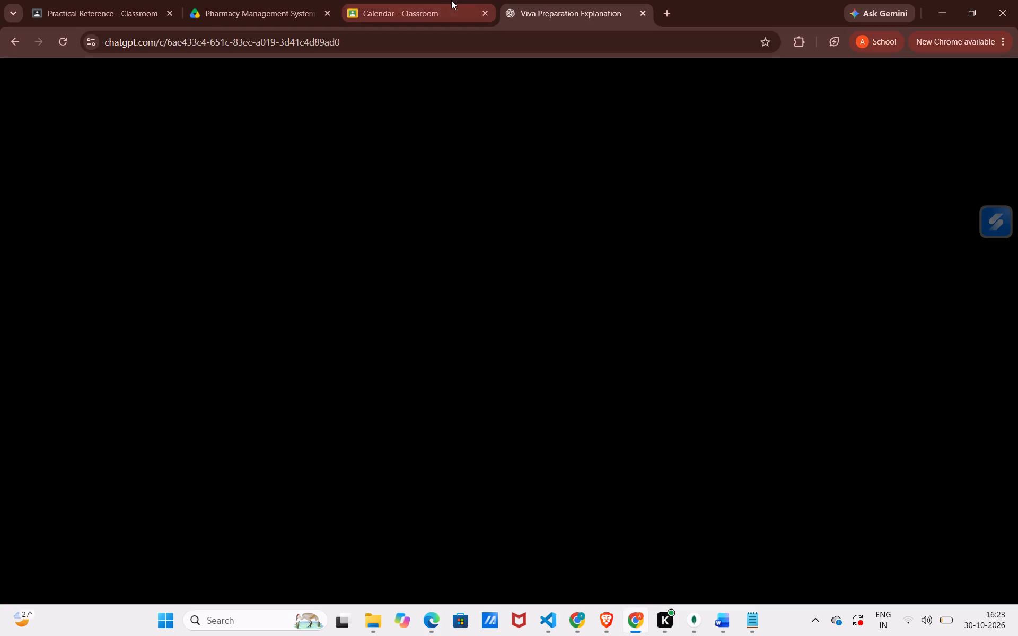
pyautogui.click(424, 9)
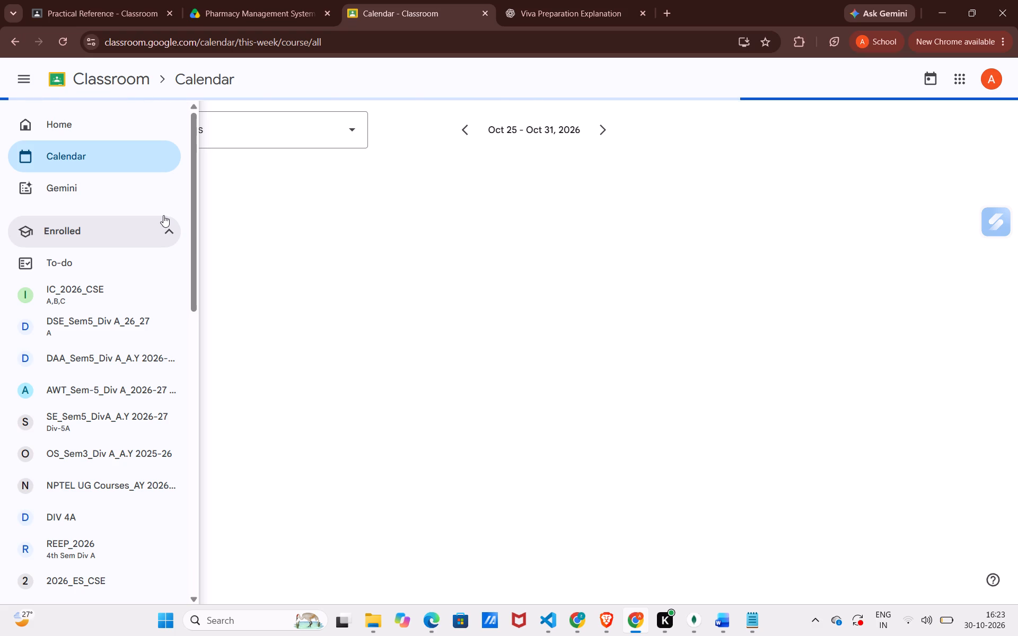
pyautogui.click(257, 569)
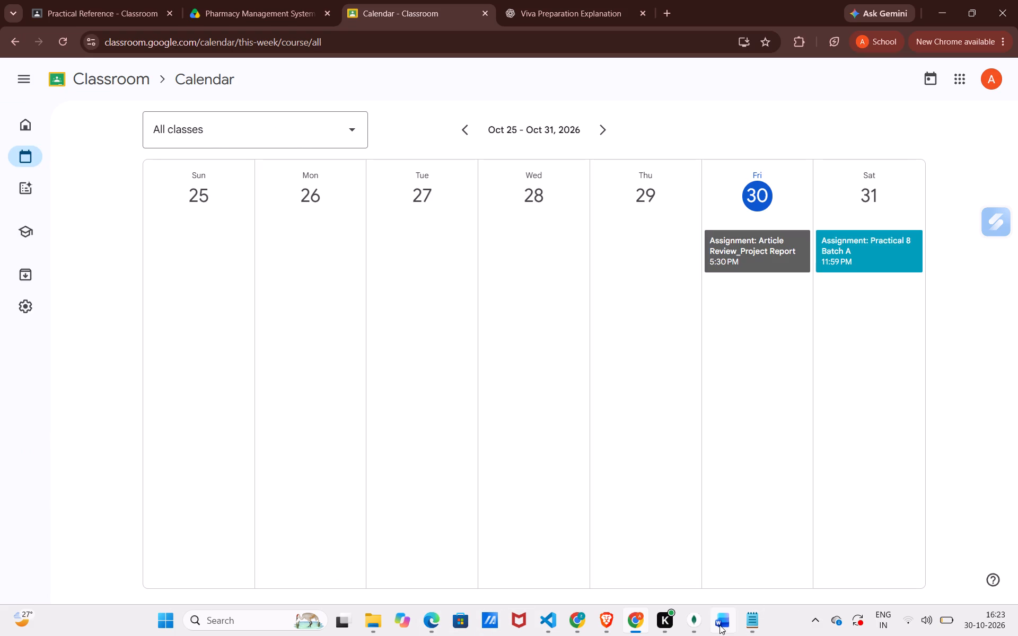
pyautogui.click(31, 123)
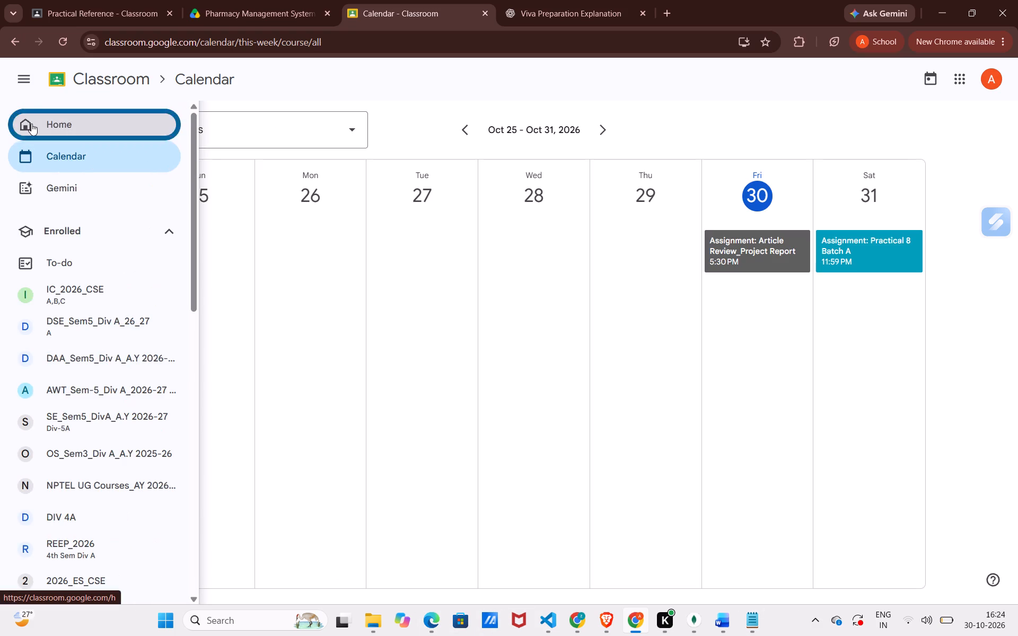
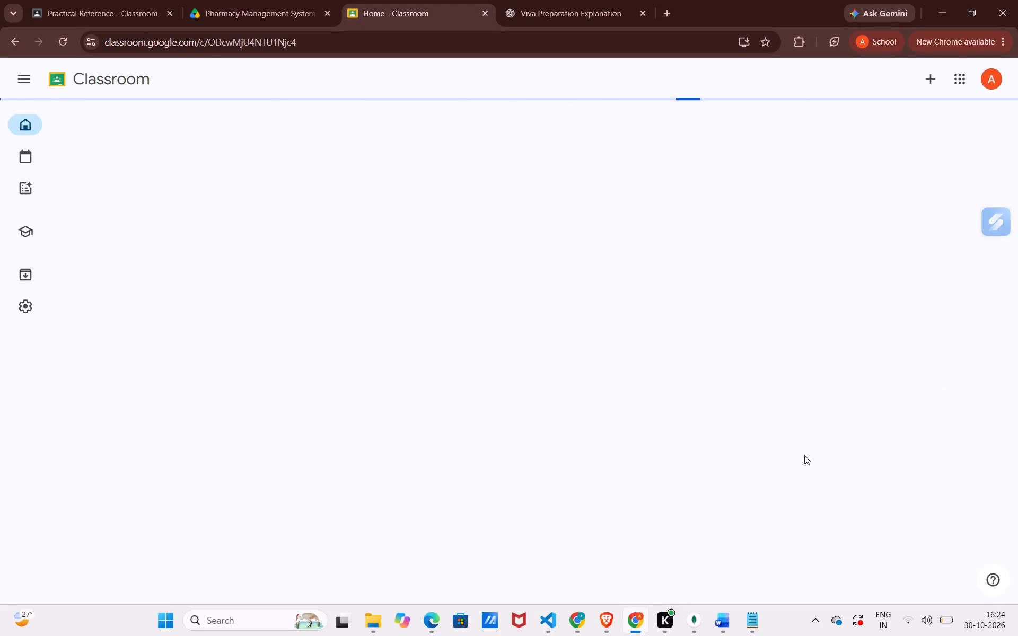
# Look at the AWT_Sem-5_Div A class stream and return to the Classroom home page.
pyautogui.scroll(-2, 804, 455)
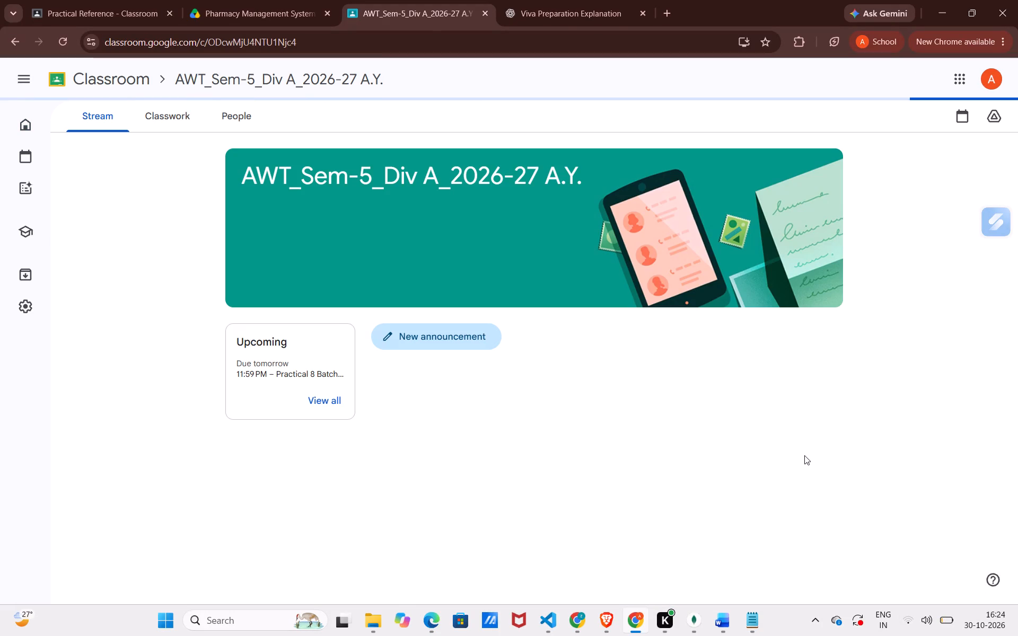
pyautogui.scroll(-1, 804, 455)
pyautogui.click(17, 34)
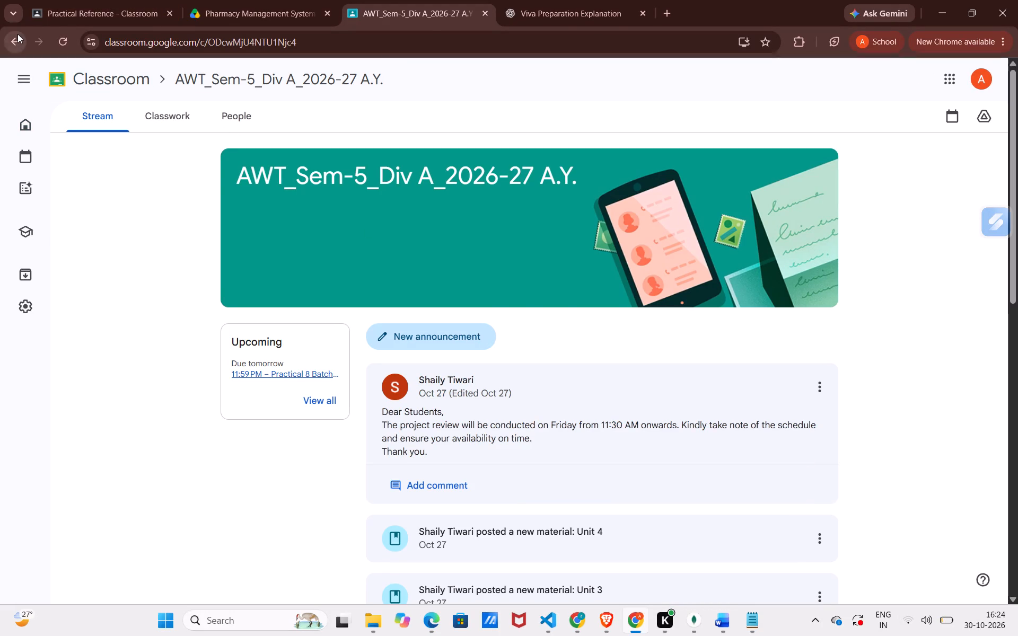
# Open the SE_Sem5_DivA_A.Y 2026-27 class and look through its stream back to the July practical assignments.
pyautogui.scroll(-4, 320, 232)
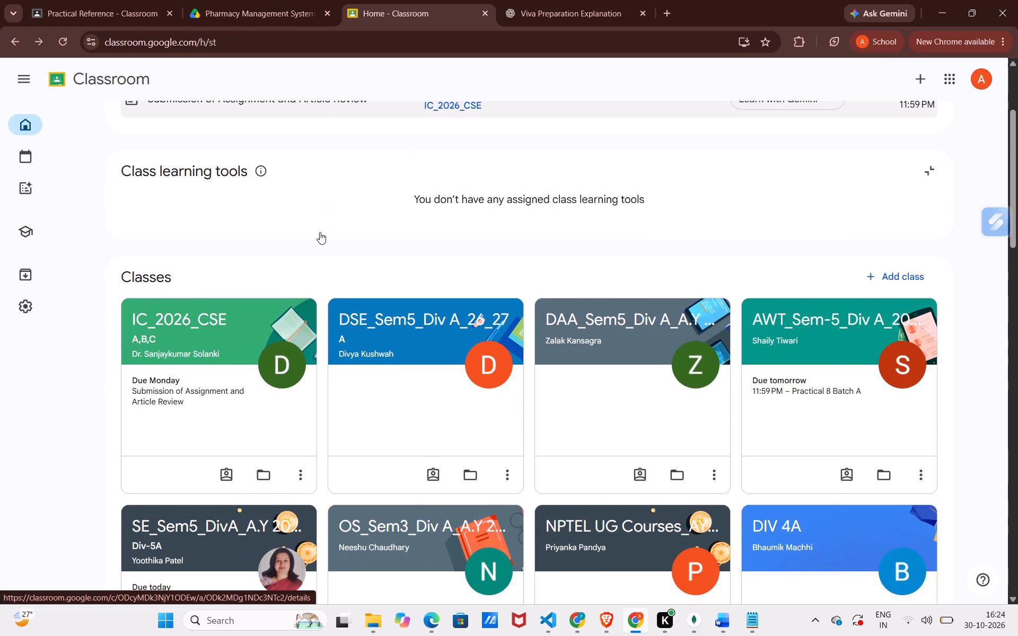
pyautogui.scroll(-1, 320, 232)
pyautogui.click(230, 363)
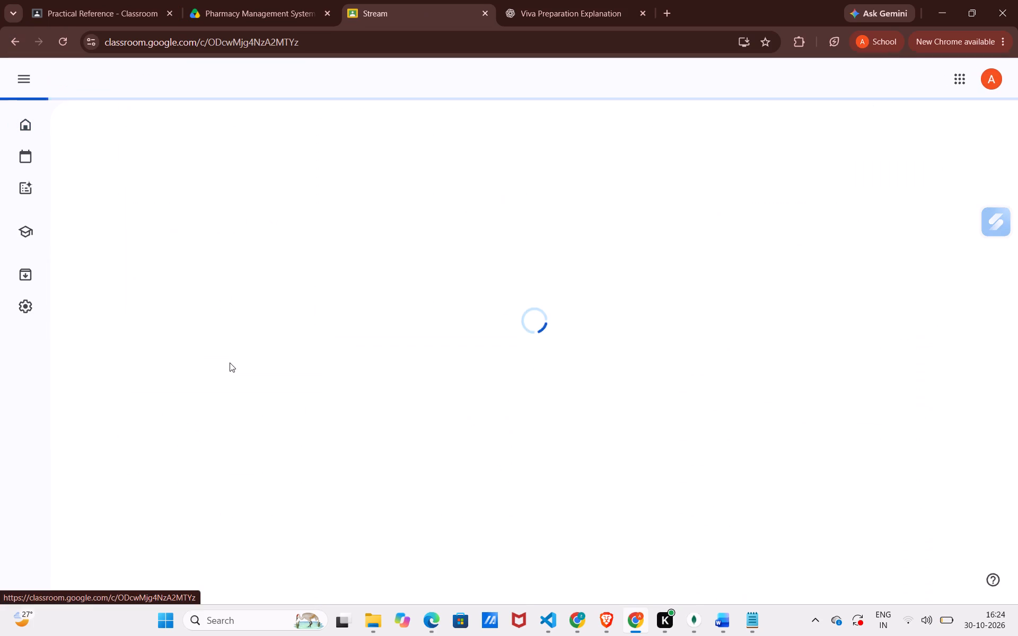
pyautogui.scroll(-4, 447, 365)
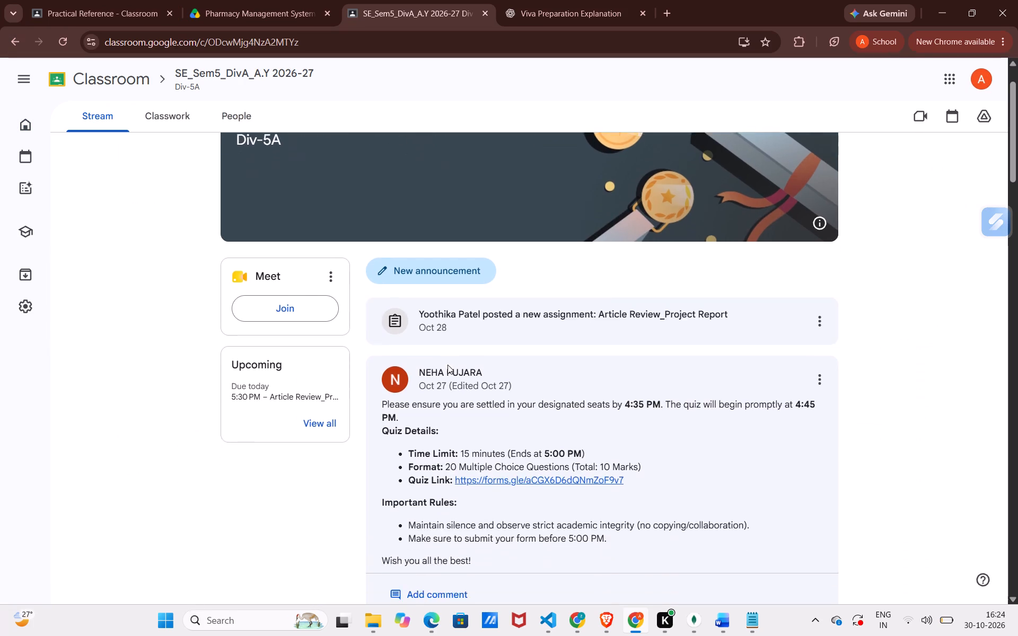
pyautogui.scroll(-16, 447, 365)
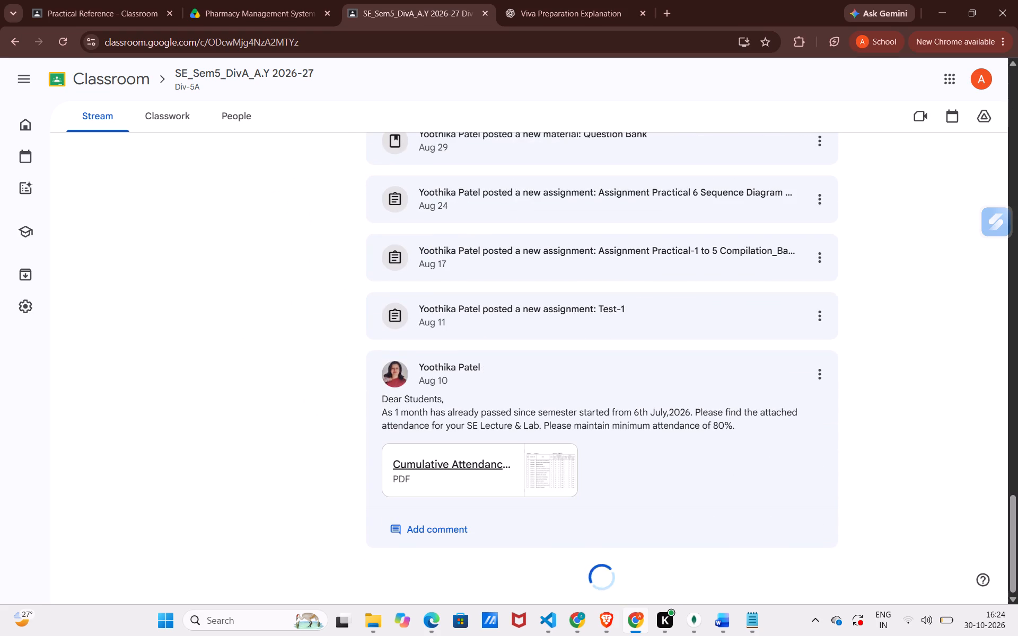
pyautogui.scroll(-12, 447, 365)
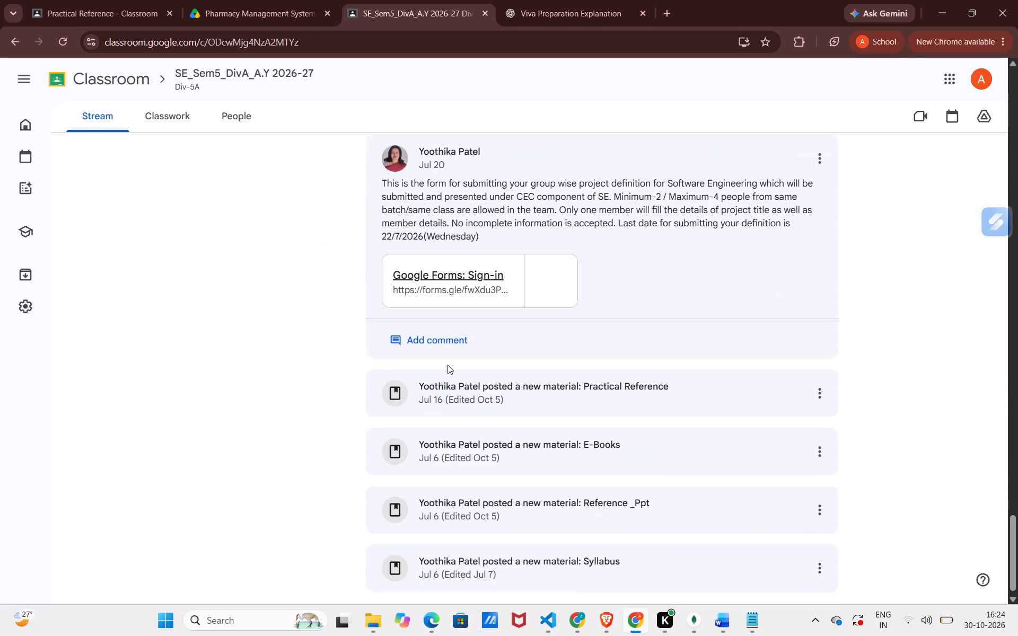
pyautogui.scroll(-5, 447, 365)
pyautogui.scroll(2, 588, 323)
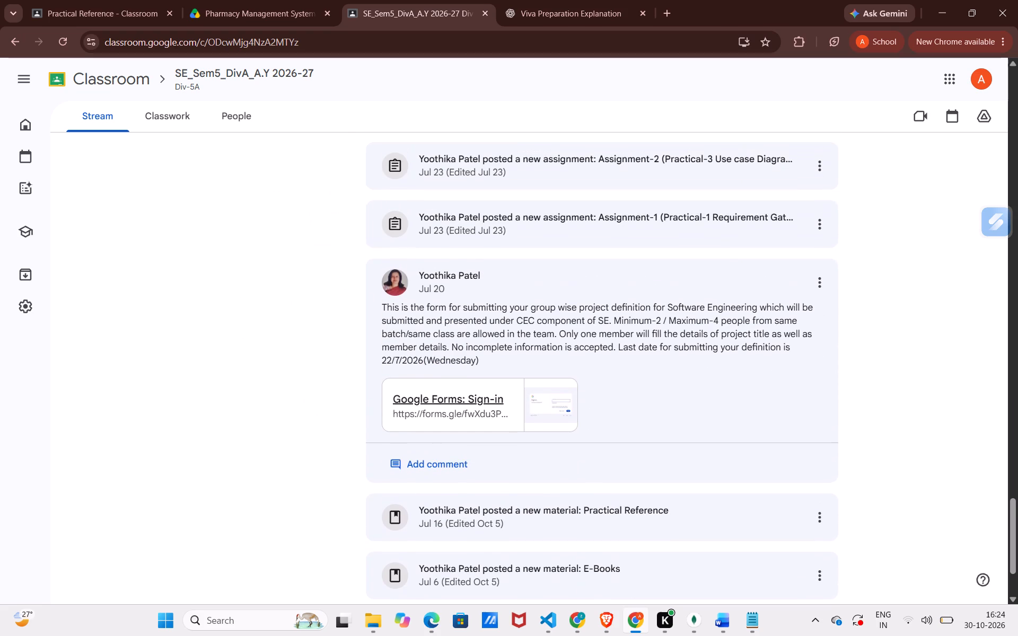
pyautogui.scroll(1, 588, 323)
# Open the PDF submitted for Assignment-1 and examine its Practical-1 requirement gathering pages, including the functional process tables.
pyautogui.click(617, 240)
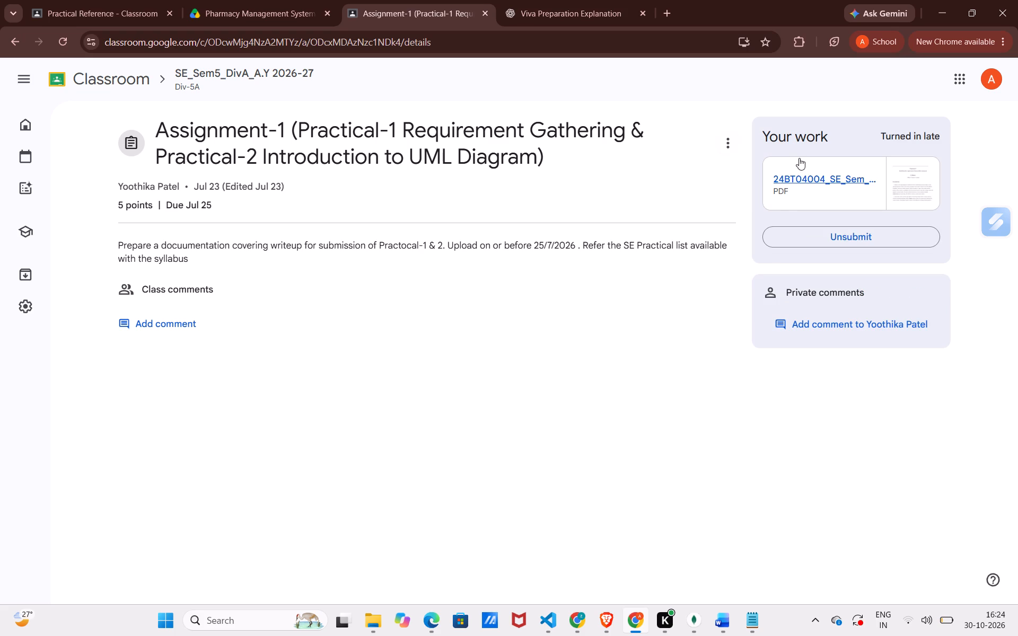
pyautogui.click(16, 41)
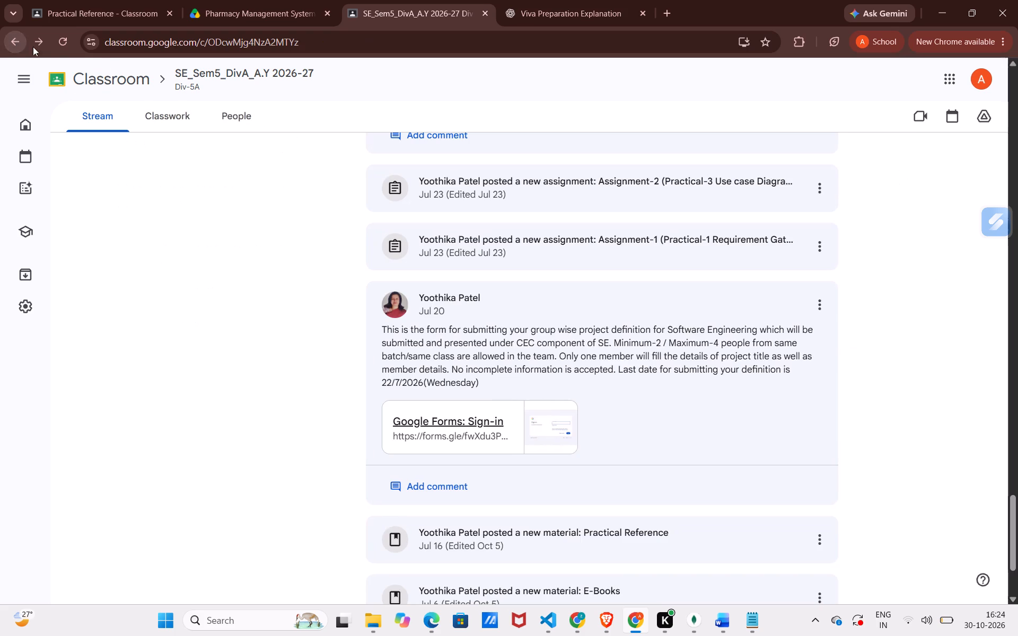
pyautogui.click(453, 252)
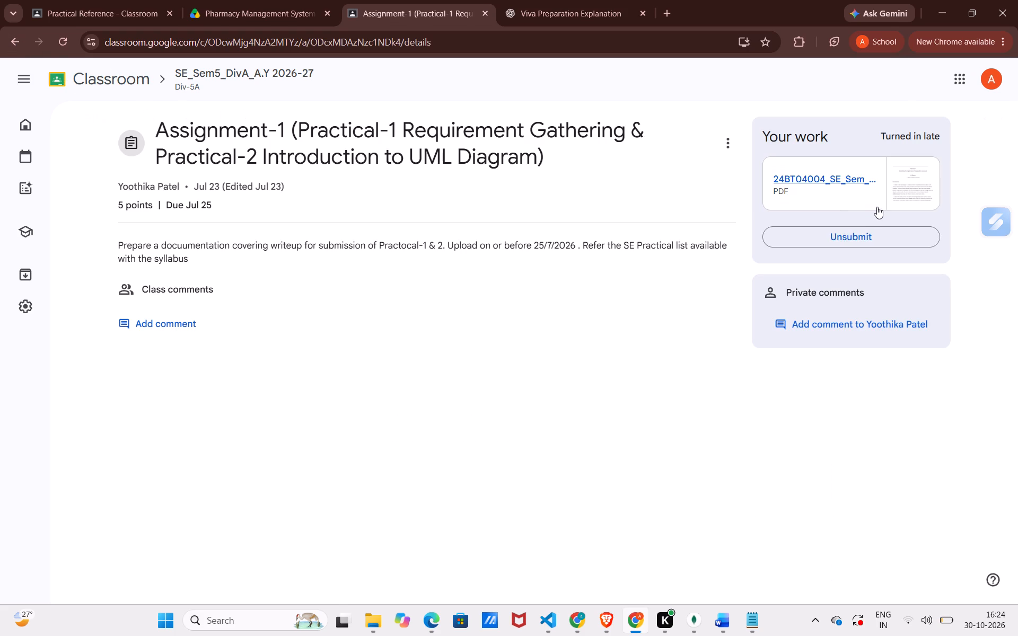
pyautogui.click(879, 204)
pyautogui.scroll(-3, 600, 368)
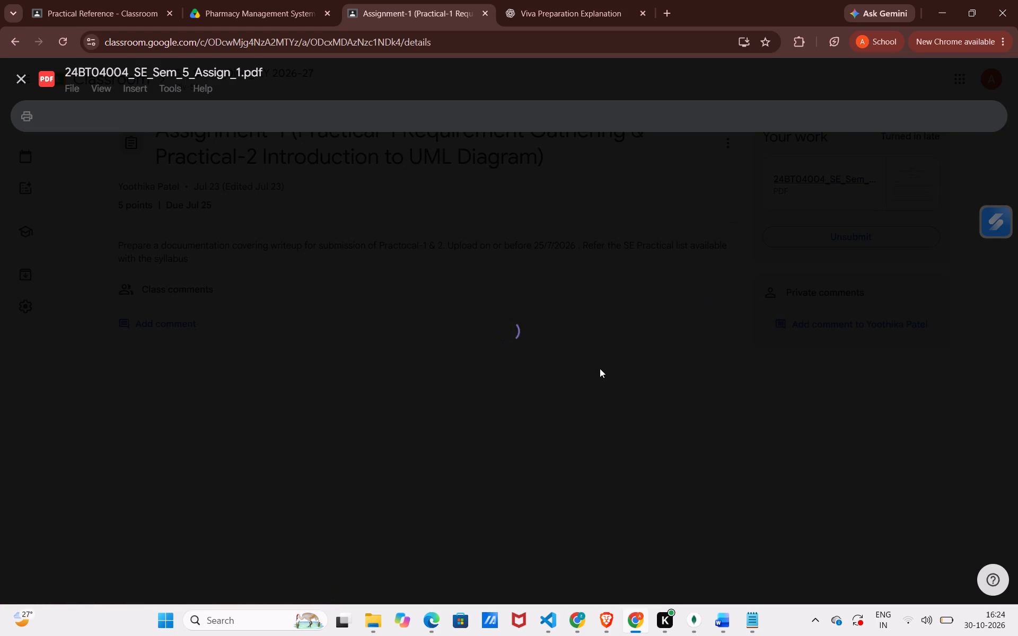
pyautogui.scroll(-10, 600, 368)
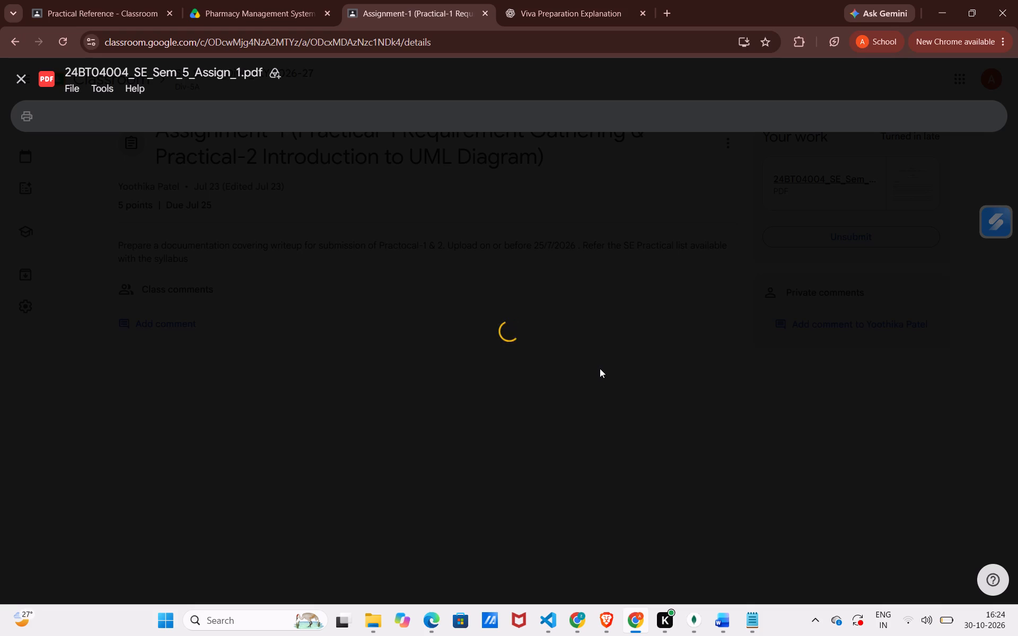
pyautogui.scroll(-9, 600, 368)
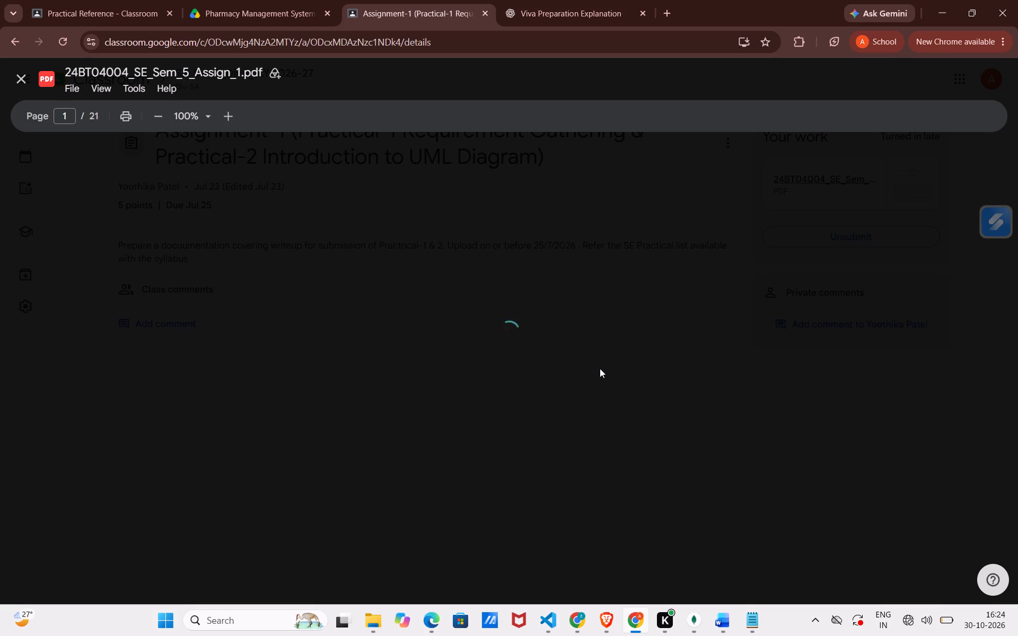
pyautogui.scroll(-1, 600, 368)
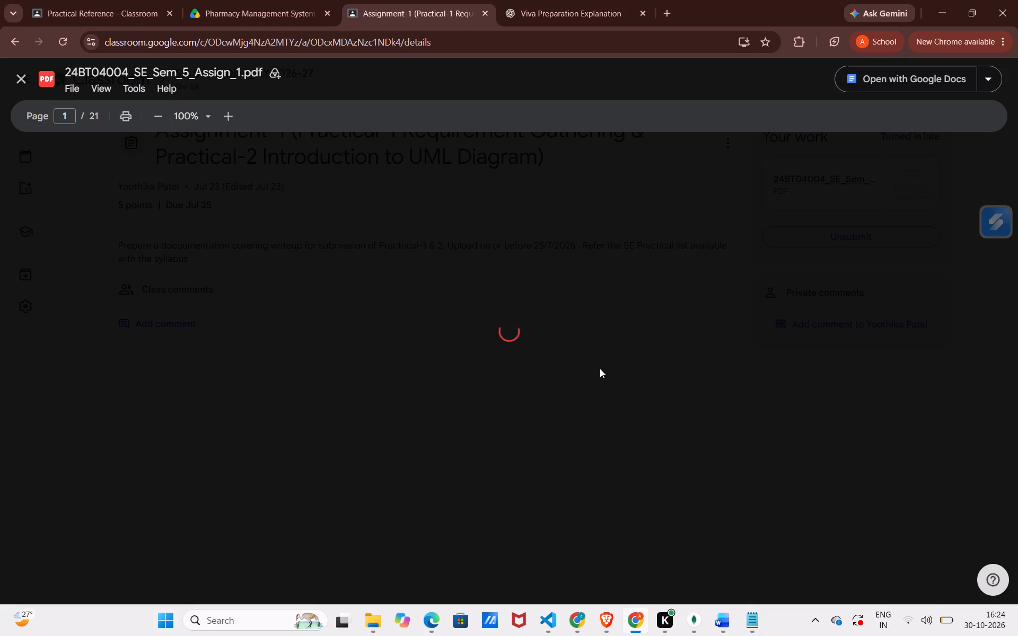
pyautogui.scroll(-11, 600, 368)
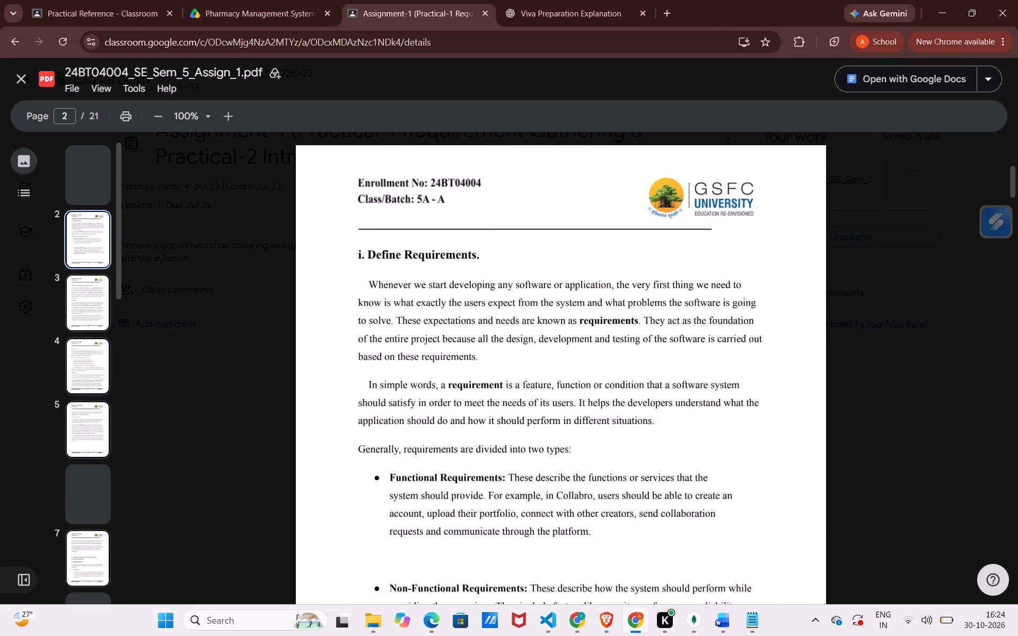
pyautogui.scroll(-4, 600, 368)
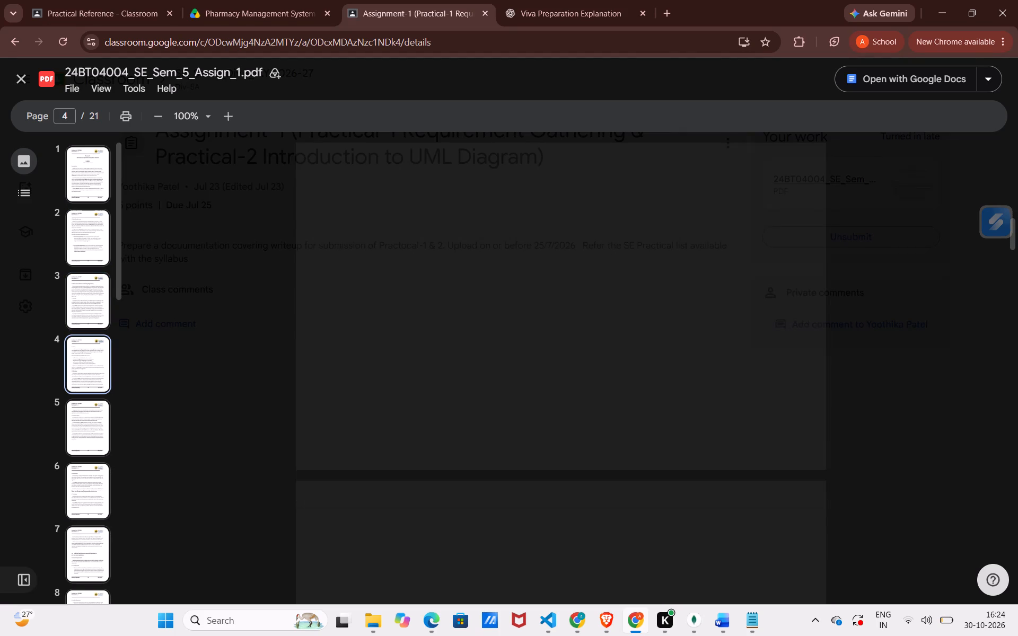
pyautogui.scroll(-10, 600, 360)
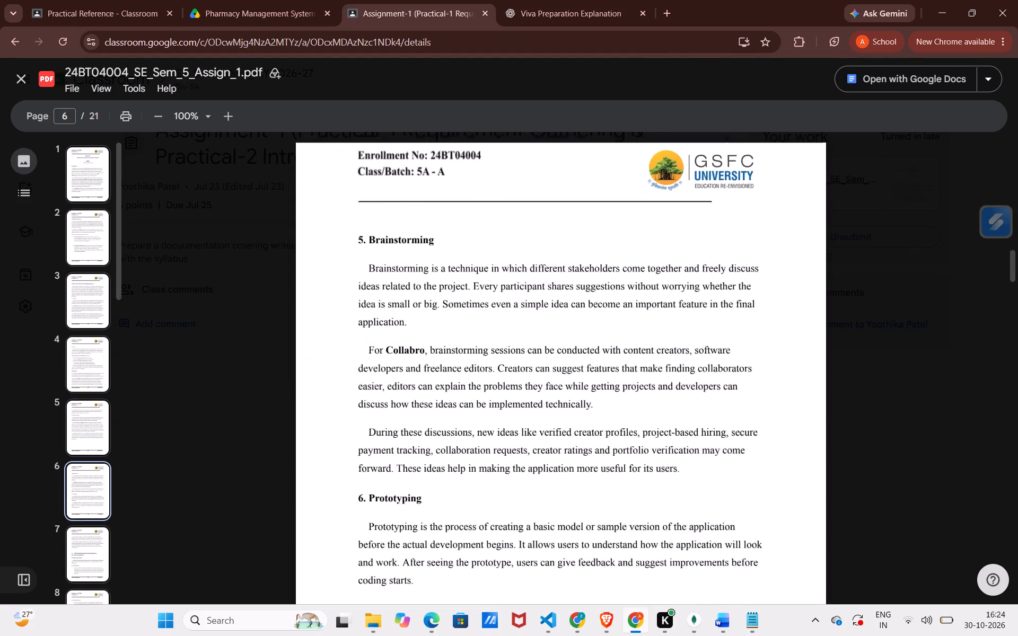
pyautogui.scroll(-7, 599, 350)
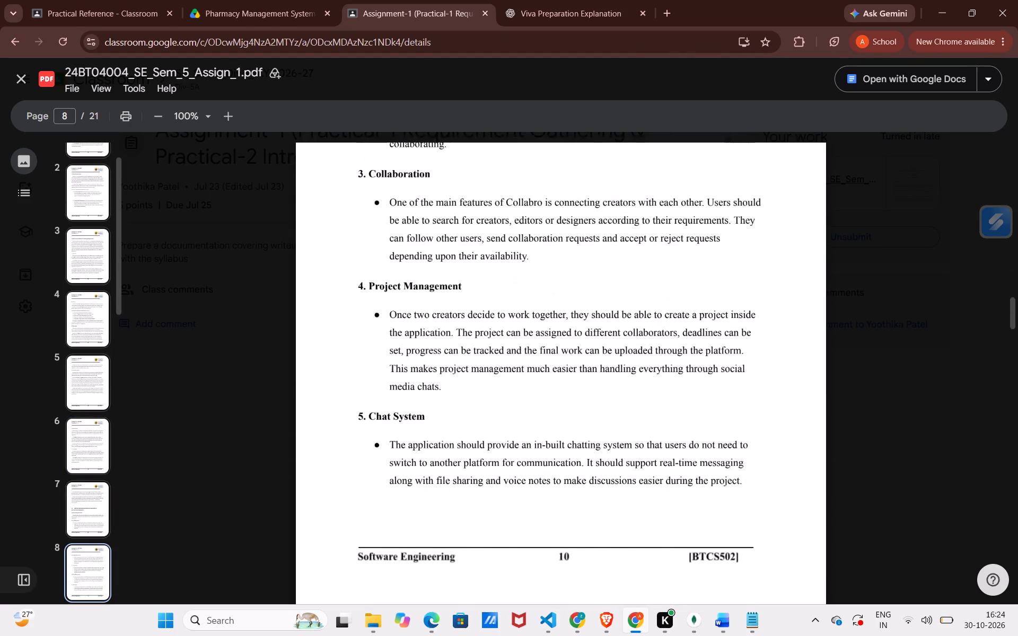
pyautogui.scroll(-13, 599, 350)
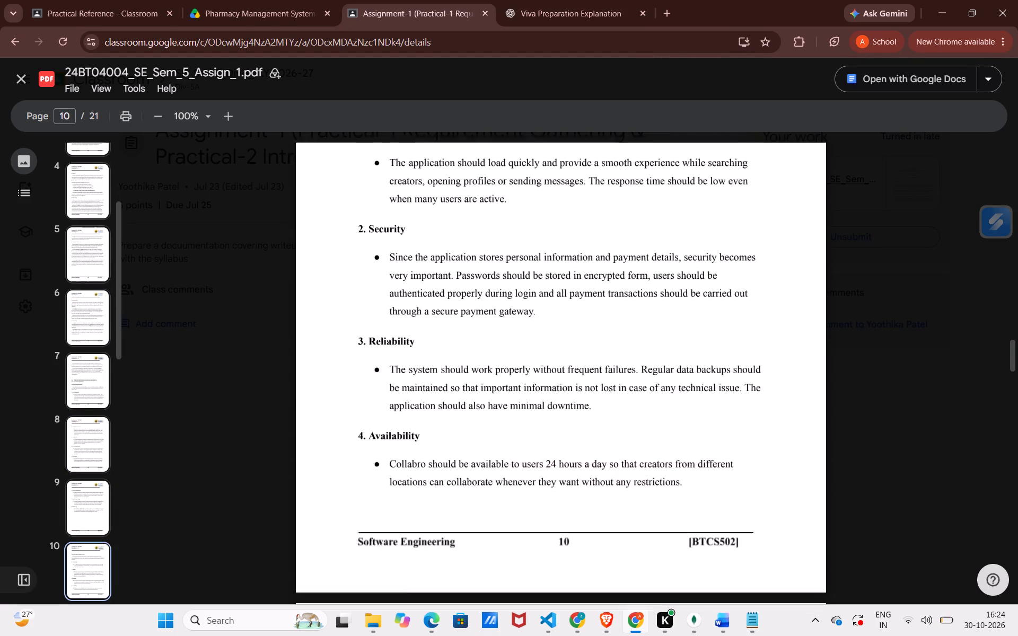
pyautogui.scroll(-10, 599, 350)
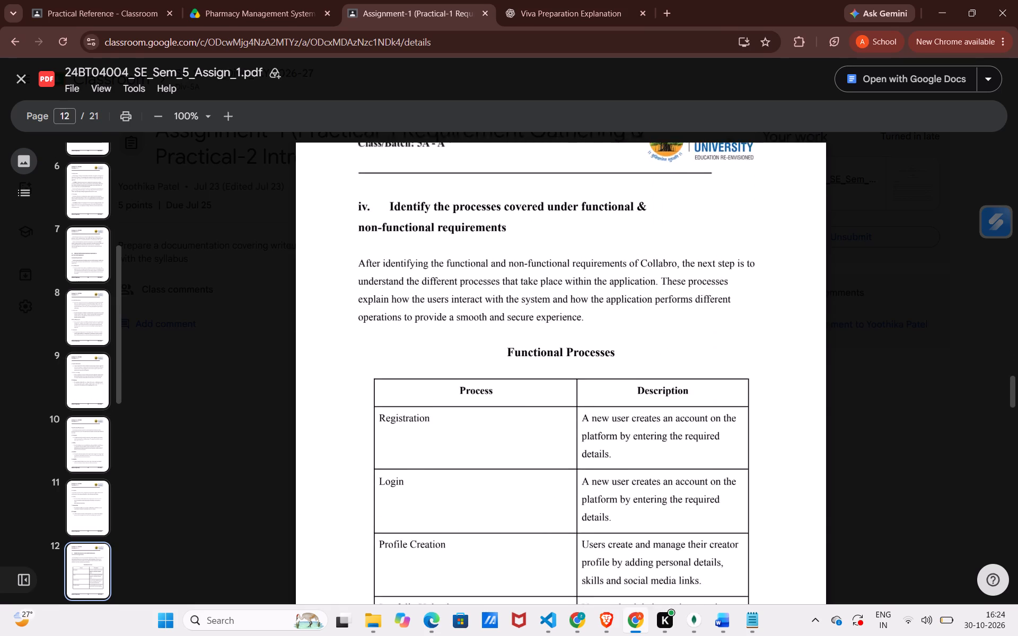
pyautogui.scroll(-10, 599, 350)
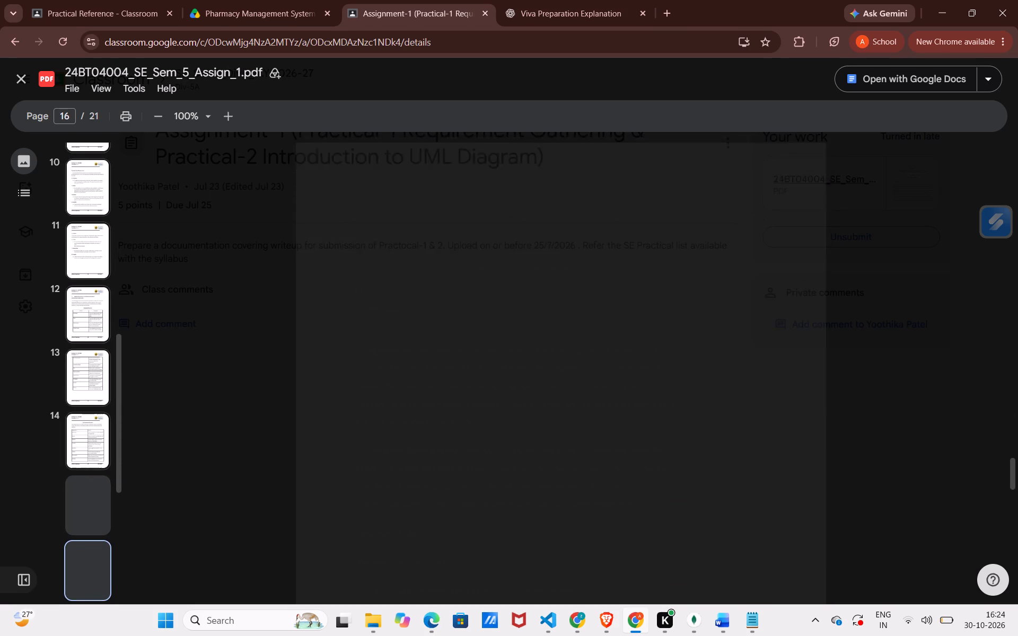
# Examine the Practical-2 UML introduction and diagram category pages through the end of the submitted PDF, and close it.
pyautogui.scroll(-7, 599, 350)
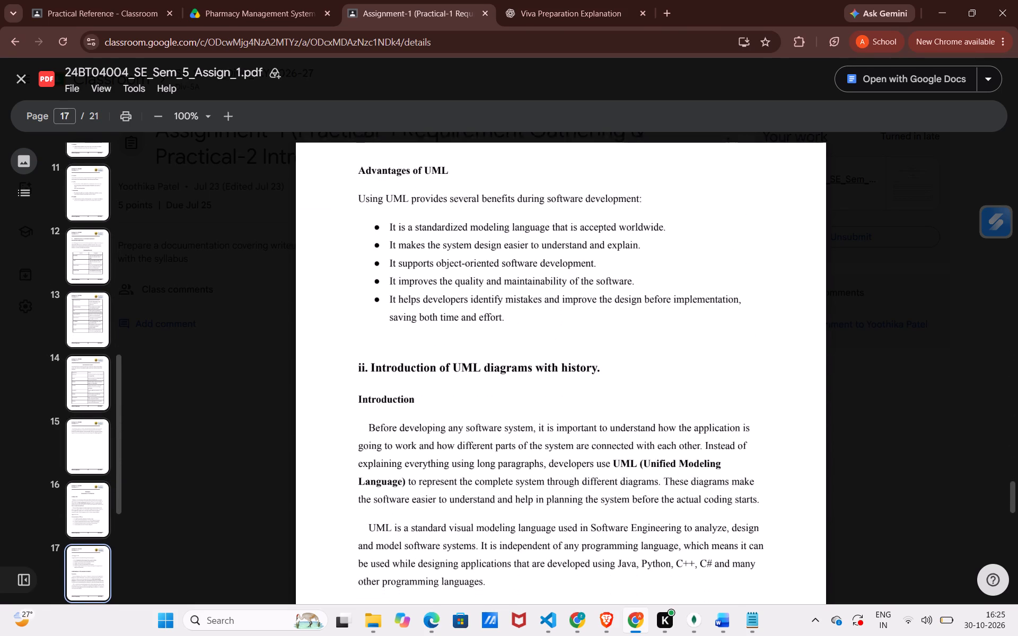
pyautogui.scroll(-4, 599, 350)
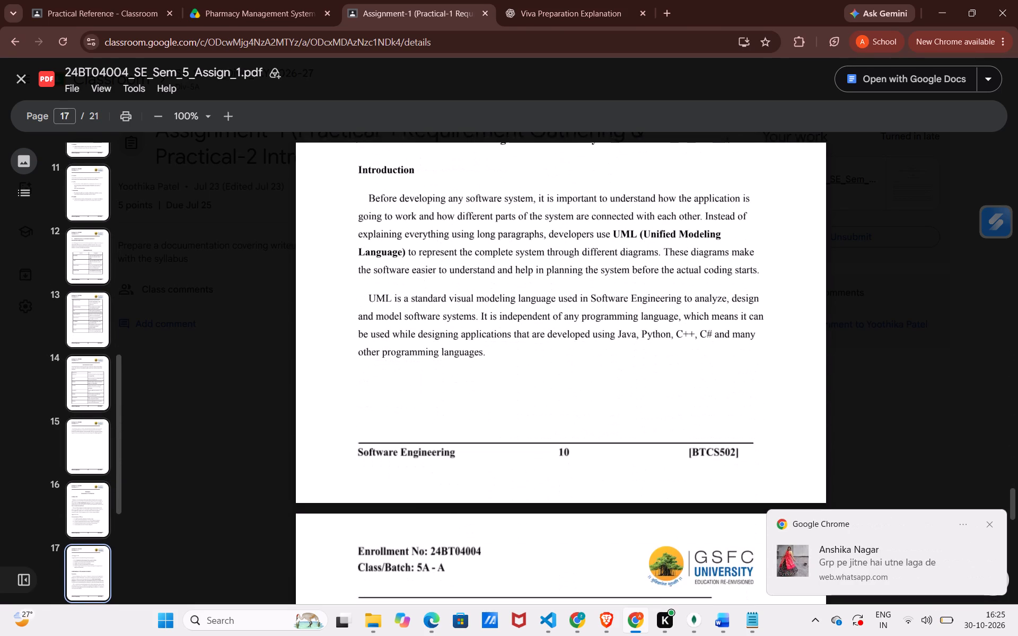
pyautogui.scroll(-7, 599, 350)
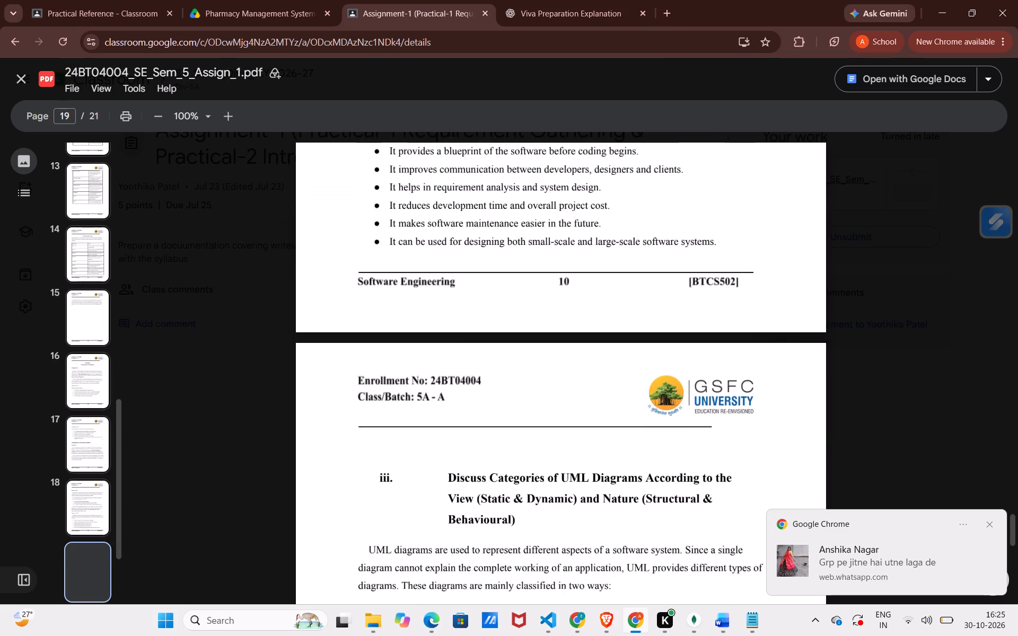
pyautogui.scroll(-4, 599, 350)
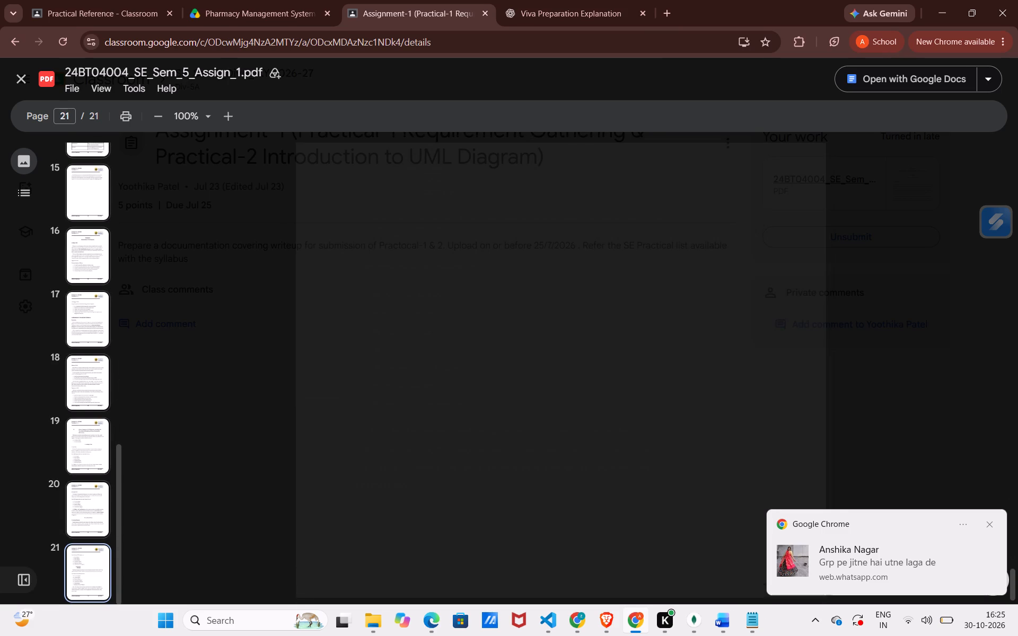
pyautogui.scroll(-3, 599, 350)
pyautogui.scroll(5, 599, 350)
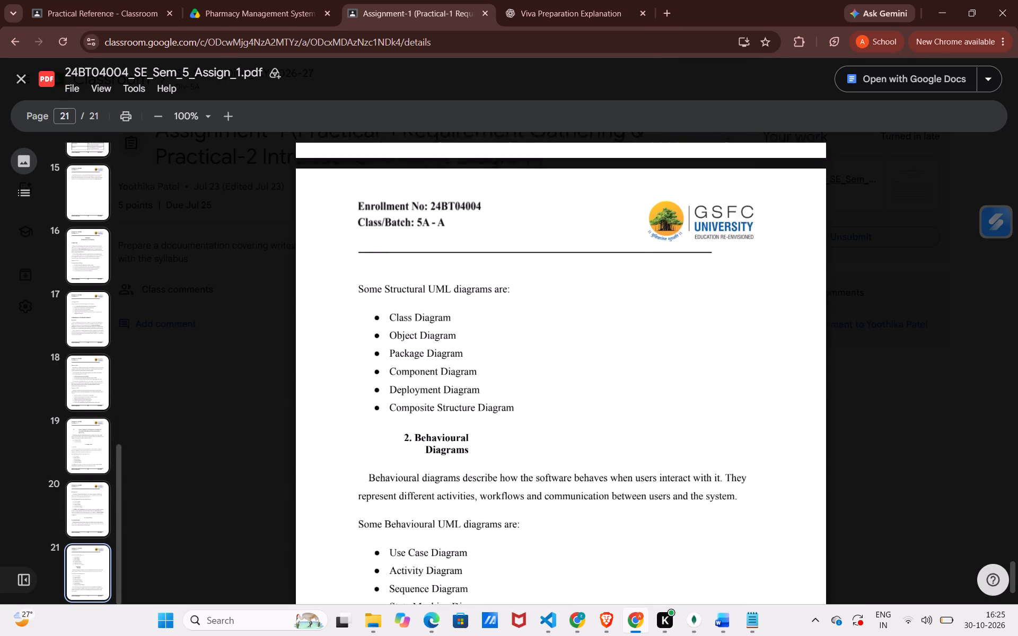
pyautogui.scroll(10, 599, 350)
pyautogui.scroll(-3, 599, 350)
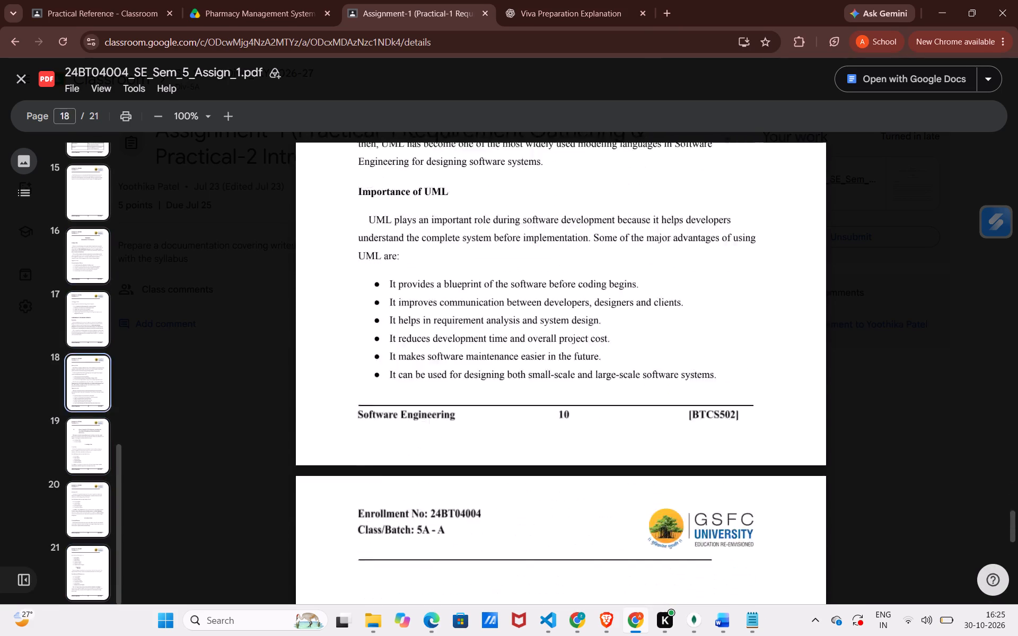
pyautogui.scroll(-7, 599, 350)
pyautogui.click(838, 279)
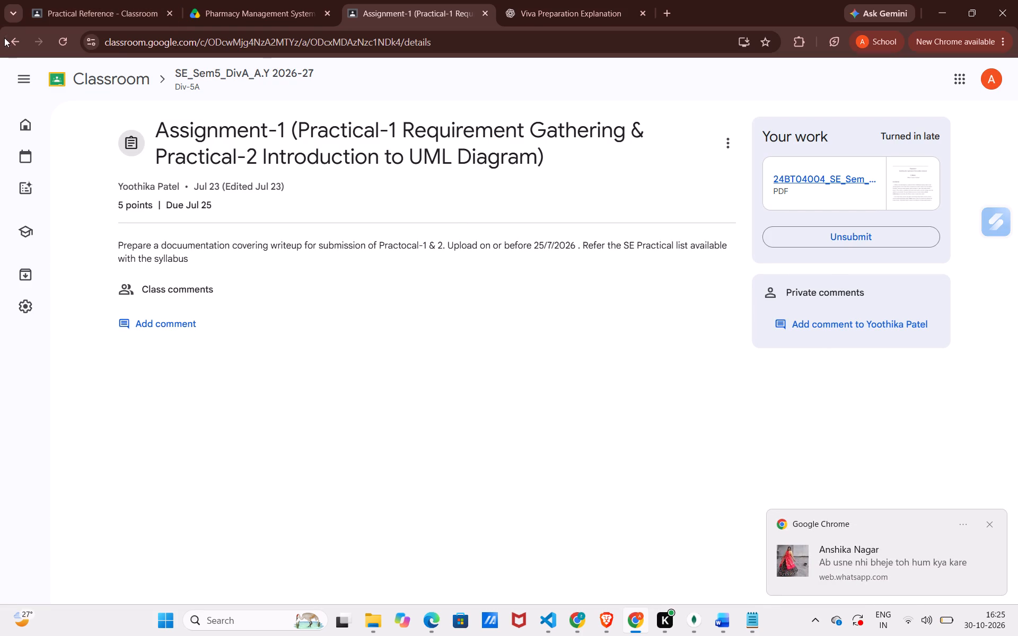
# Return to the SE class stream, look over the diagram assignments and reopen Assignment-1.
pyautogui.click(5, 38)
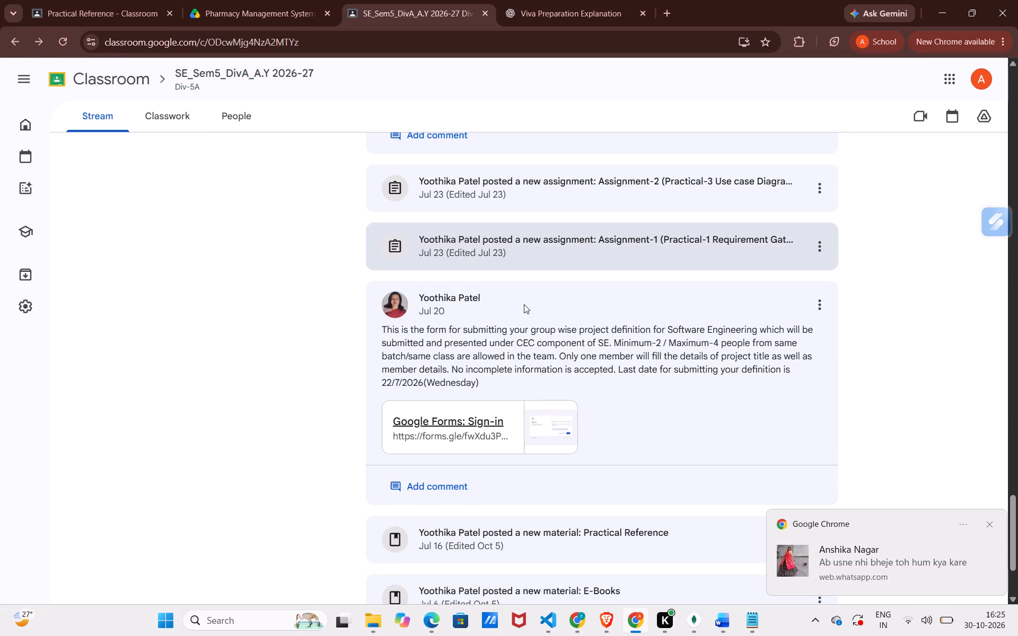
pyautogui.scroll(1, 524, 304)
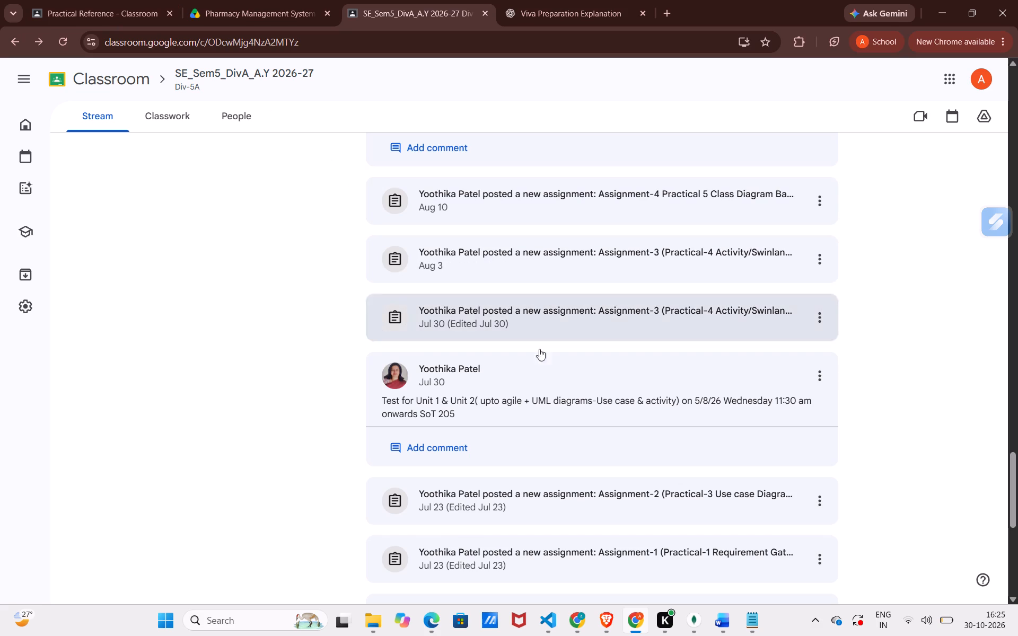
pyautogui.scroll(-1, 566, 373)
pyautogui.click(629, 506)
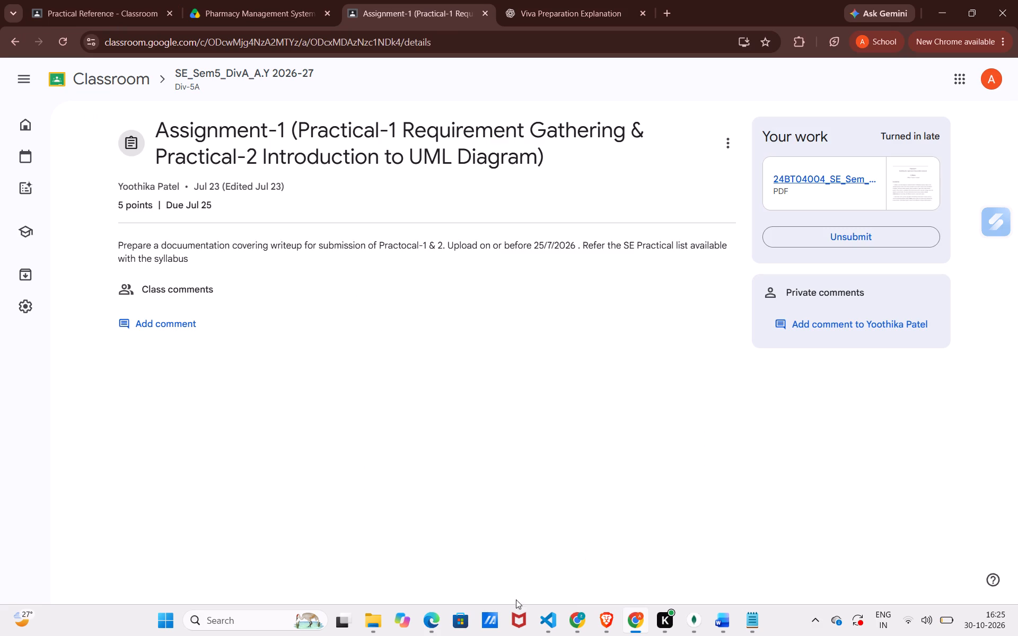
# Switch to File Explorer, search the Downloads folder for "uml" and "uml di", and clear the search text.
pyautogui.click(379, 621)
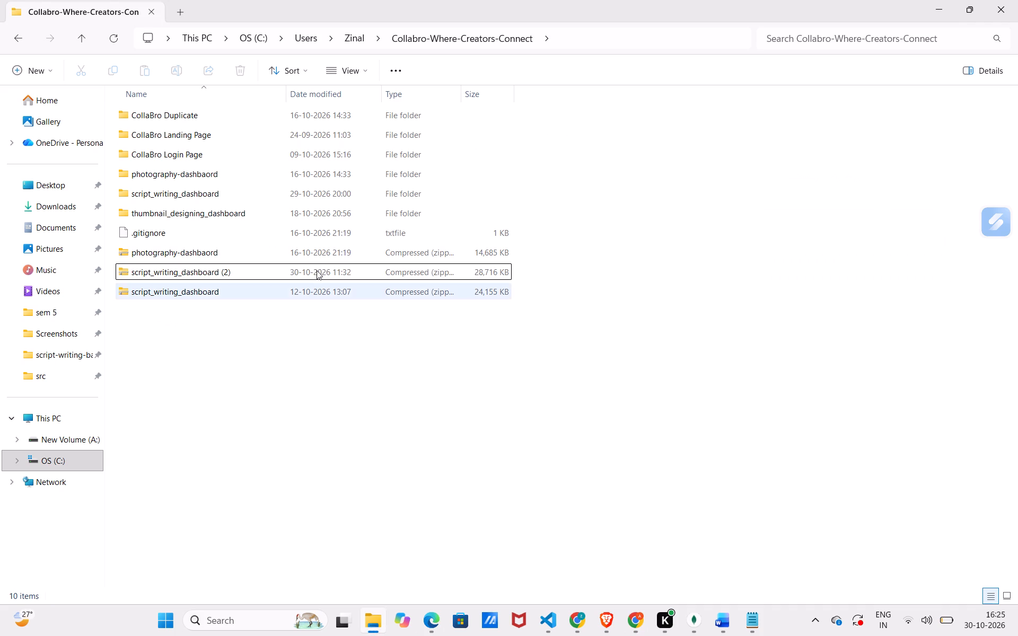
pyautogui.click(72, 198)
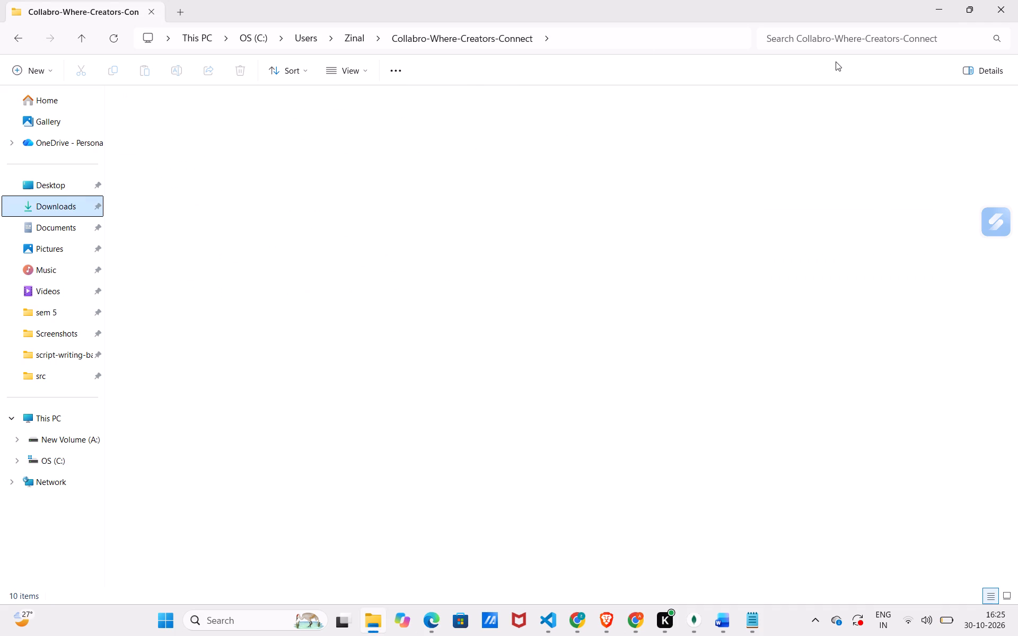
pyautogui.click(822, 24)
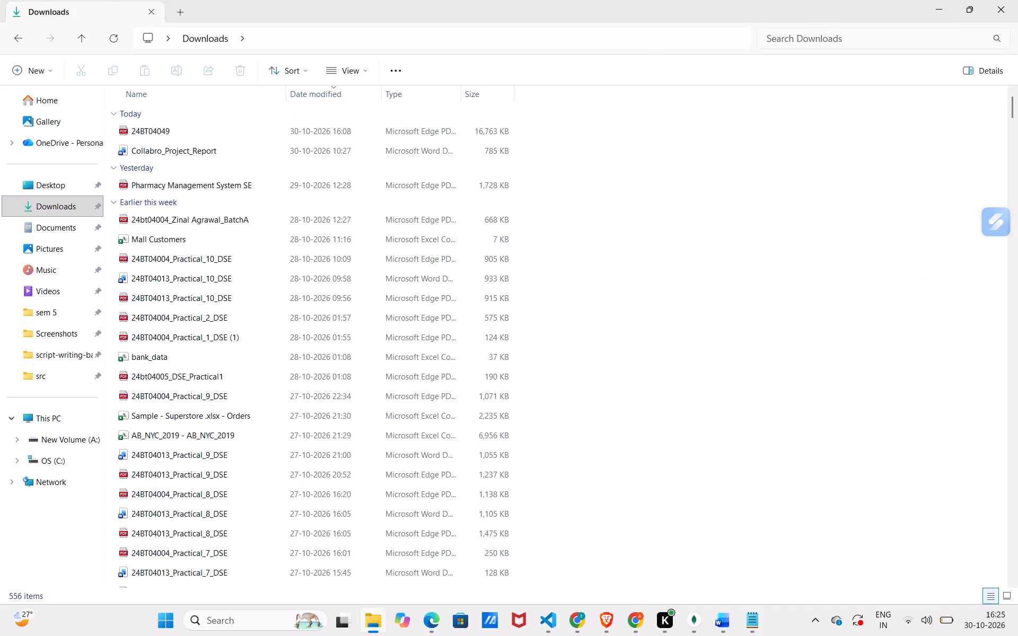
pyautogui.click(843, 43)
pyautogui.write('uml')
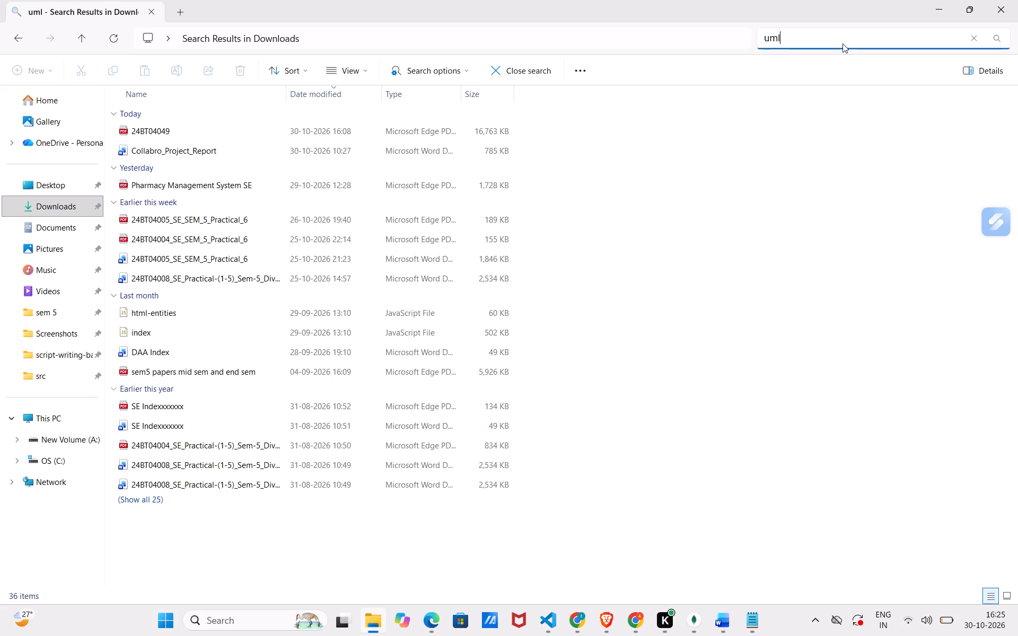
pyautogui.press('space')
pyautogui.write('di')
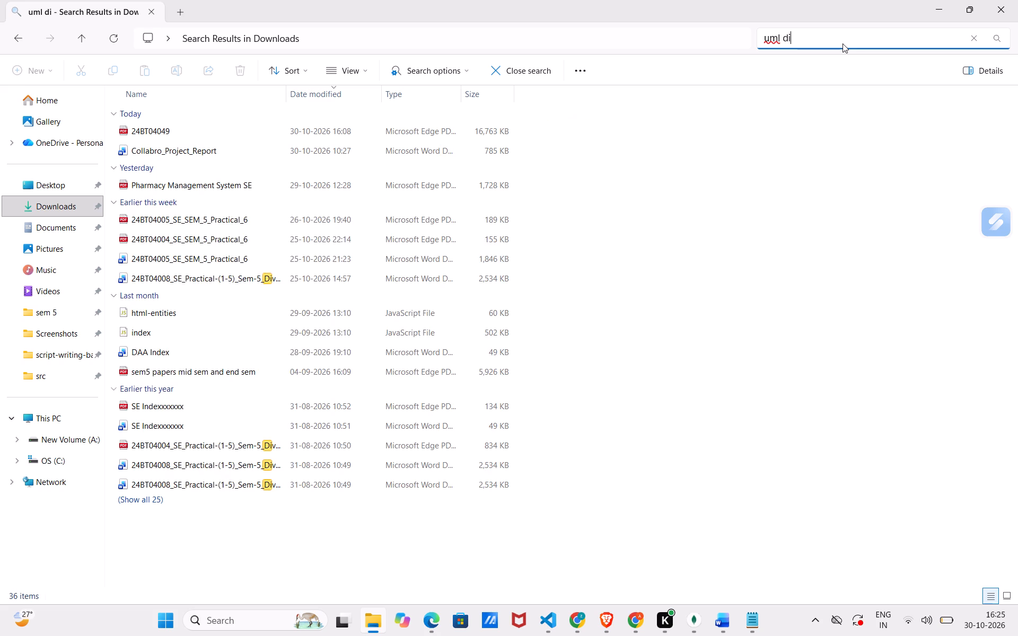
pyautogui.press('BackSpace')
pyautogui.press('BackSpace')
pyautogui.press('BackSpace')
pyautogui.press('BackSpace')
pyautogui.press('BackSpace')
pyautogui.press('BackSpace')
pyautogui.press('BackSpace')
pyautogui.press('BackSpace')
pyautogui.press('BackSpace')
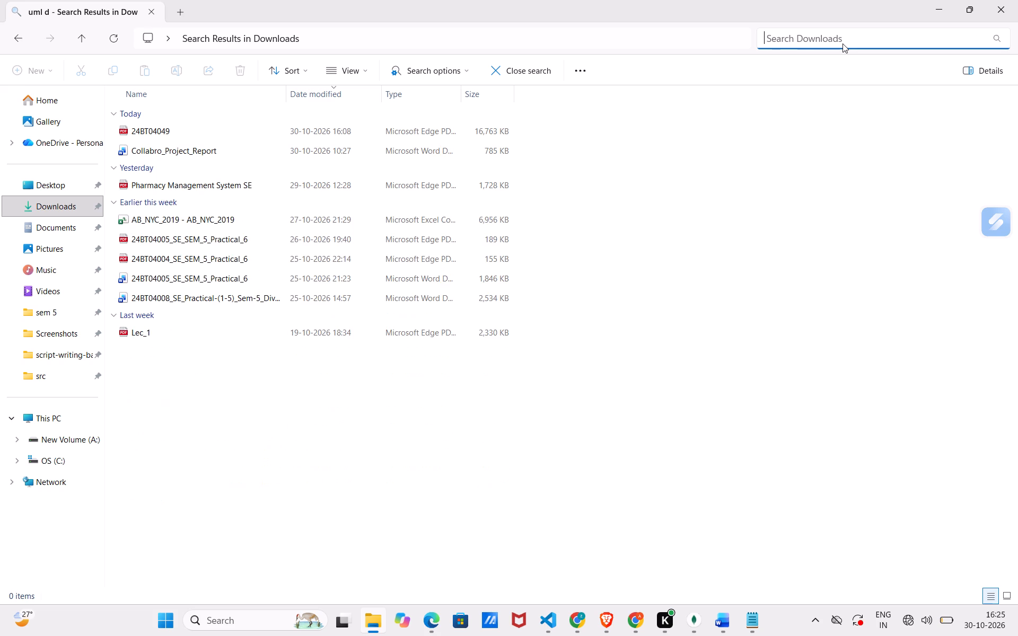
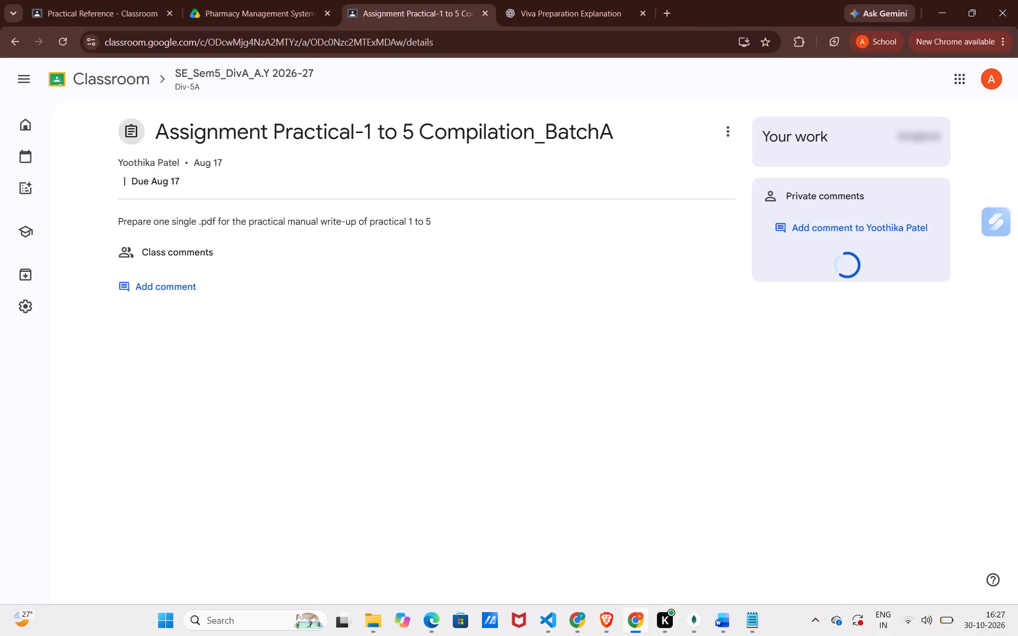
# Open the submitted Practical-1 to 5 compilation PDF and examine its Practical-1 requirement pages, including the functional and non-functional process tables.
pyautogui.click(854, 195)
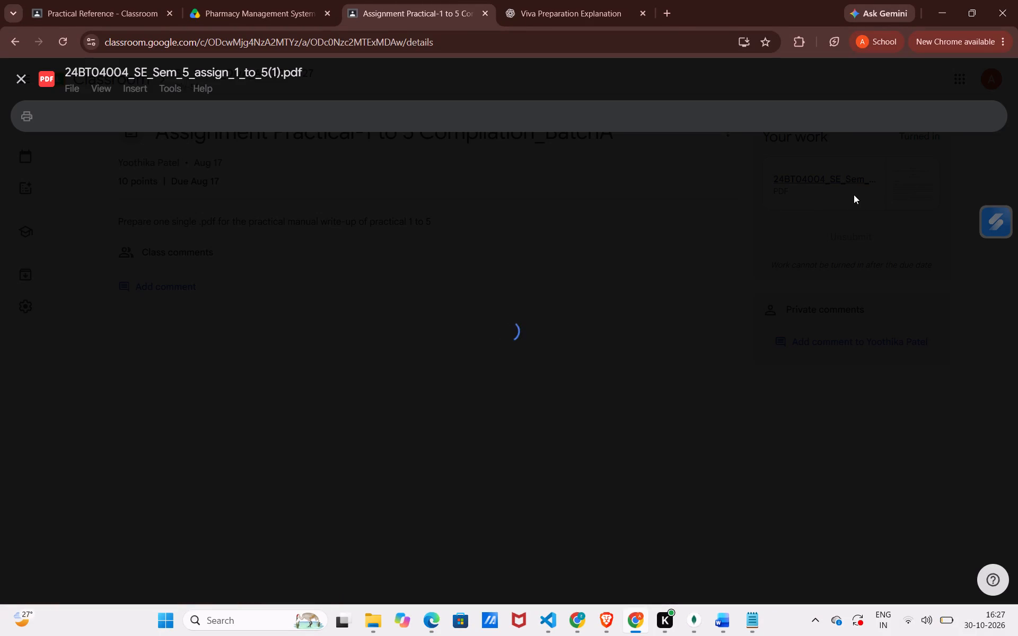
pyautogui.scroll(-14, 444, 357)
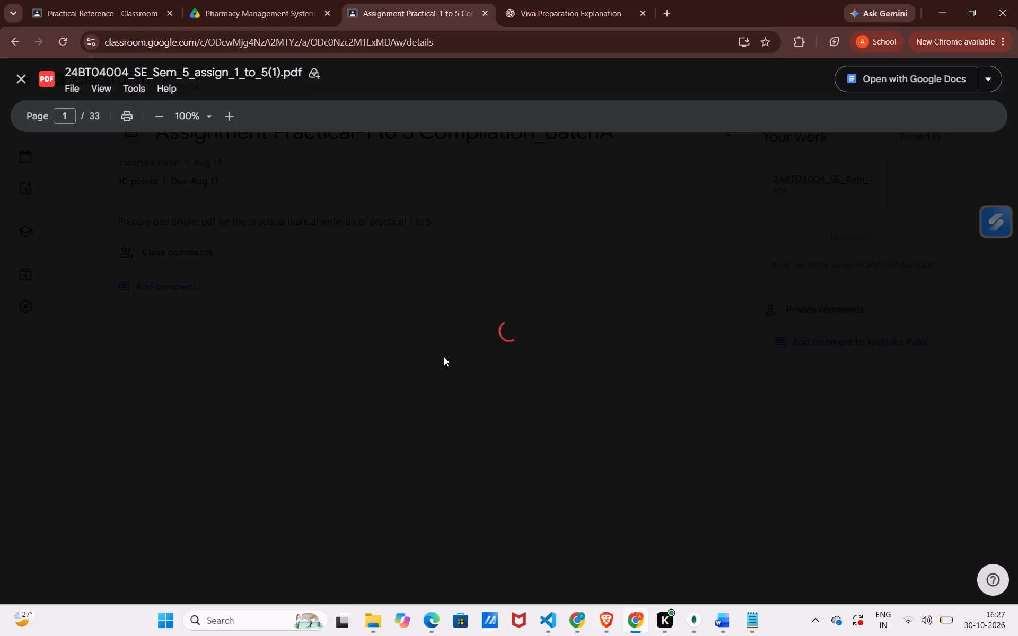
pyautogui.scroll(-10, 444, 357)
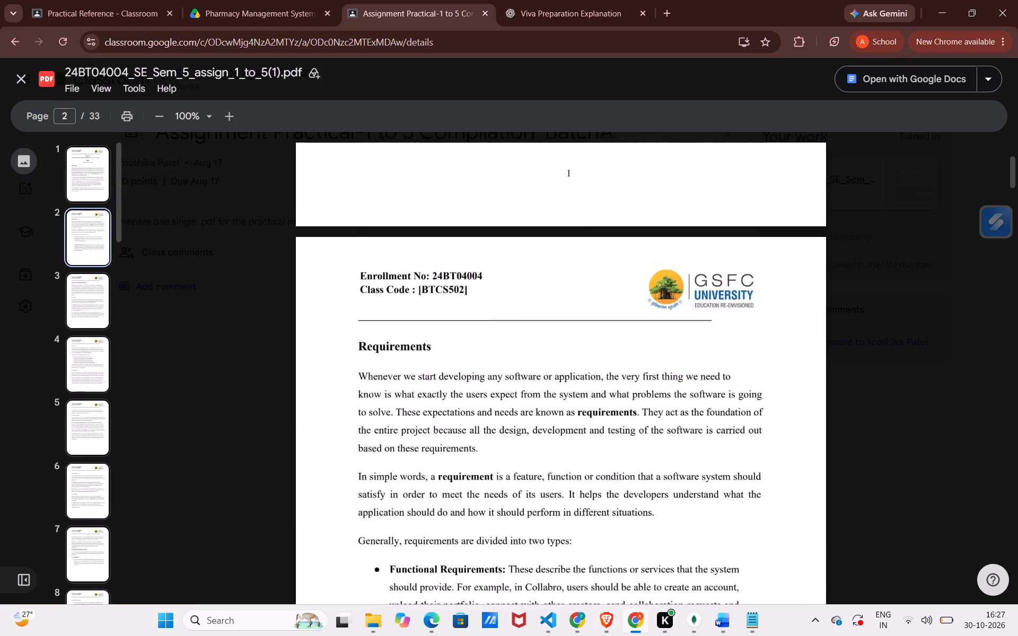
pyautogui.scroll(-11, 444, 357)
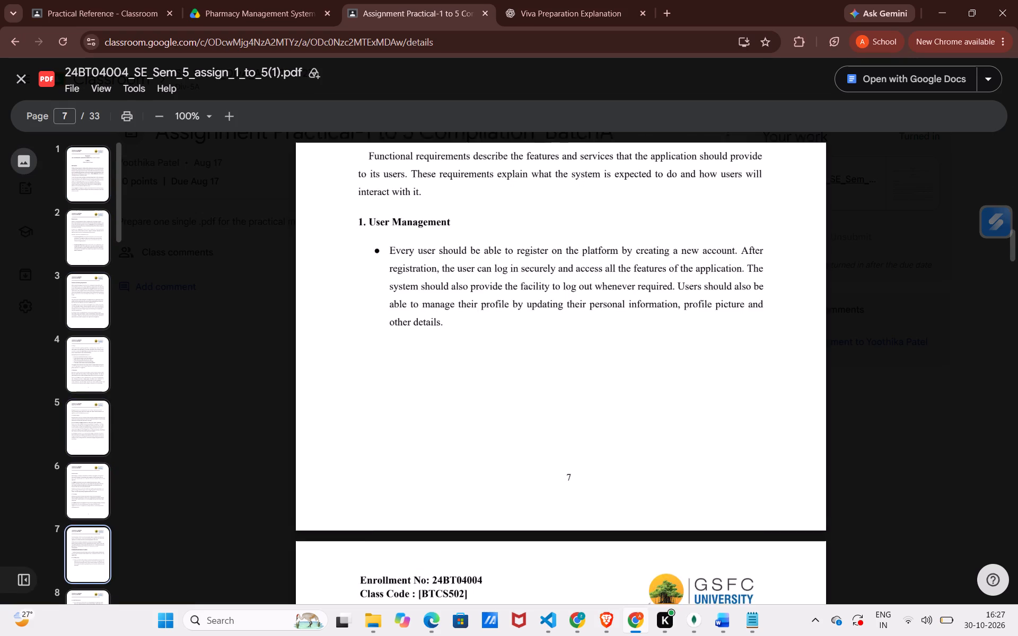
pyautogui.scroll(-13, 444, 357)
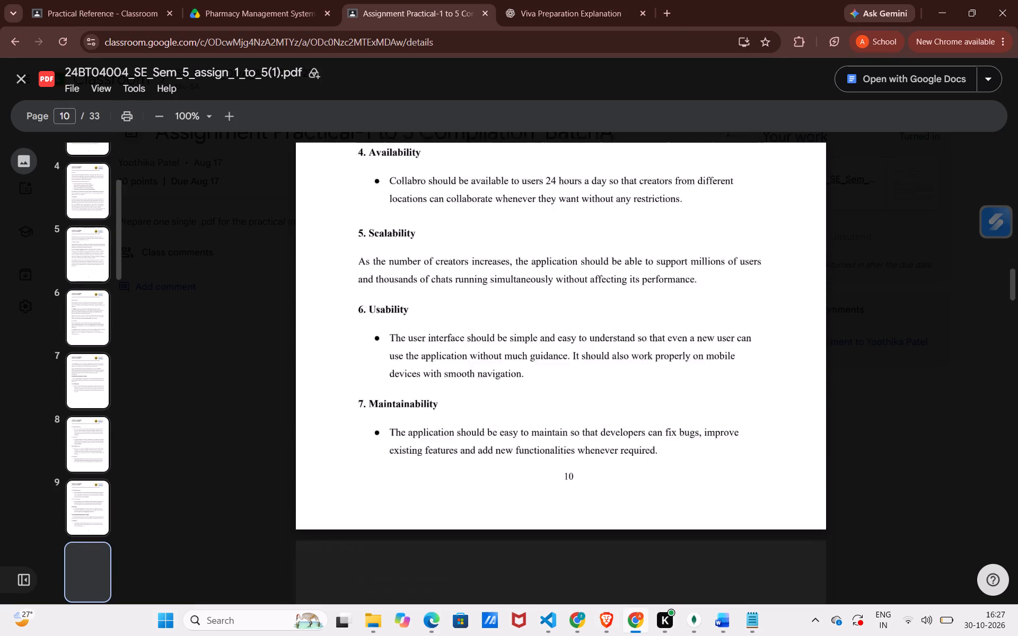
pyautogui.scroll(-5, 444, 357)
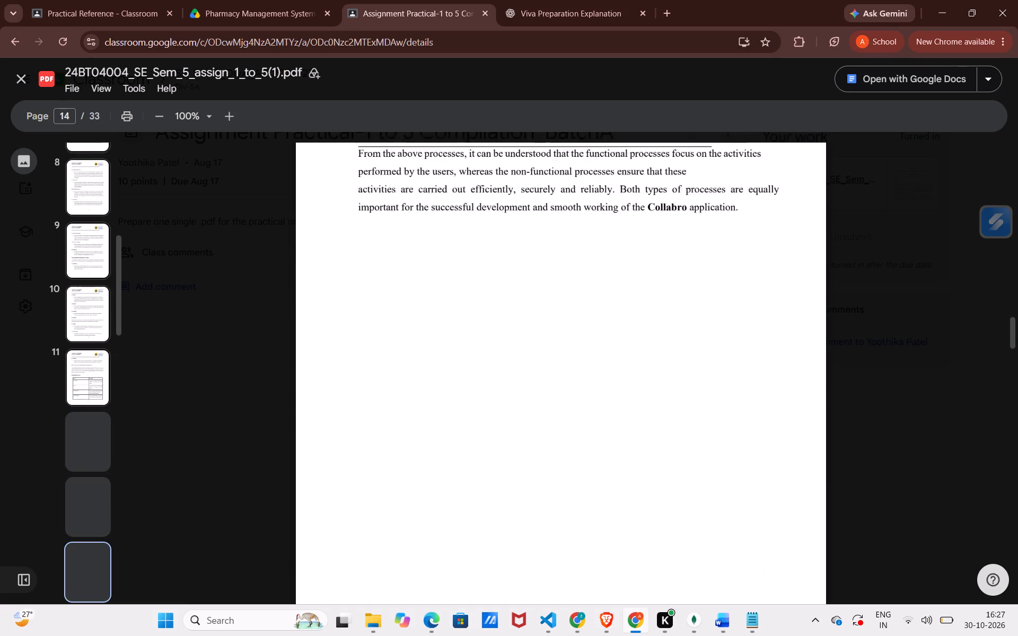
pyautogui.scroll(-2, 444, 357)
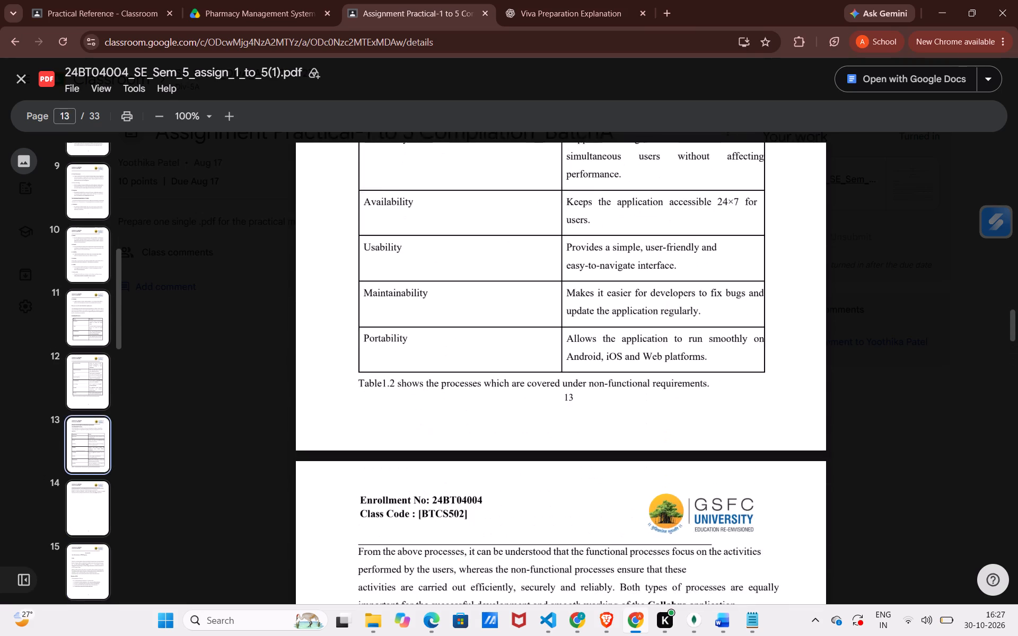
# Look through the Practical-2 UML pages of the compilation PDF, covering UML advantages, diagram categories and the static and dynamic views.
pyautogui.scroll(-3, 444, 357)
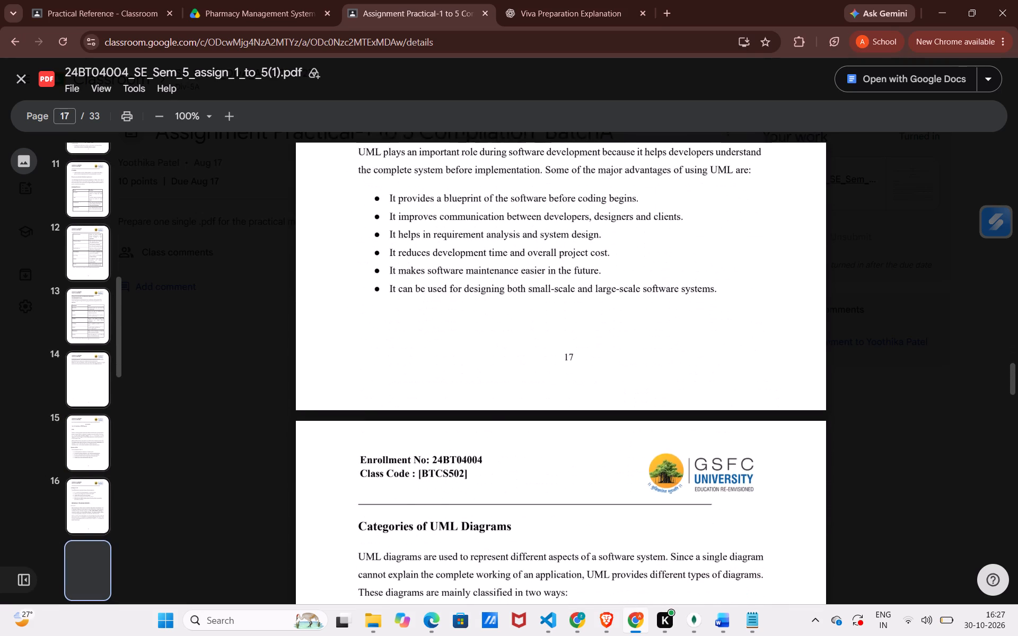
pyautogui.scroll(-12, 444, 357)
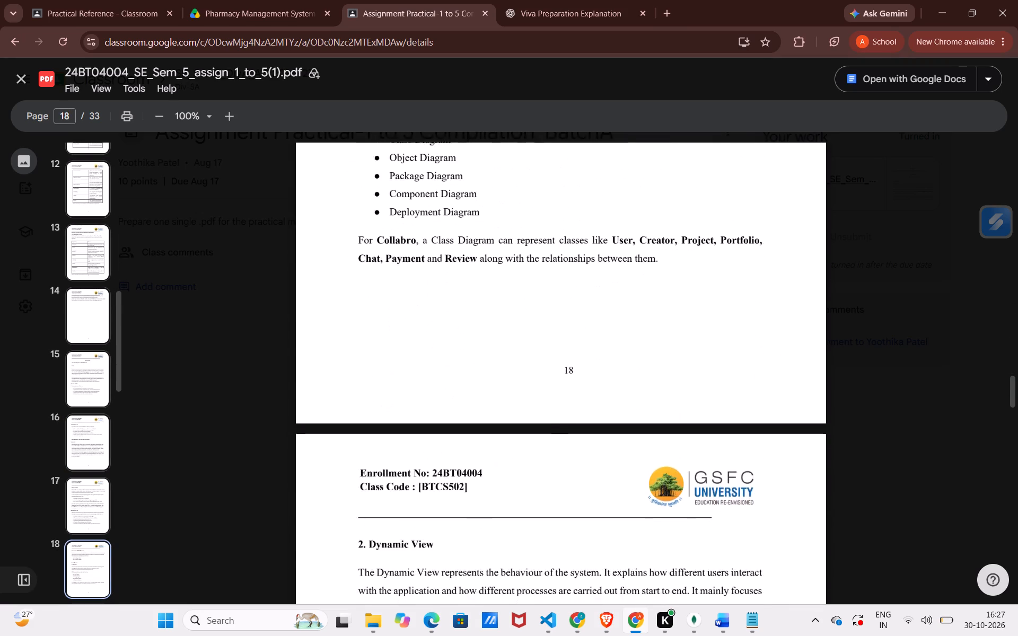
pyautogui.scroll(-8, 444, 357)
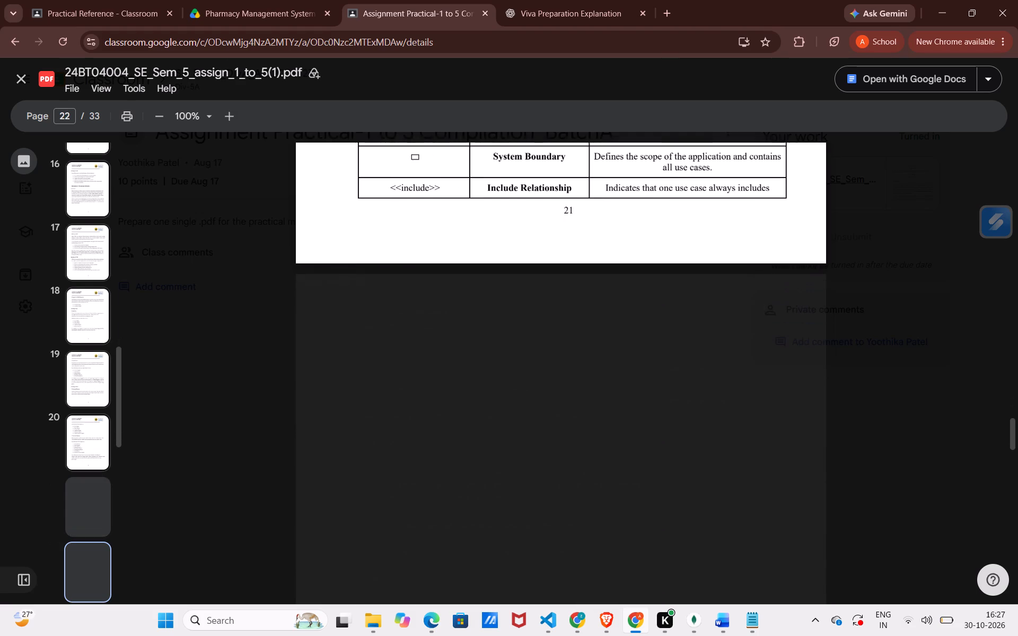
# Examine the use case symbols, components and actors pages and locate the Collabro use case diagram on page 27.
pyautogui.scroll(-7, 444, 357)
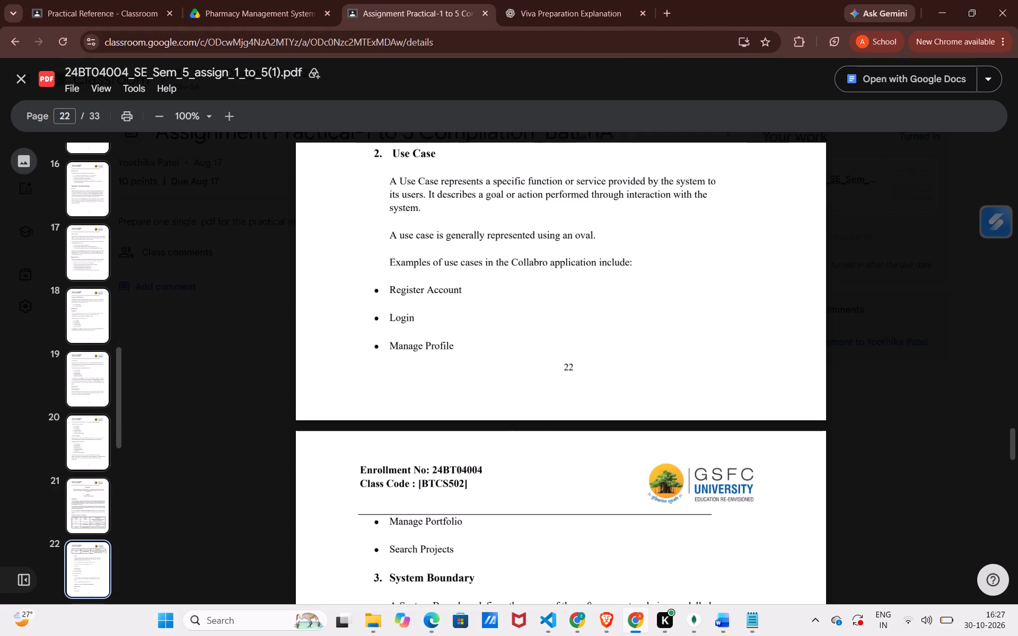
pyautogui.scroll(-8, 444, 357)
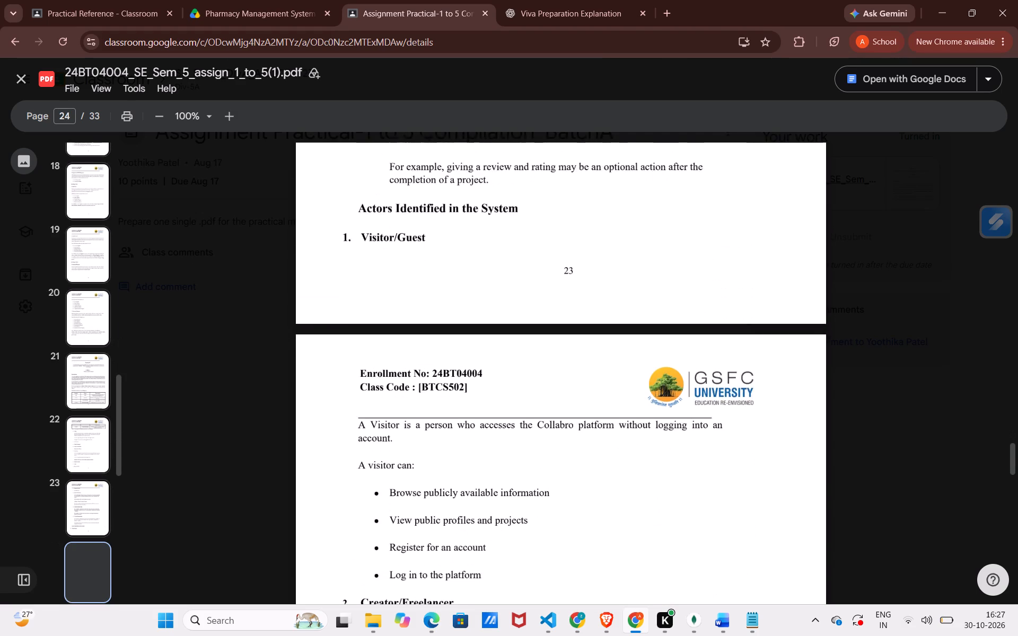
pyautogui.scroll(-9, 444, 357)
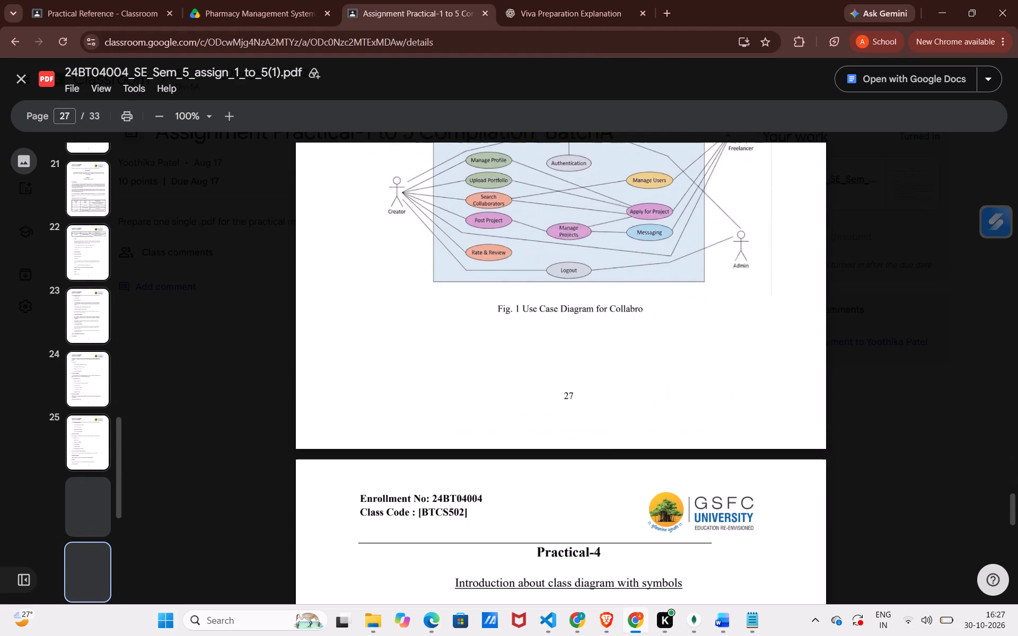
pyautogui.scroll(3, 444, 357)
# Try to pick out the Collabro use case diagram figure on page 27 for reuse.
pyautogui.click(436, 271)
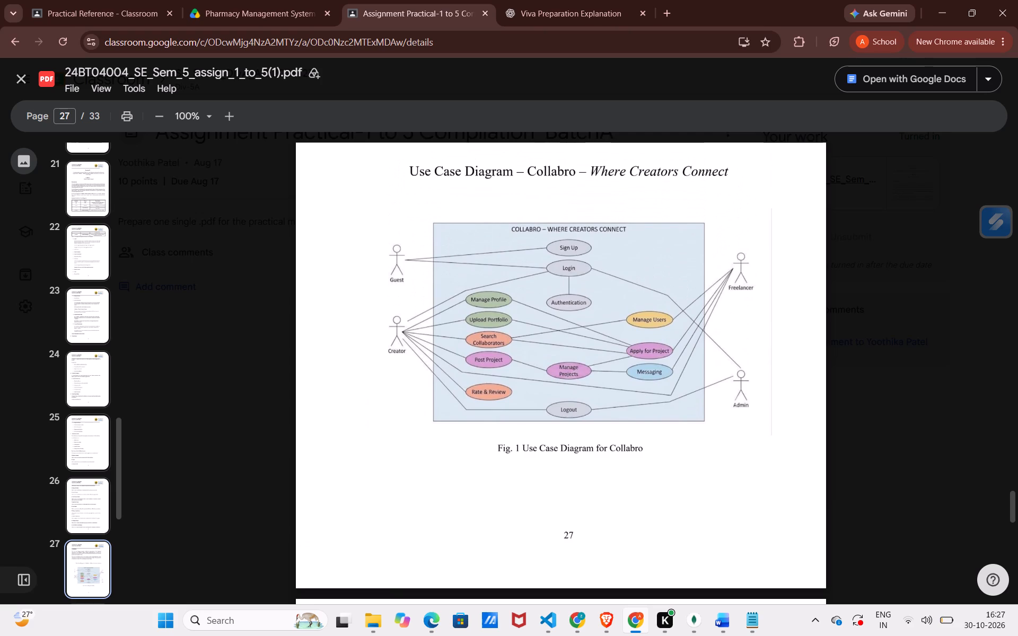
pyautogui.rightClick(391, 243)
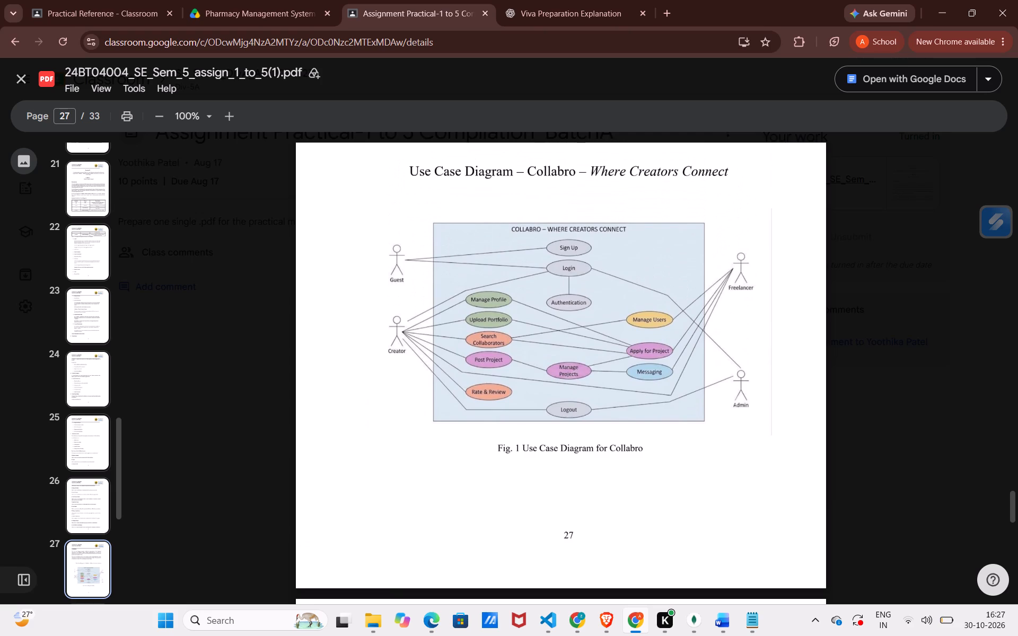
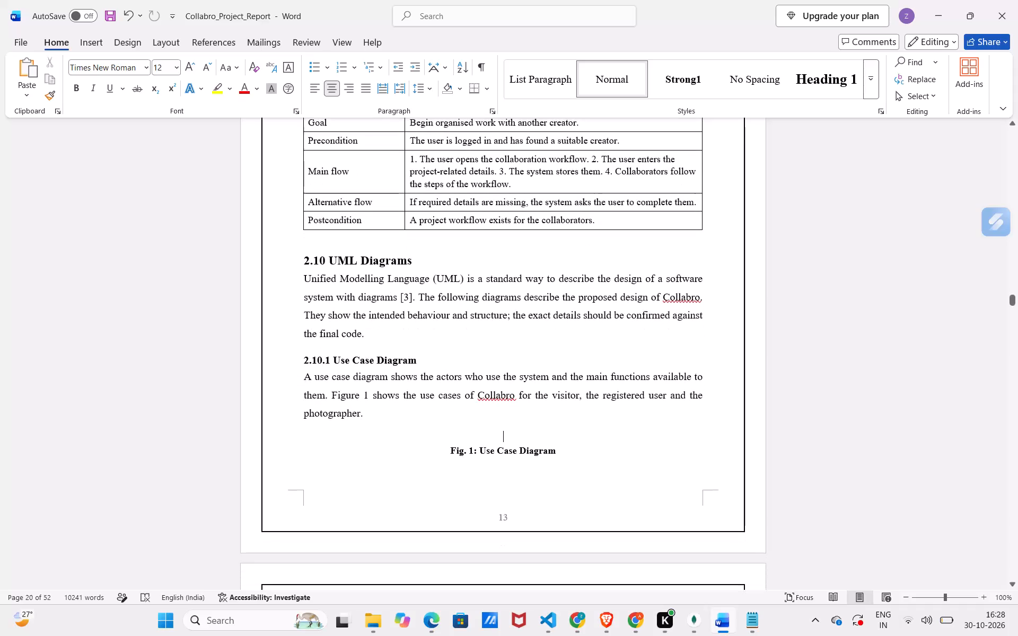
# Insert the downloaded picture WhatsApp Image 2026-07-26 at 9.51.45 PM above the Fig. 1: Use Case Diagram caption in section 2.10.1.
pyautogui.hotkey('ctrl', 'v')
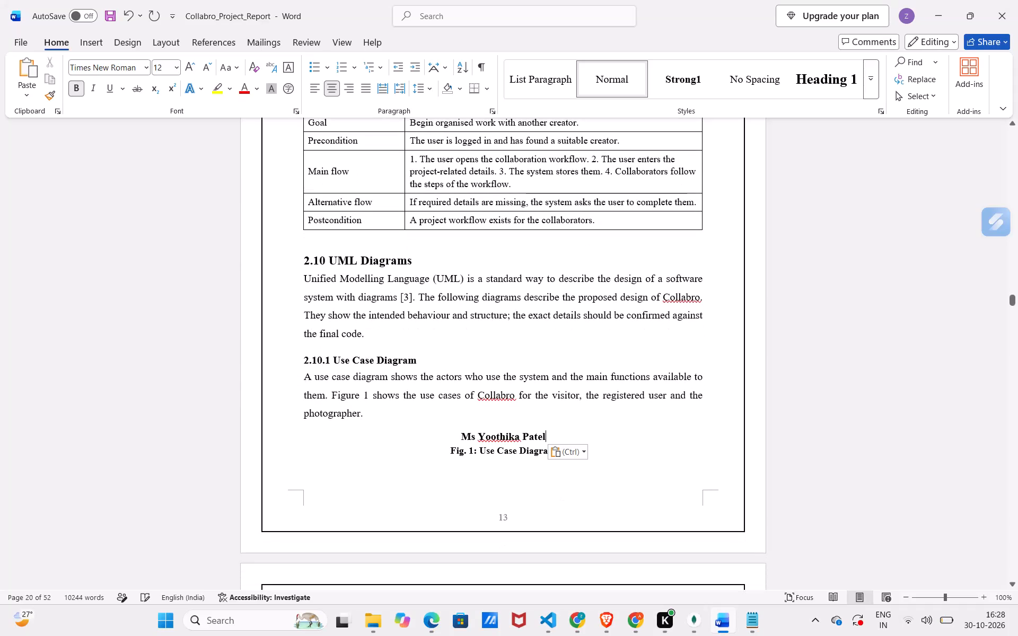
pyautogui.hotkey('ctrl', 'z')
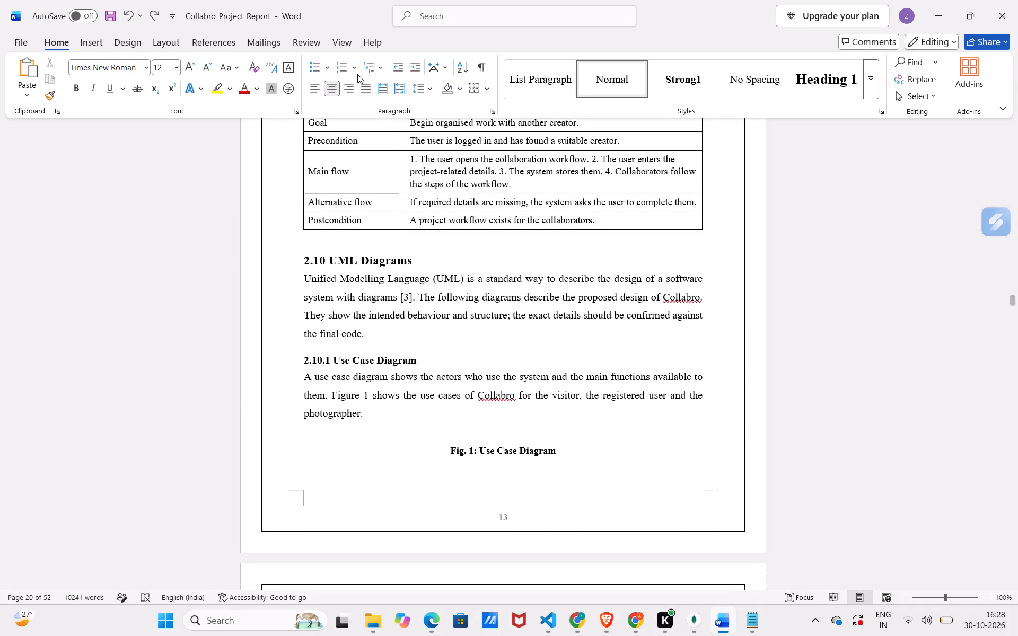
pyautogui.click(94, 40)
pyautogui.click(145, 80)
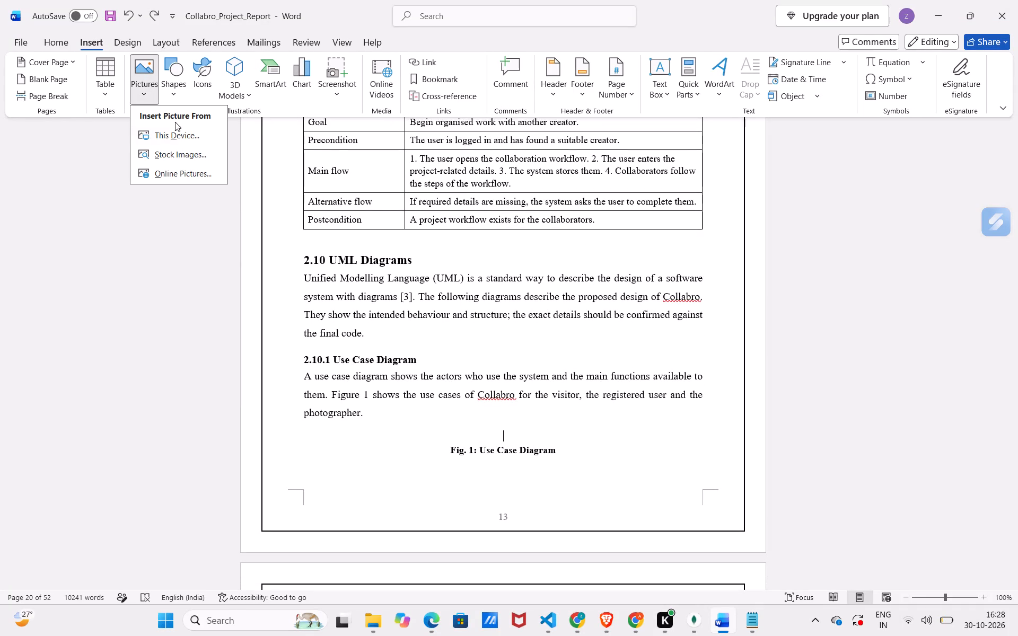
pyautogui.click(188, 136)
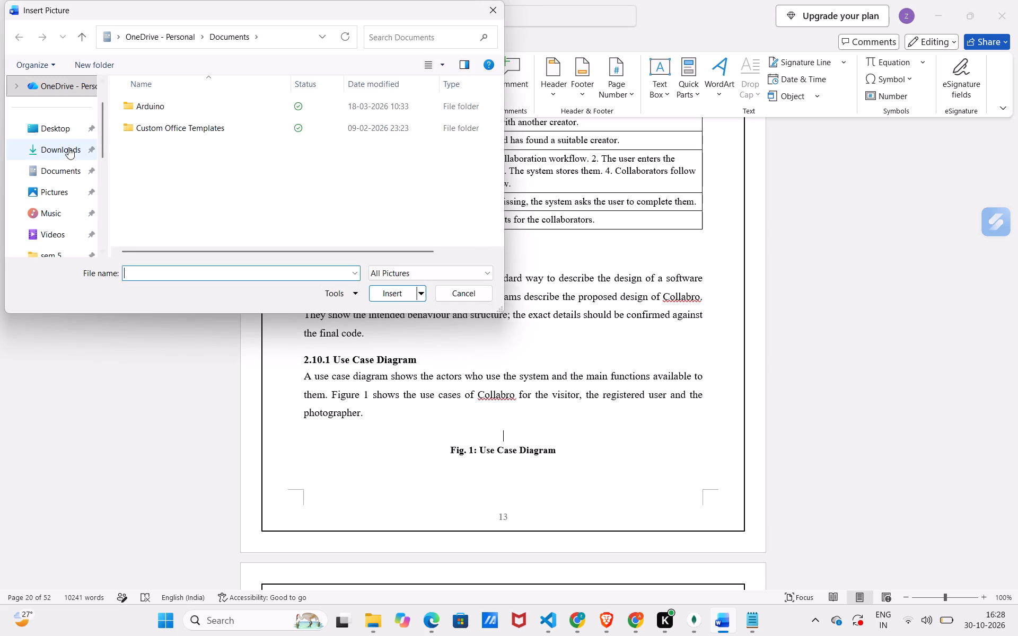
pyautogui.click(68, 149)
pyautogui.click(173, 121)
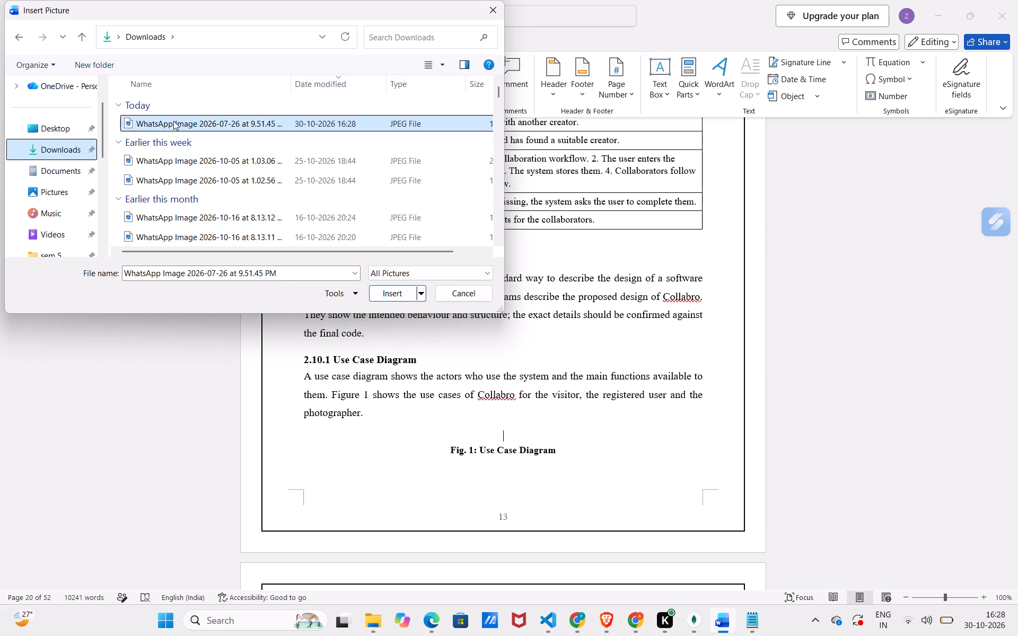
pyautogui.click(385, 294)
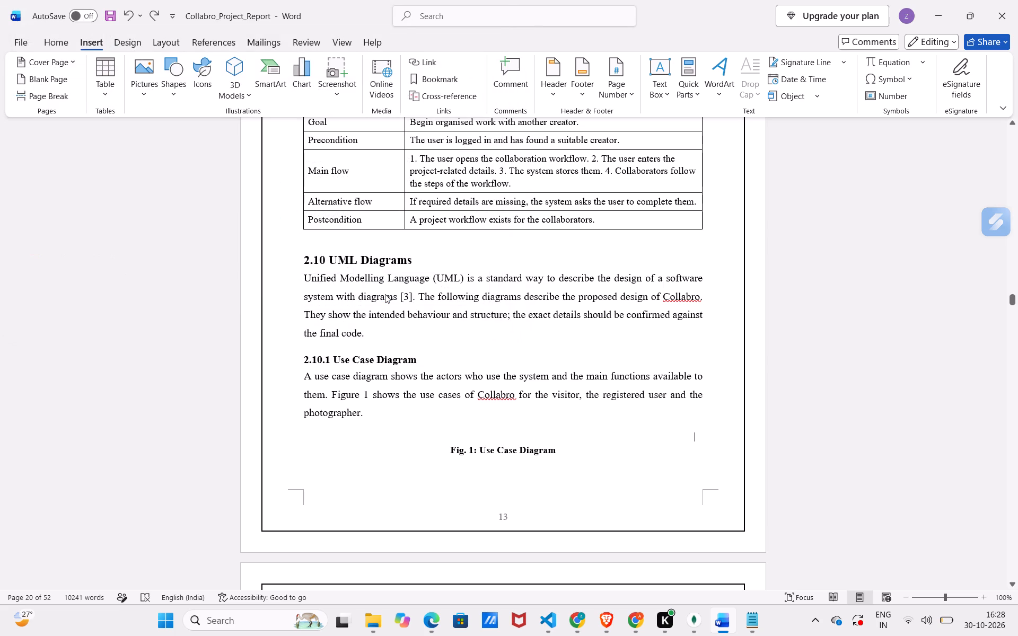
pyautogui.scroll(-1, 385, 294)
pyautogui.scroll(1, 385, 294)
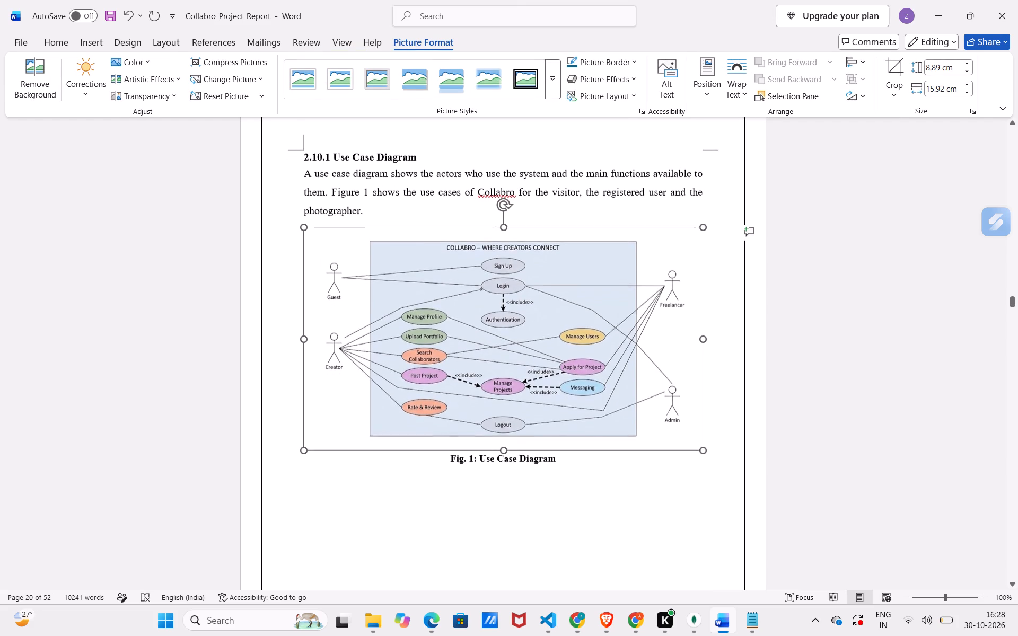
# Look through the report's Chapter 2 requirements, use case, design and diagram pages and the start of Chapter 3.
pyautogui.scroll(4, 385, 294)
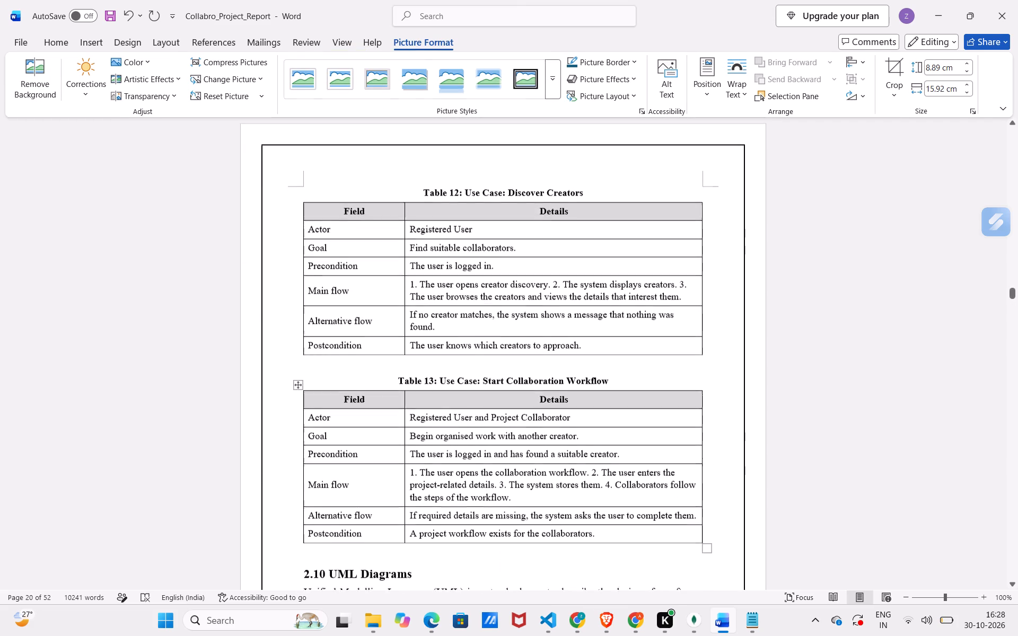
pyautogui.scroll(8, 385, 294)
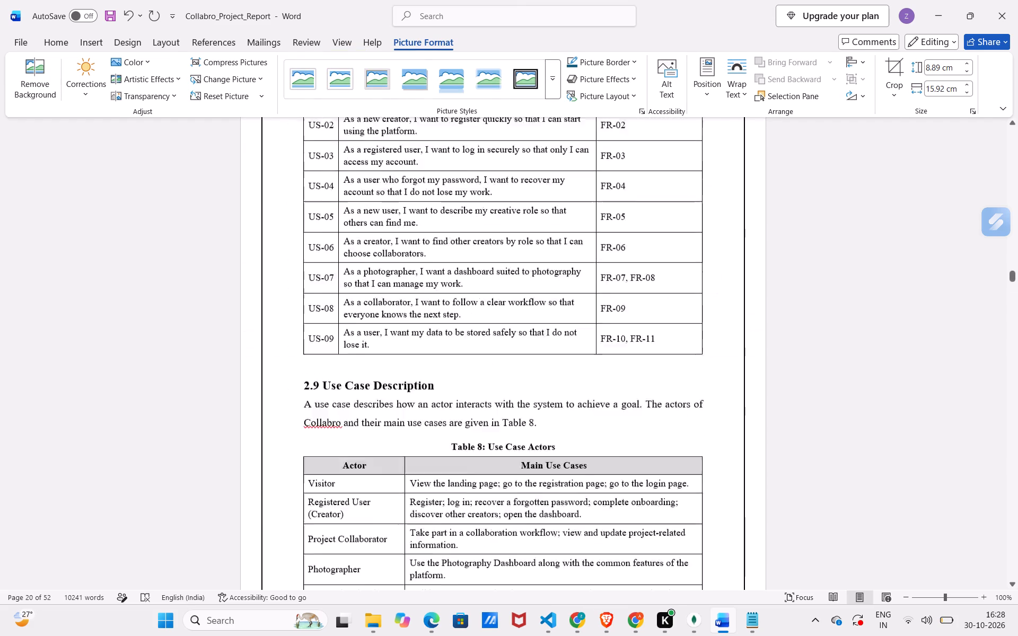
pyautogui.scroll(7, 385, 294)
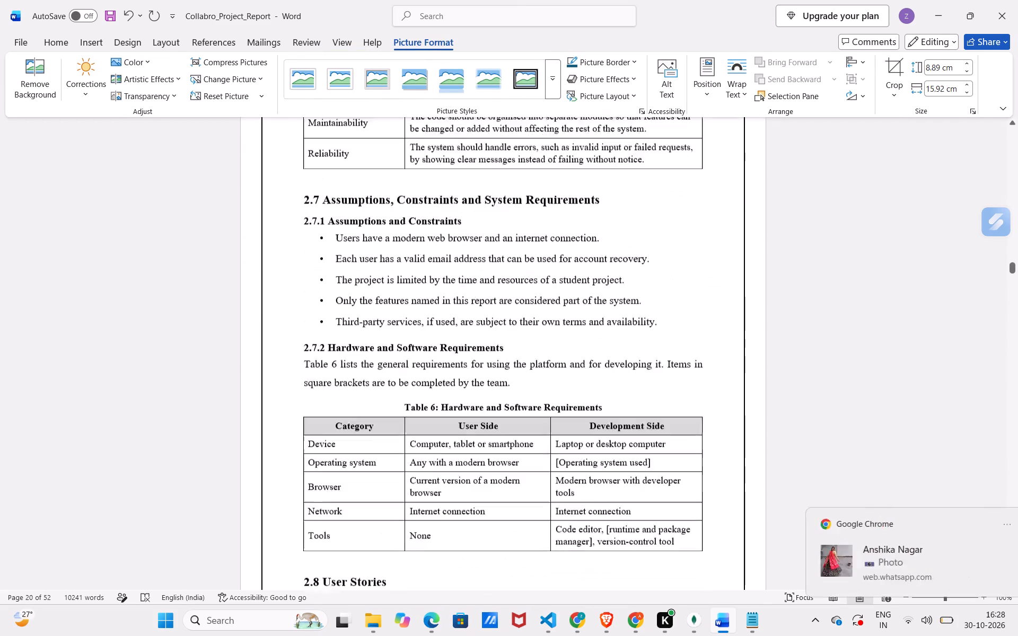
pyautogui.scroll(7, 385, 294)
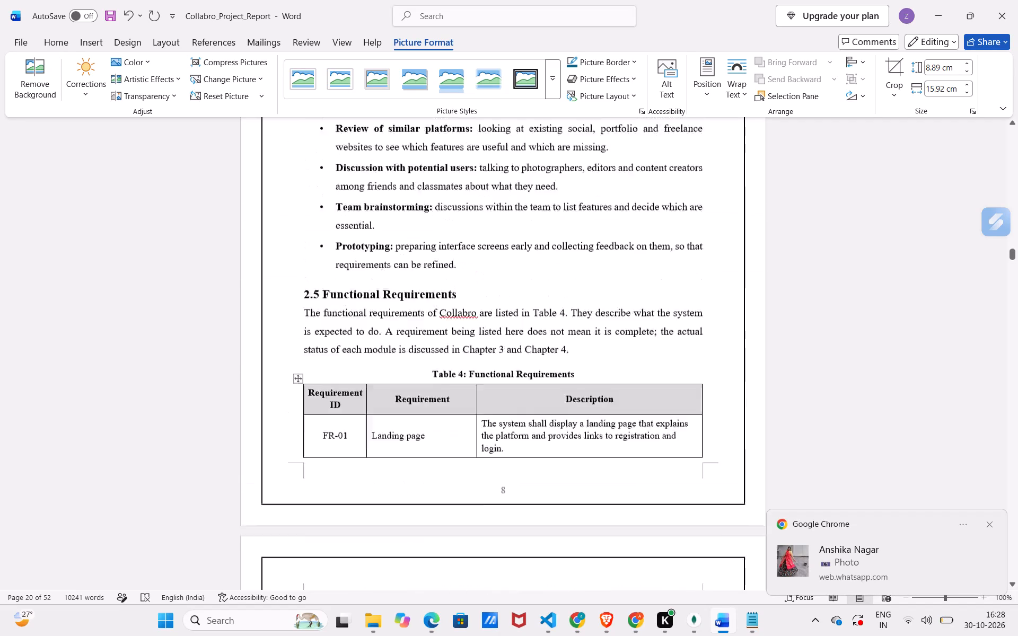
pyautogui.scroll(1, 385, 294)
pyautogui.scroll(-8, 385, 294)
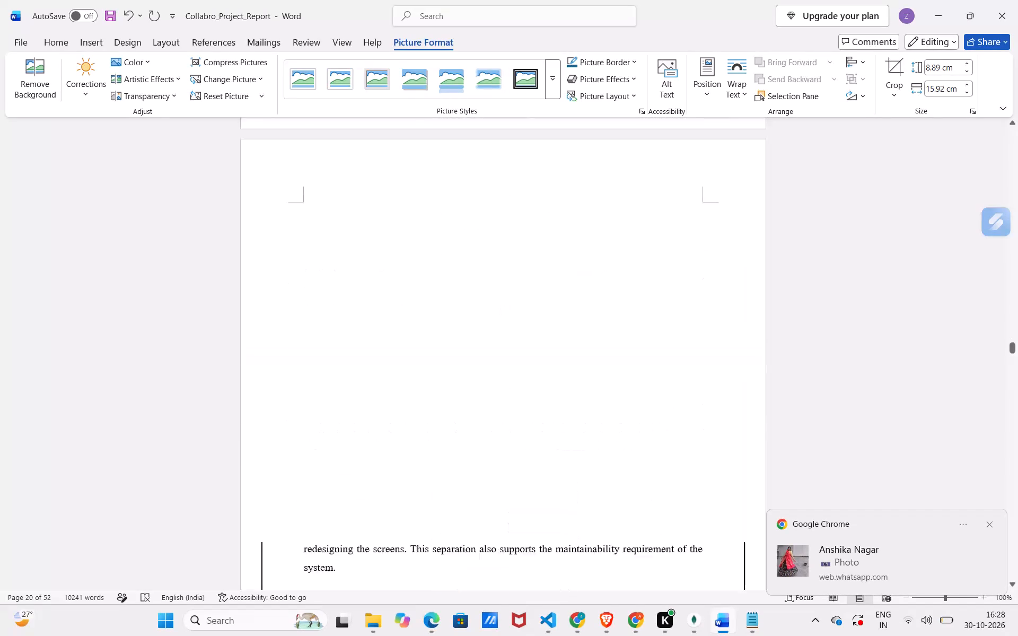
pyautogui.scroll(-2, 385, 294)
pyautogui.scroll(7, 385, 294)
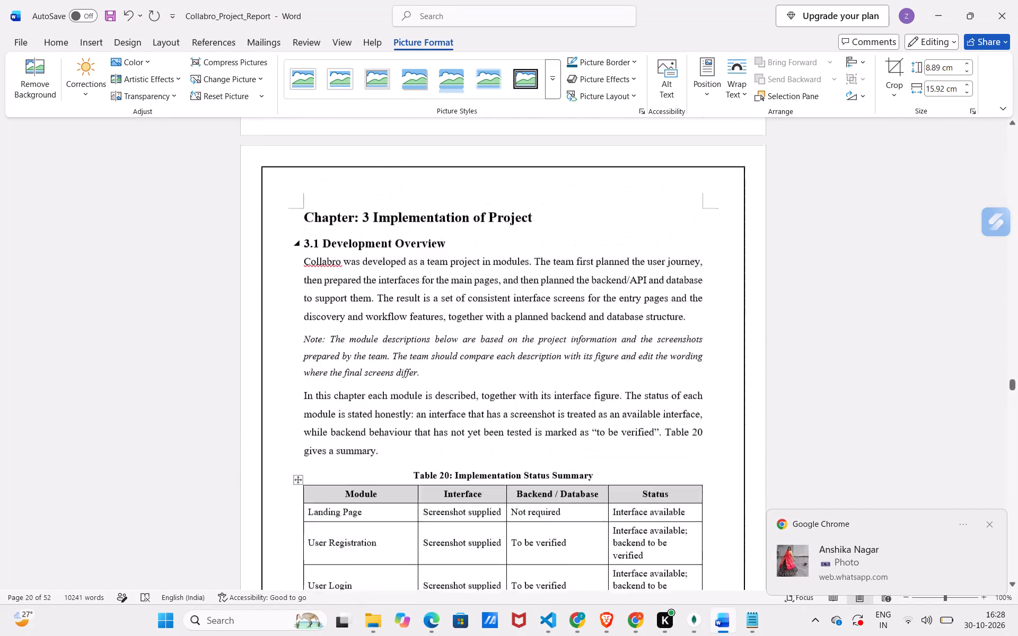
pyautogui.scroll(4, 385, 294)
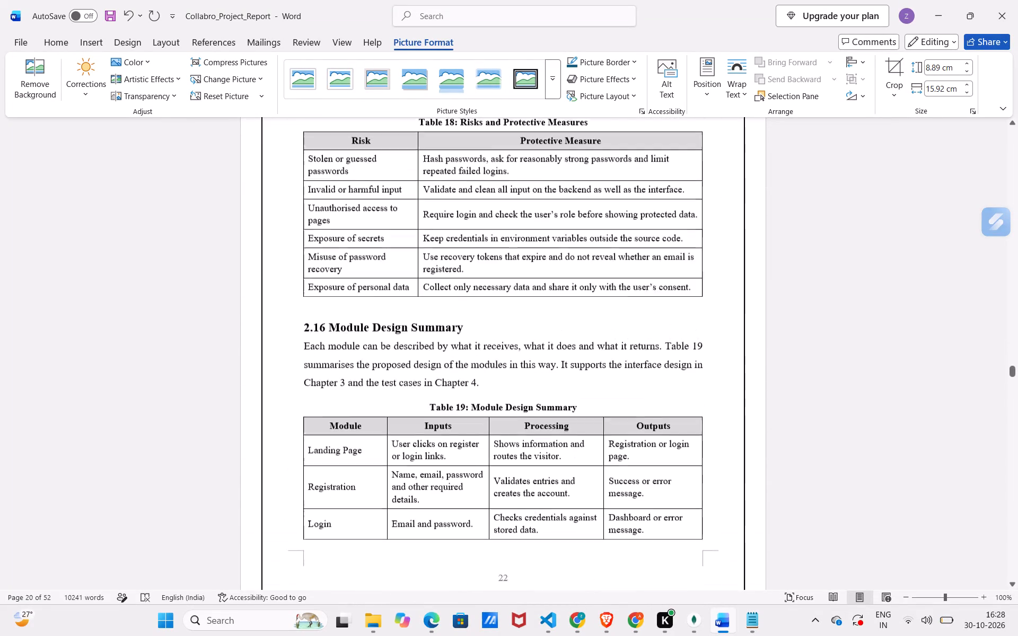
pyautogui.scroll(4, 385, 294)
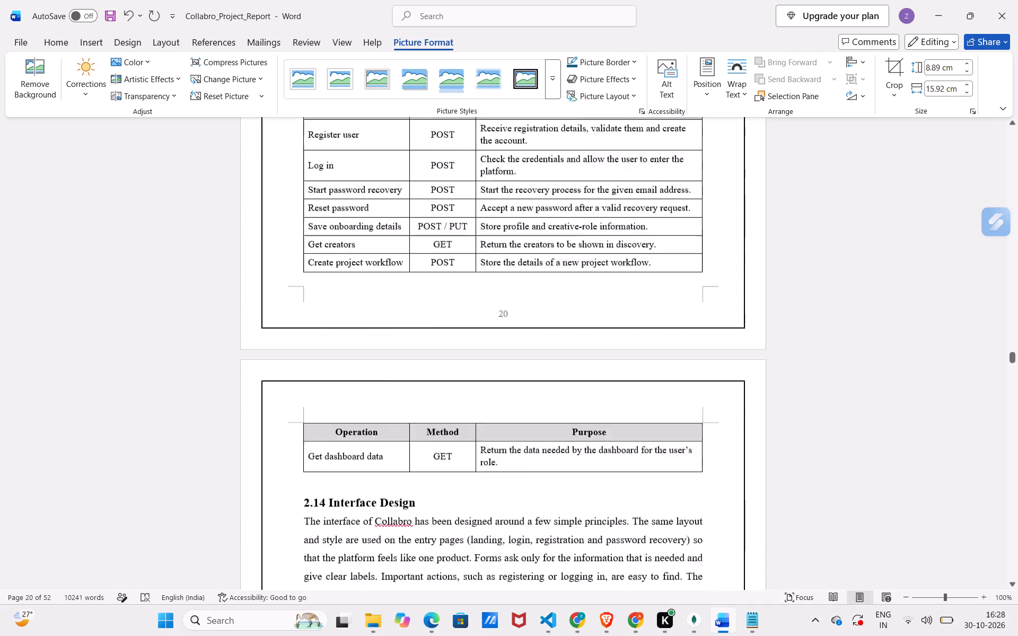
pyautogui.scroll(7, 385, 294)
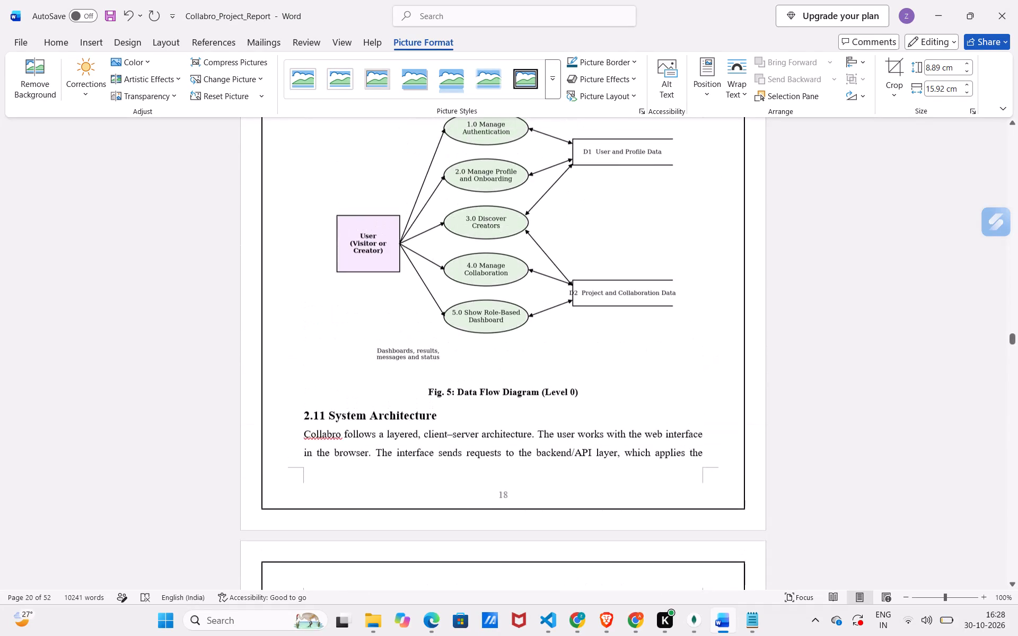
# Undo the replacement of the use case diagram picture in section 2.10.1 of the Collabro report.
pyautogui.scroll(8, 385, 294)
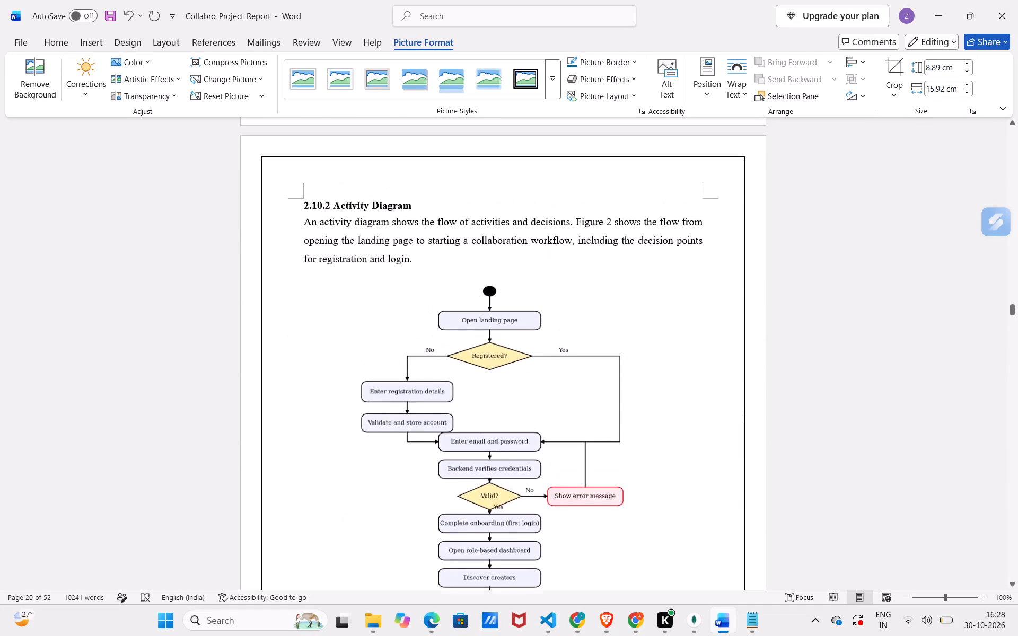
pyautogui.hscroll(1, 385, 294)
pyautogui.scroll(4, 385, 294)
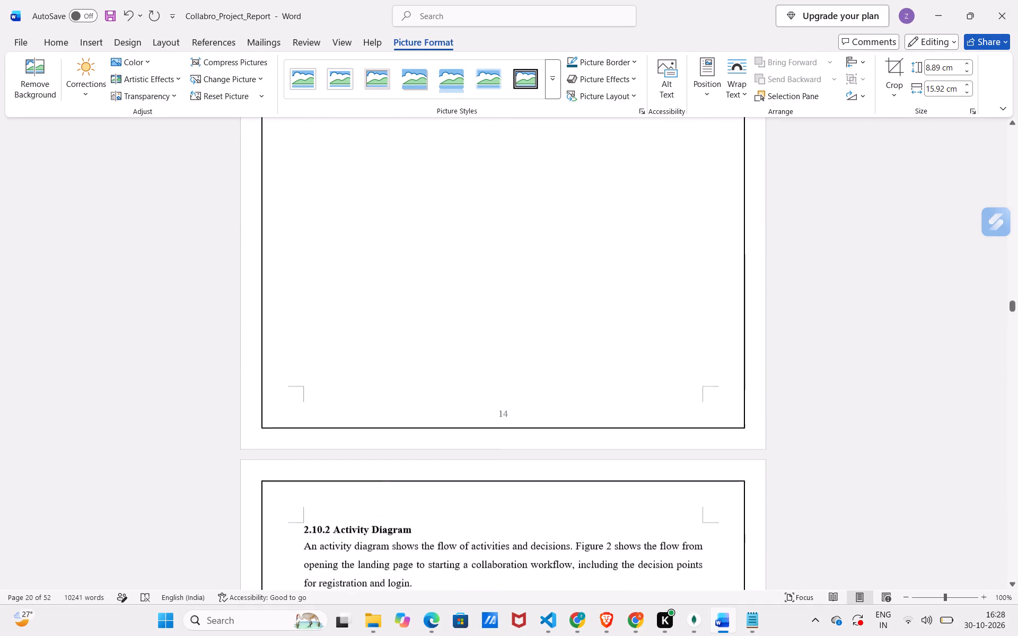
pyautogui.scroll(4, 385, 294)
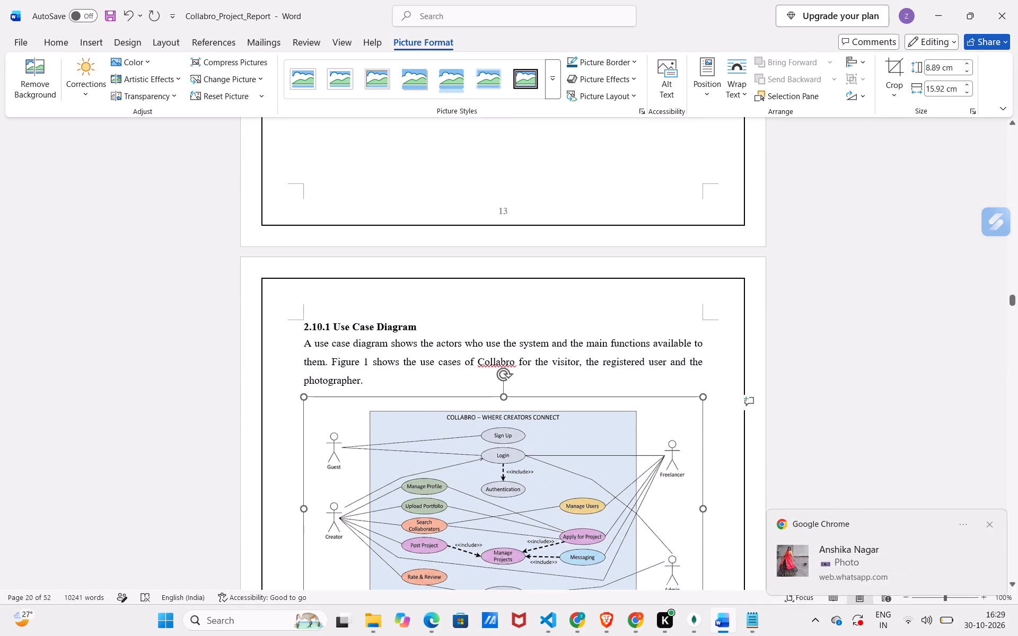
pyautogui.scroll(-1, 451, 425)
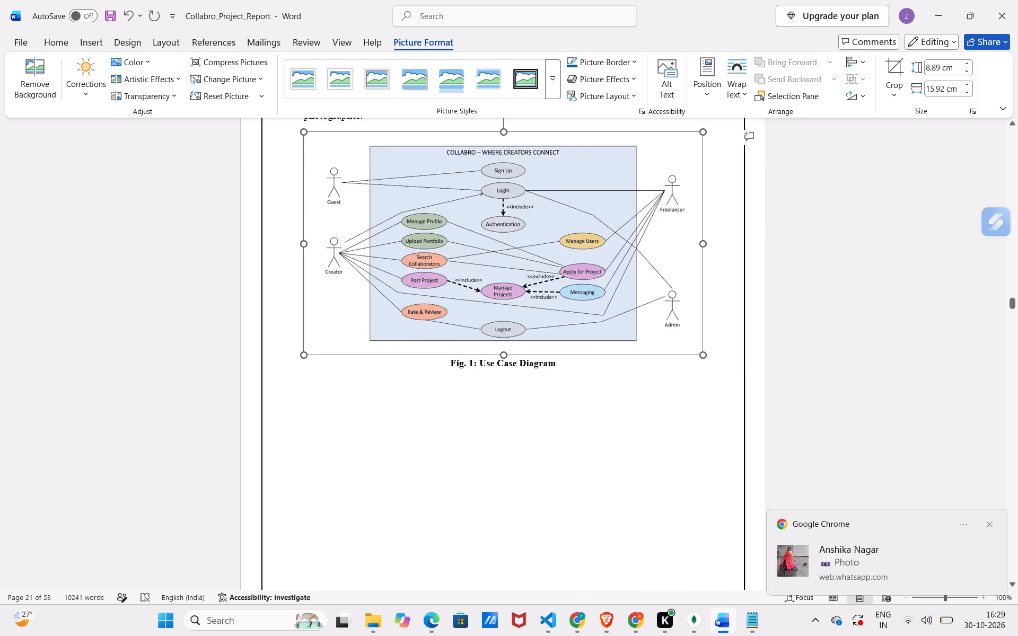
pyautogui.scroll(-2, 451, 425)
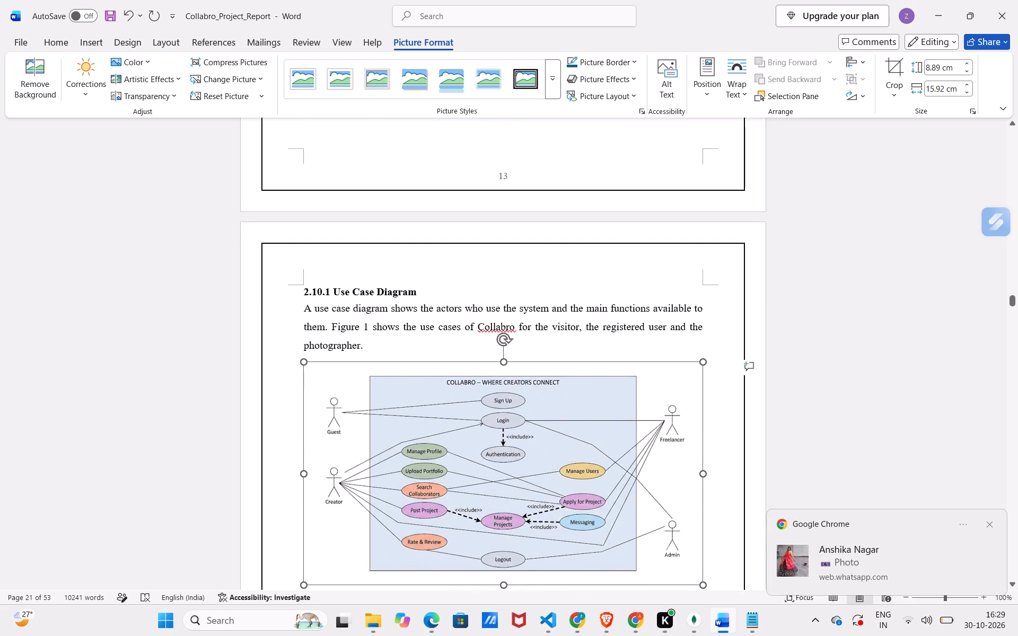
pyautogui.hotkey('ctrl', 'z')
pyautogui.hotkey('ctrl', 'z')
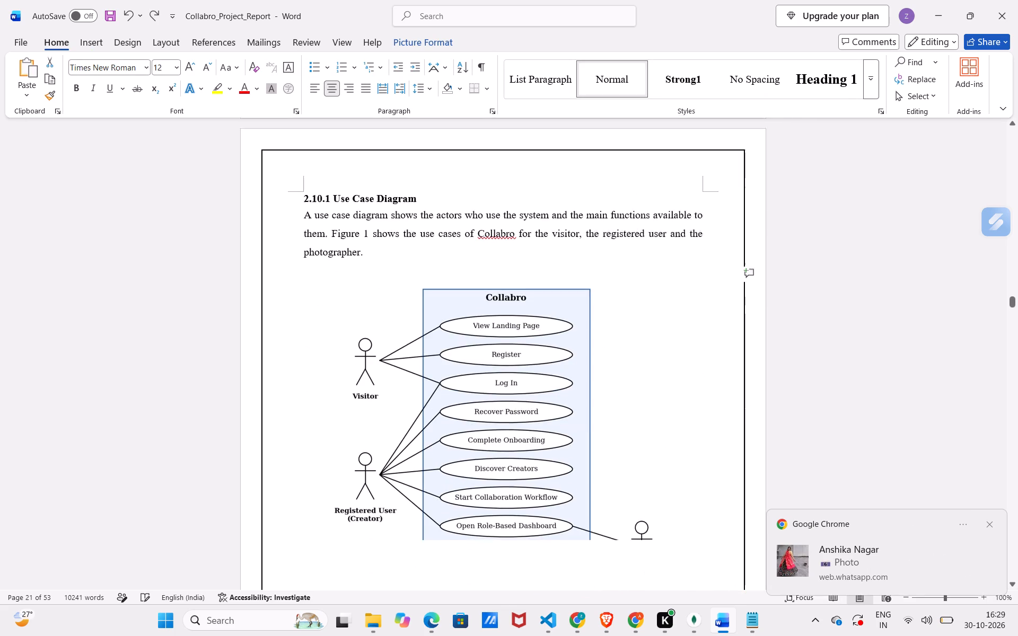
# Look over Chapter 2 from the assumptions and system requirements in section 2.7 through the UML activity and sequence diagrams.
pyautogui.scroll(6, 451, 425)
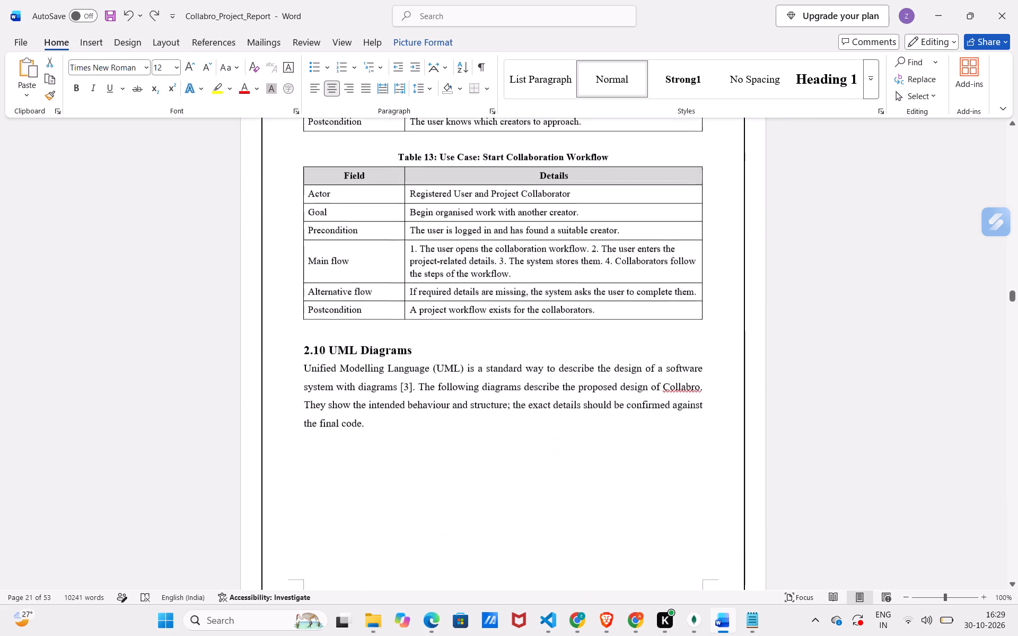
pyautogui.scroll(8, 451, 425)
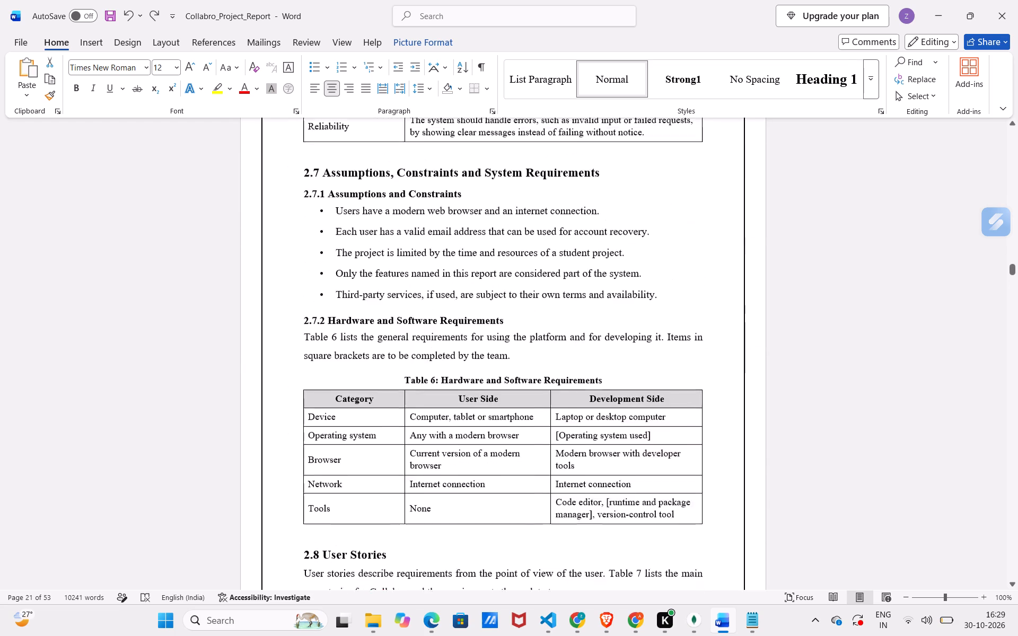
pyautogui.scroll(-17, 451, 425)
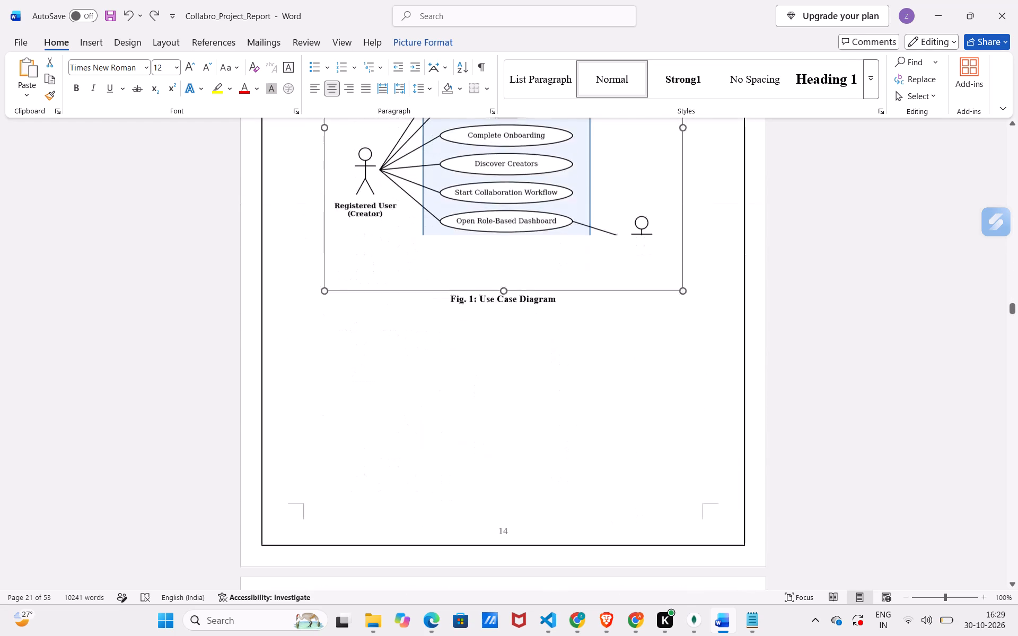
pyautogui.scroll(-3, 451, 425)
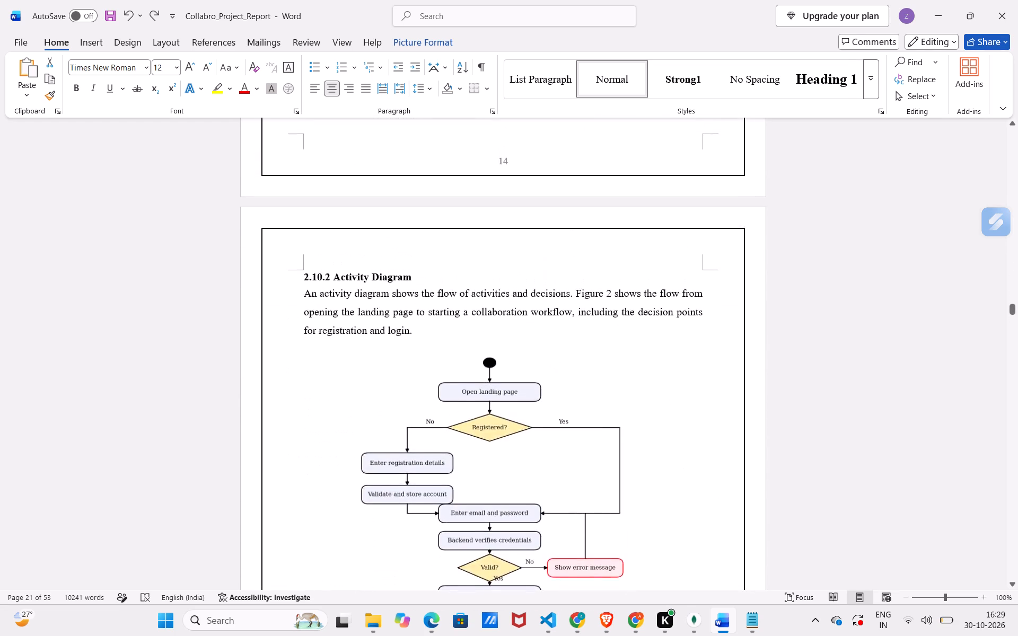
pyautogui.scroll(-2, 451, 425)
pyautogui.scroll(3, 451, 425)
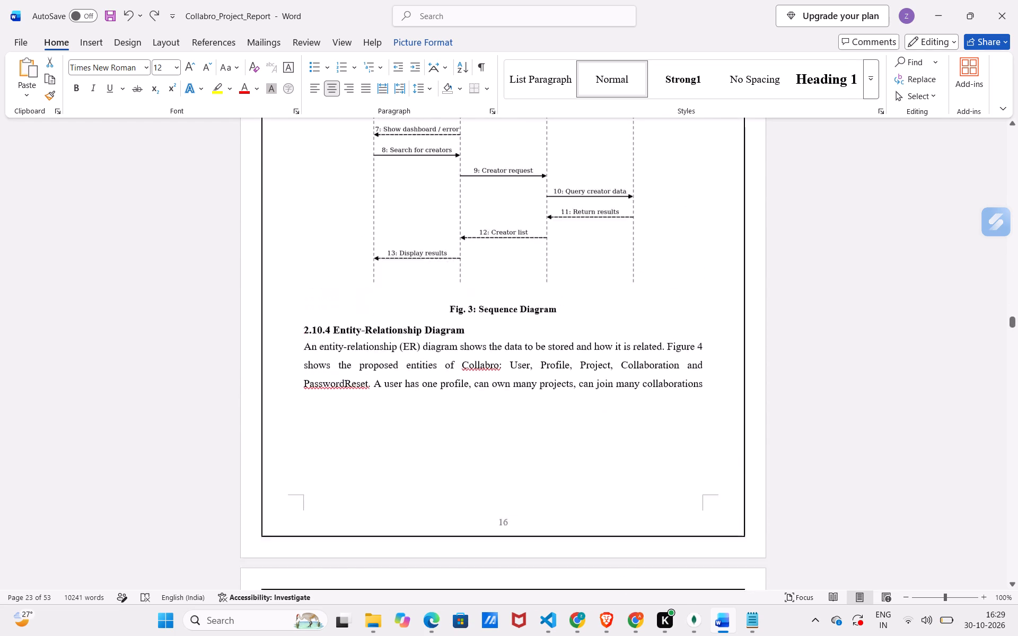
# Recheck Chapter 2 from its opening page through the requirements, use case tables and UML diagrams, dismissing the low-battery notice.
pyautogui.scroll(10, 451, 425)
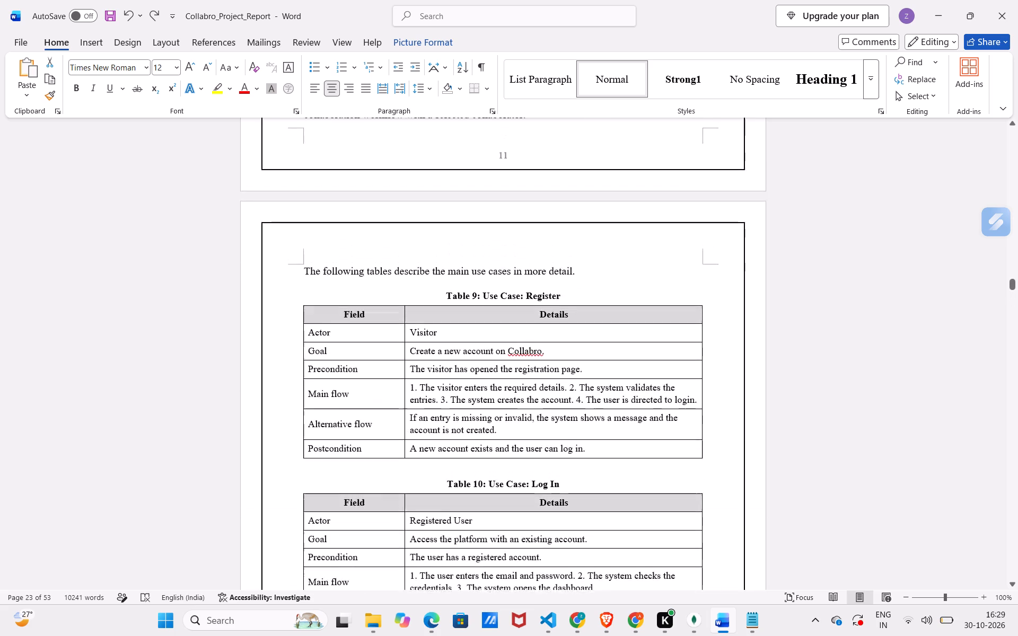
pyautogui.scroll(7, 451, 425)
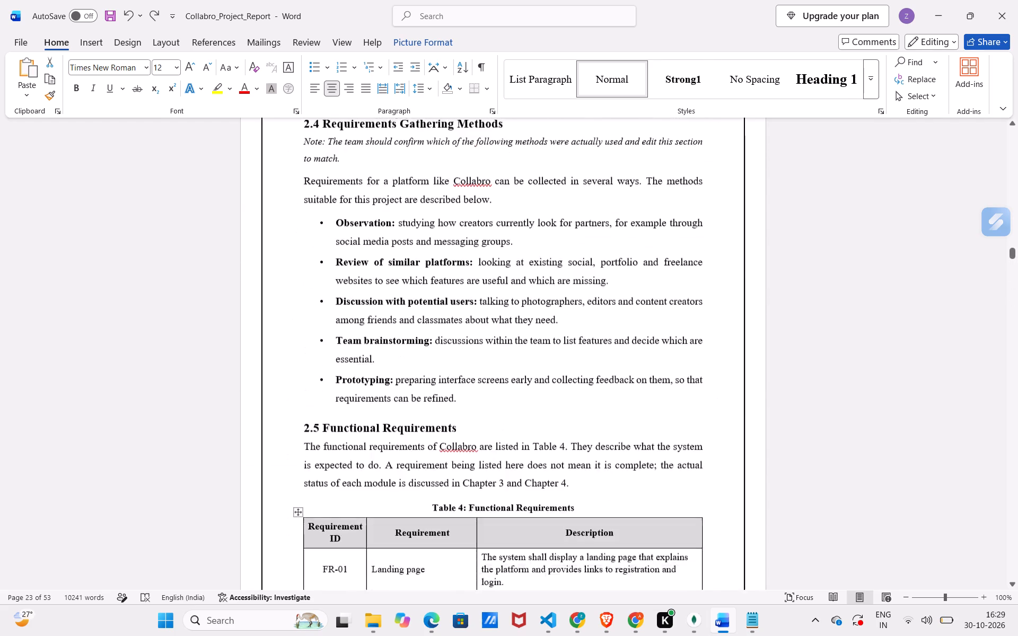
pyautogui.scroll(6, 451, 425)
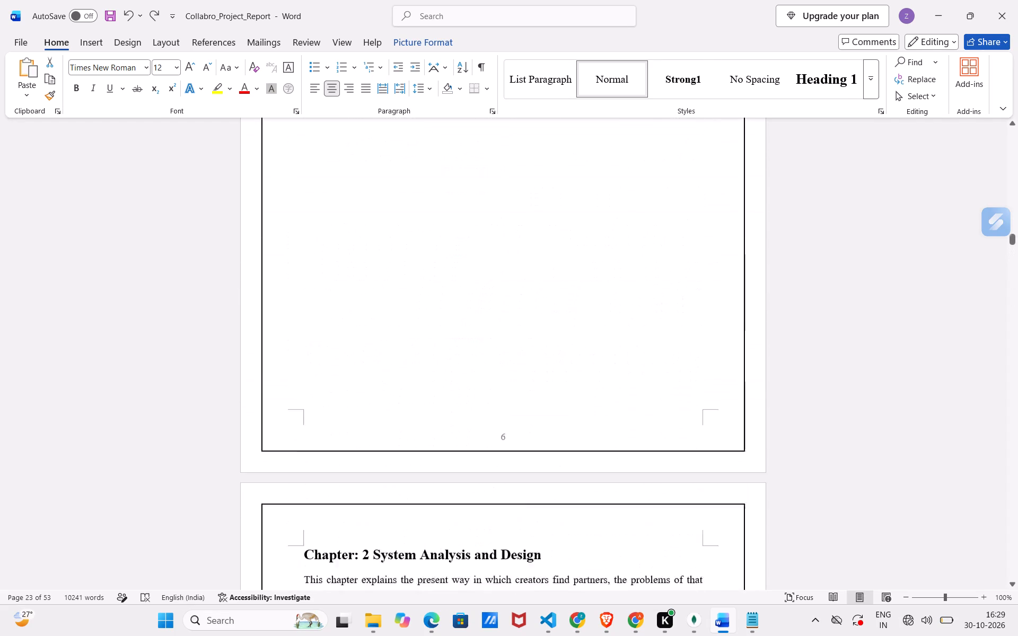
pyautogui.scroll(1, 451, 425)
pyautogui.scroll(-7, 451, 425)
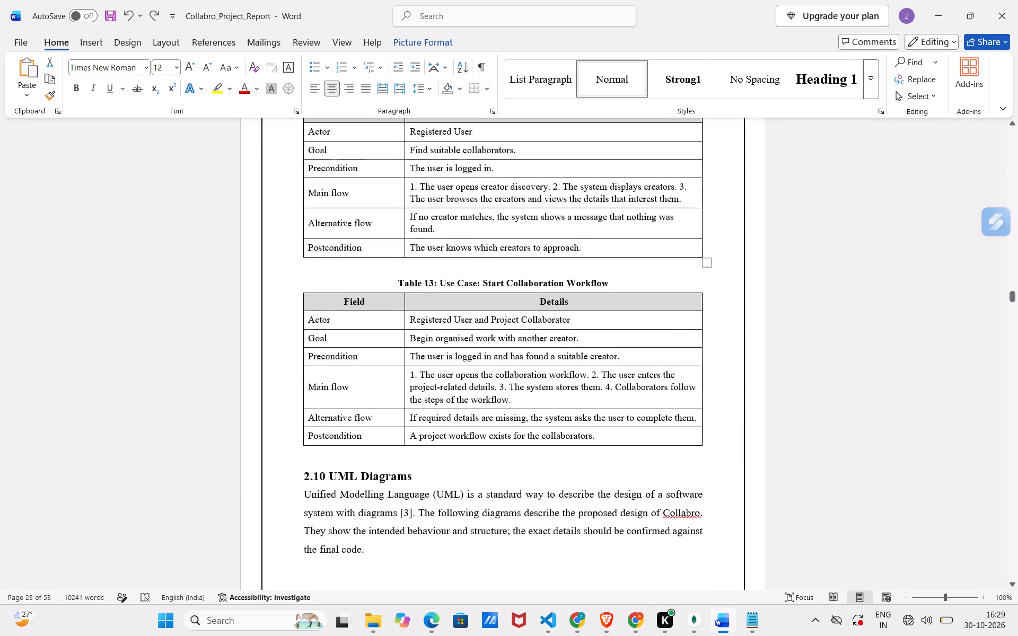
pyautogui.scroll(-1, 451, 425)
pyautogui.scroll(4, 451, 425)
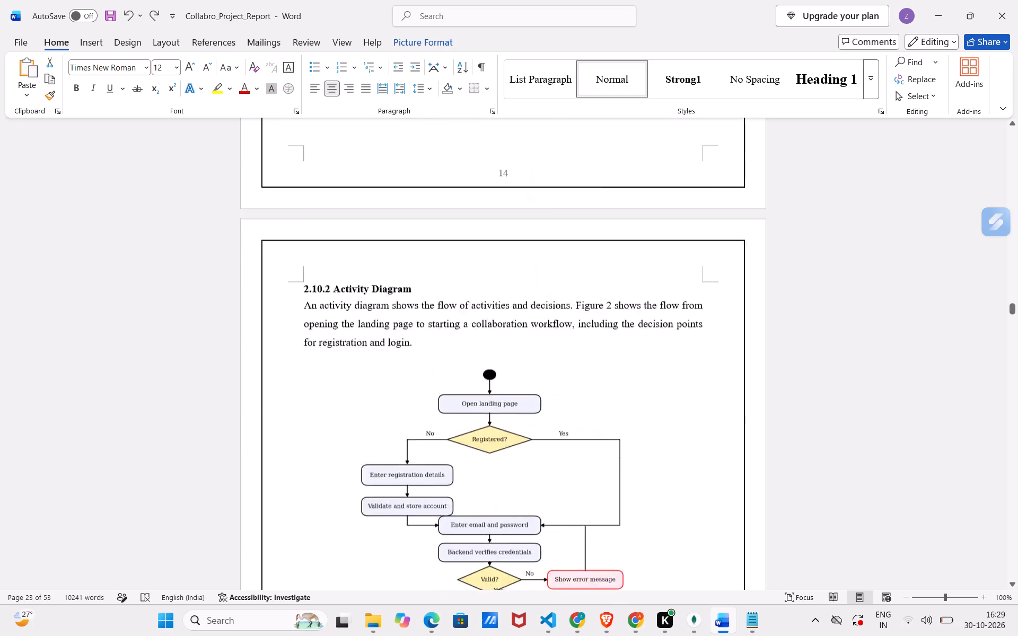
pyautogui.scroll(3, 451, 425)
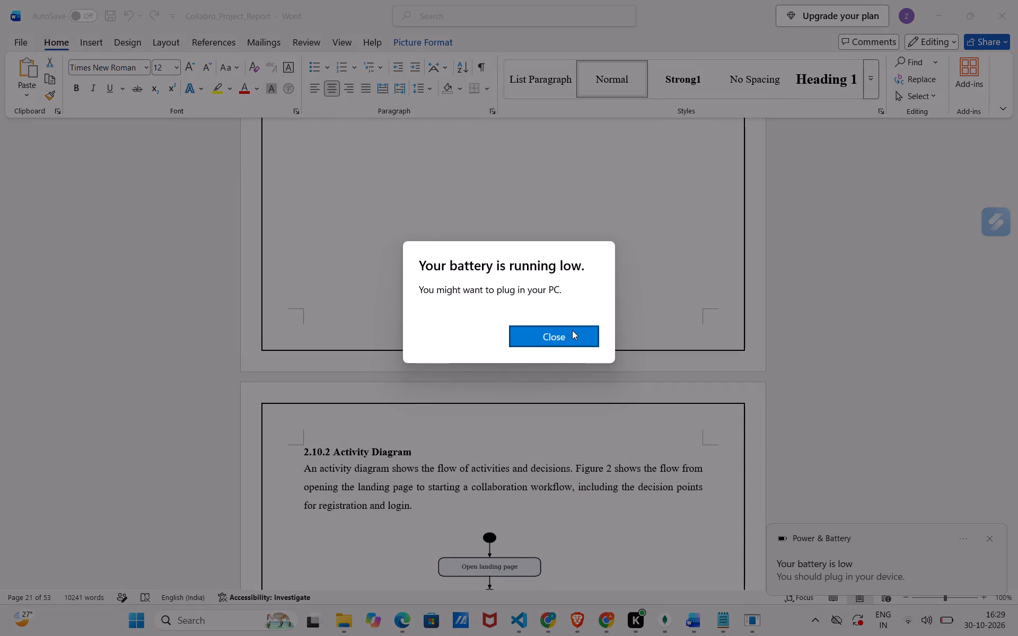
pyautogui.click(572, 330)
pyautogui.scroll(5, 572, 330)
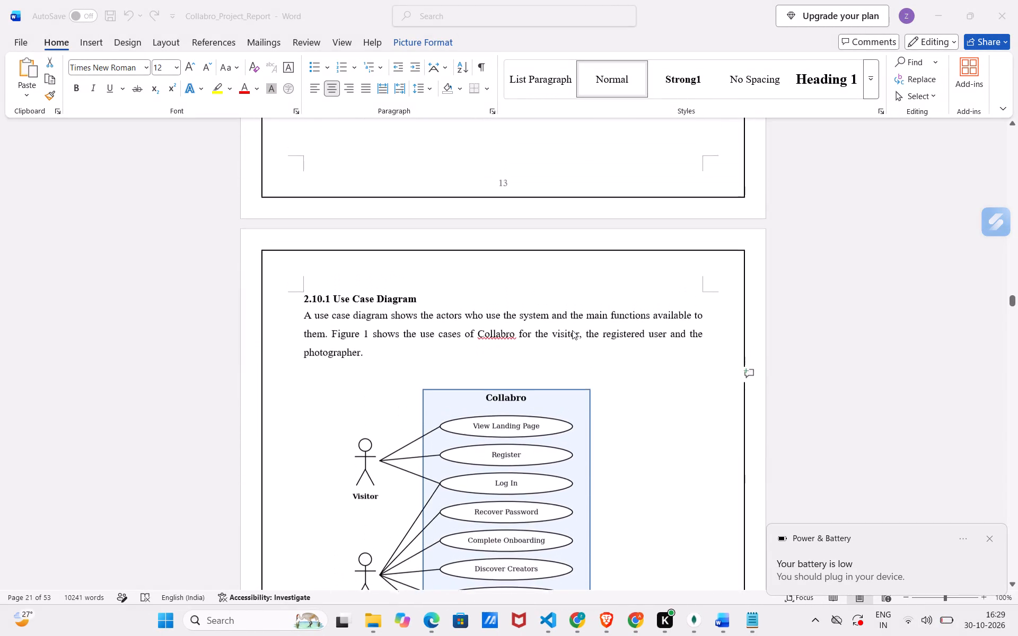
pyautogui.scroll(3, 572, 330)
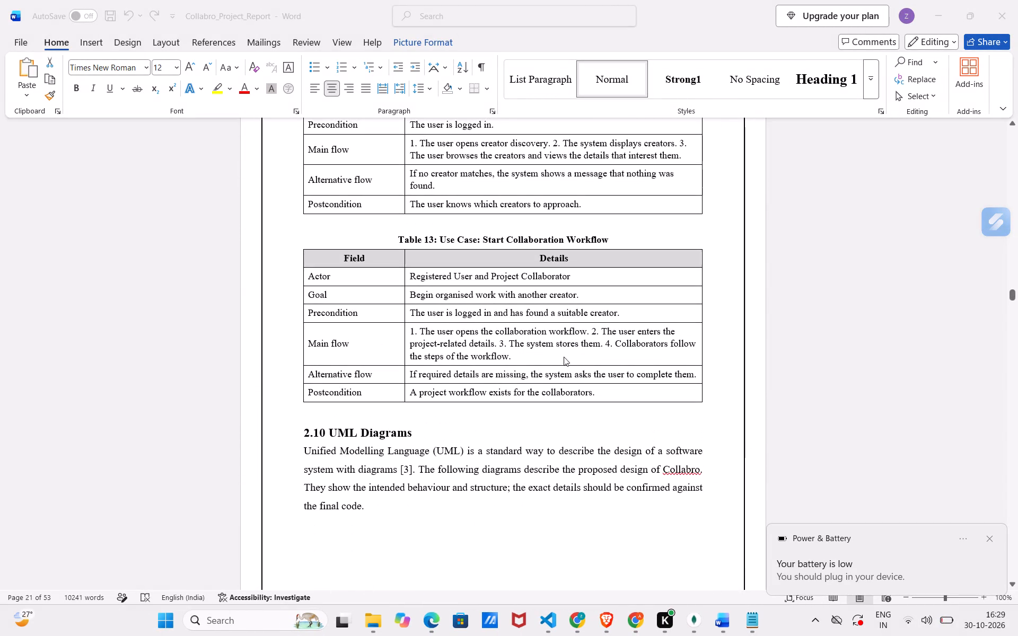
# Insert the picture WhatsApp Image 2026-07-26 at 9.51.45 from Downloads on a new line below the 2.10 UML Diagrams introduction.
pyautogui.click(506, 523)
pyautogui.scroll(-1, 506, 523)
pyautogui.click(466, 494)
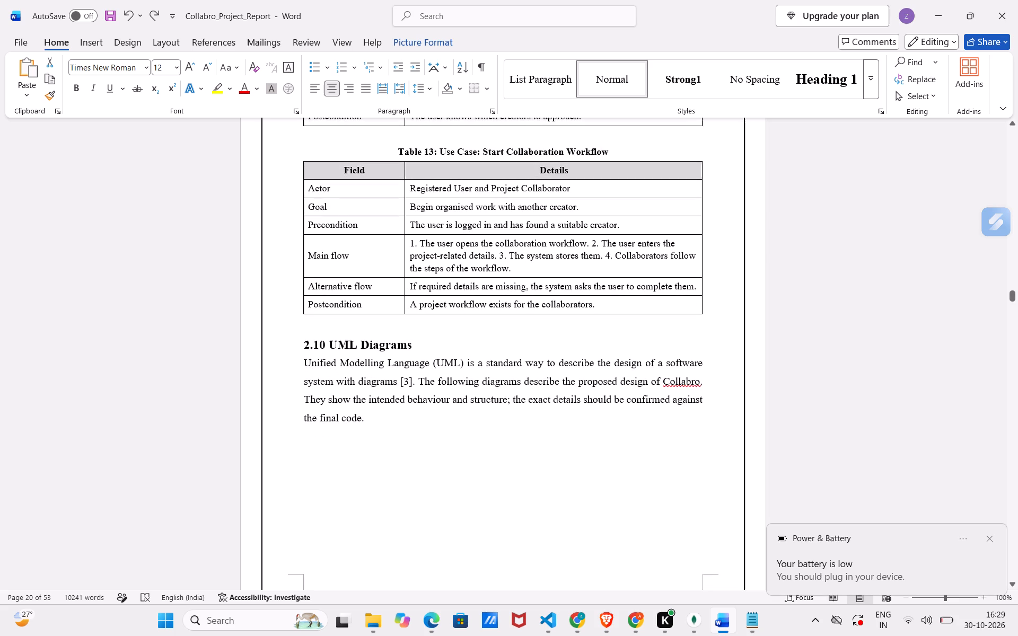
pyautogui.press('Return')
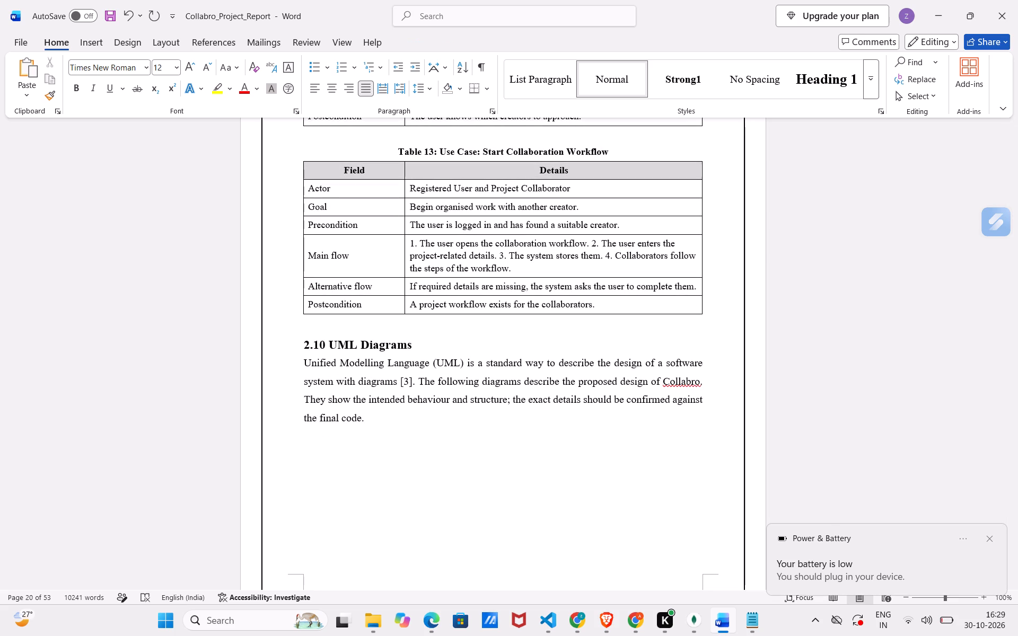
pyautogui.hotkey('ctrl', 'v')
pyautogui.hotkey('ctrl', 'z')
pyautogui.click(90, 45)
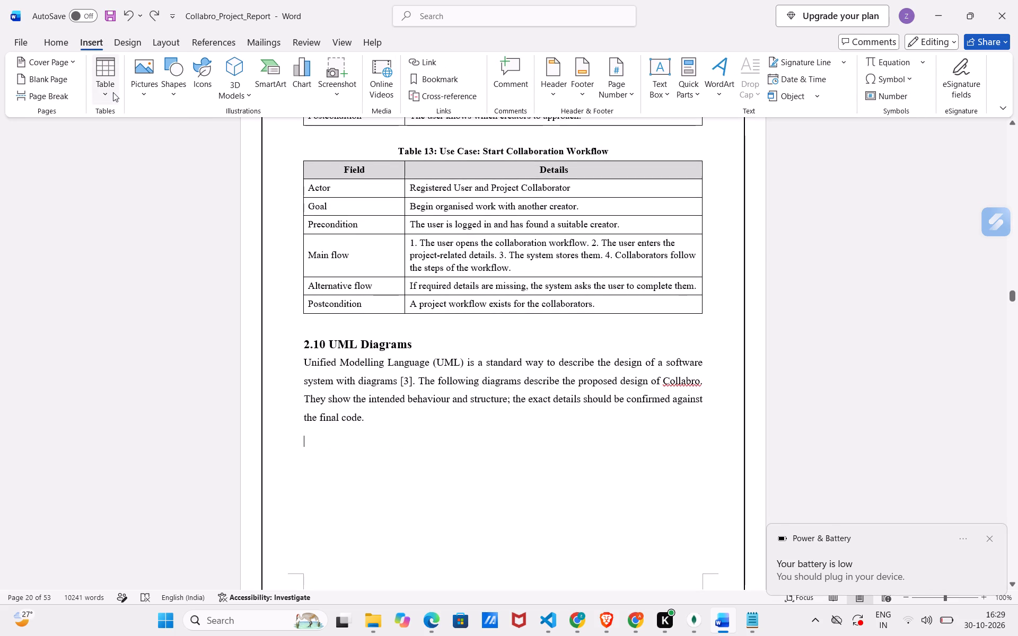
pyautogui.click(144, 89)
pyautogui.click(170, 132)
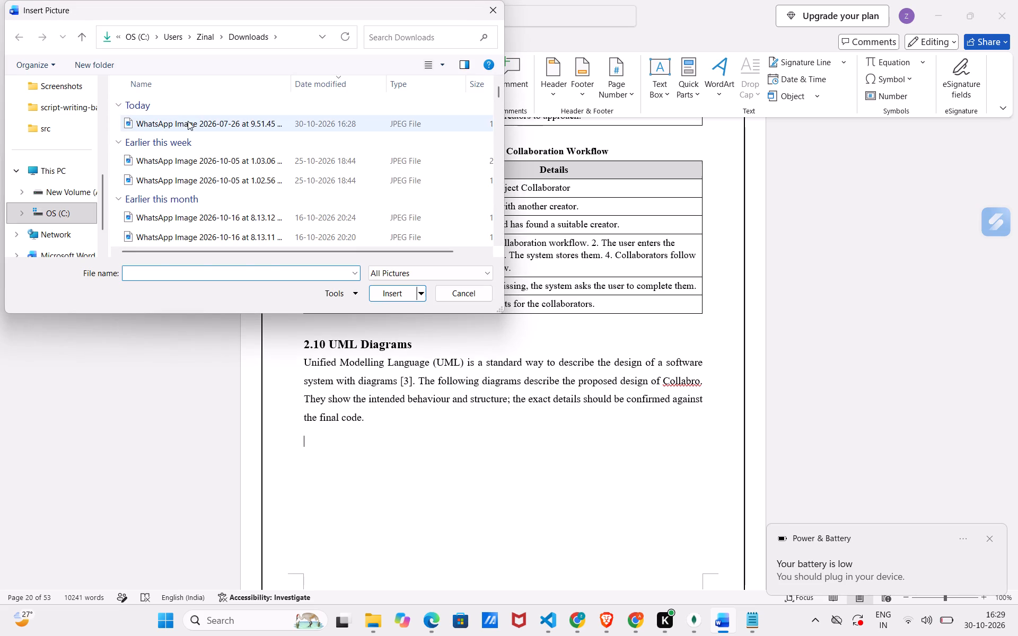
pyautogui.click(188, 121)
pyautogui.click(391, 287)
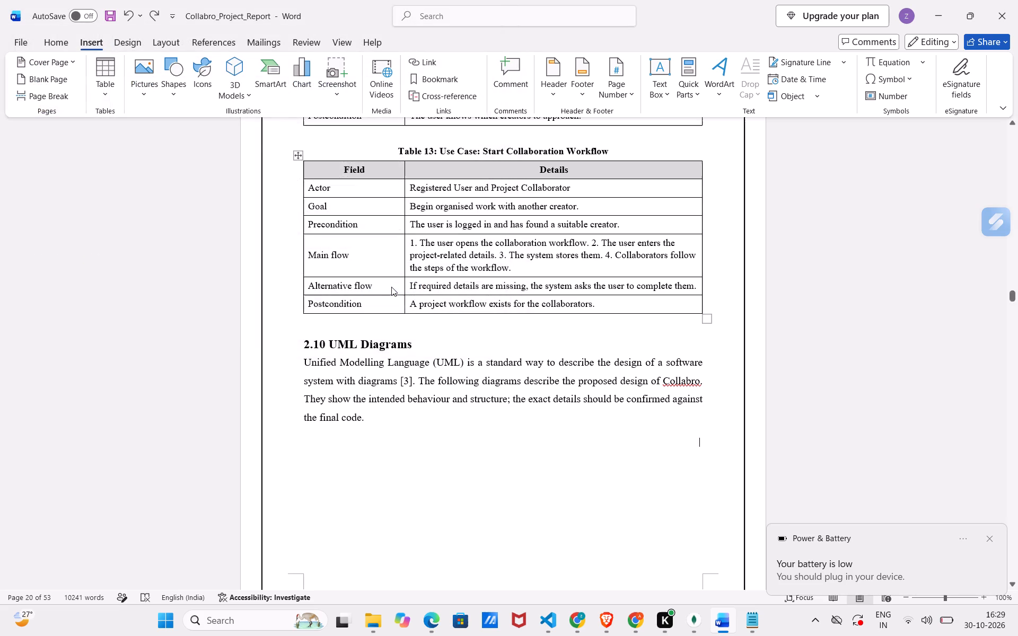
pyautogui.scroll(-3, 391, 287)
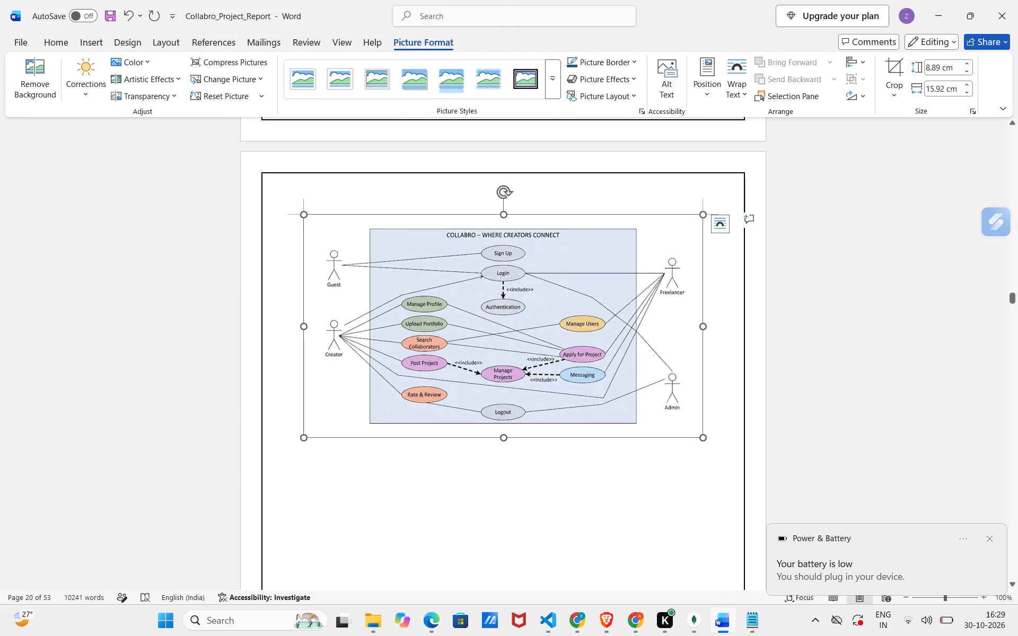
pyautogui.click(505, 467)
pyautogui.tripleClick(505, 467)
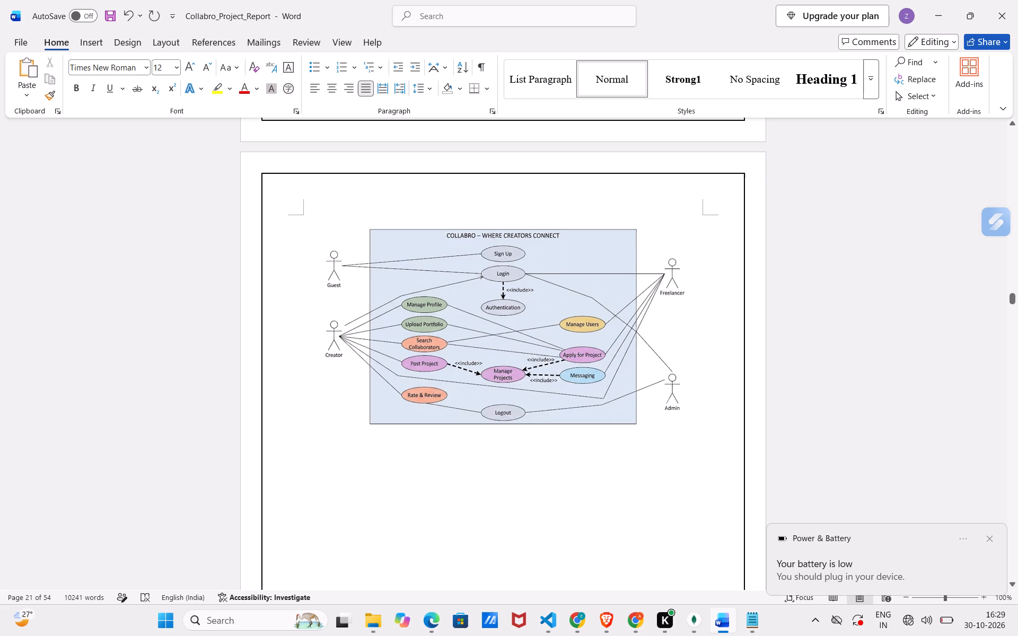
pyautogui.click(546, 467)
# Renumber the caption under the original Visitor and Photographer use case diagram as Fig. 2.
pyautogui.scroll(-8, 546, 467)
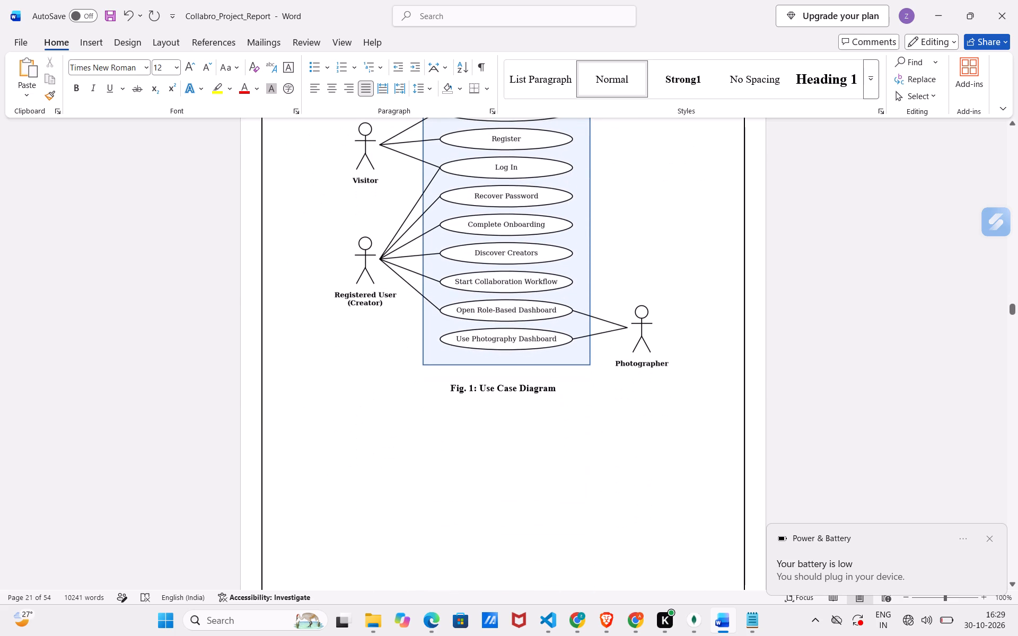
pyautogui.click(476, 387)
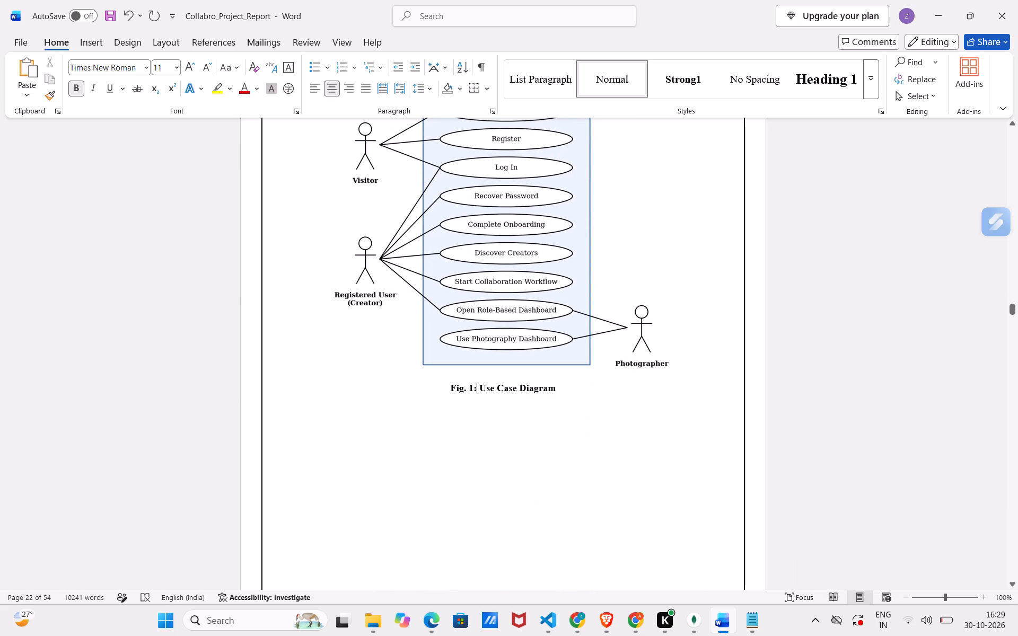
pyautogui.press('Left')
pyautogui.press('BackSpace')
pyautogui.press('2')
pyautogui.press('Right')
pyautogui.press('Up')
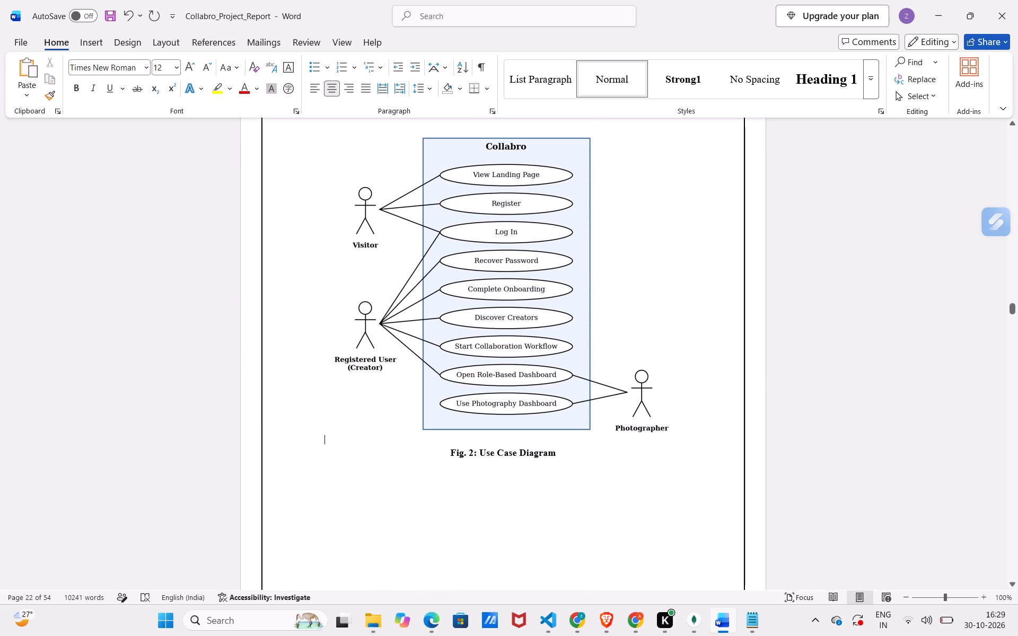
# Copy the caption "Fig. 2: Use Case Diagram" and paste it below the newly inserted Collabro – Where Creators Connect diagram.
pyautogui.moveTo(560, 454); pyautogui.dragTo(450, 448)
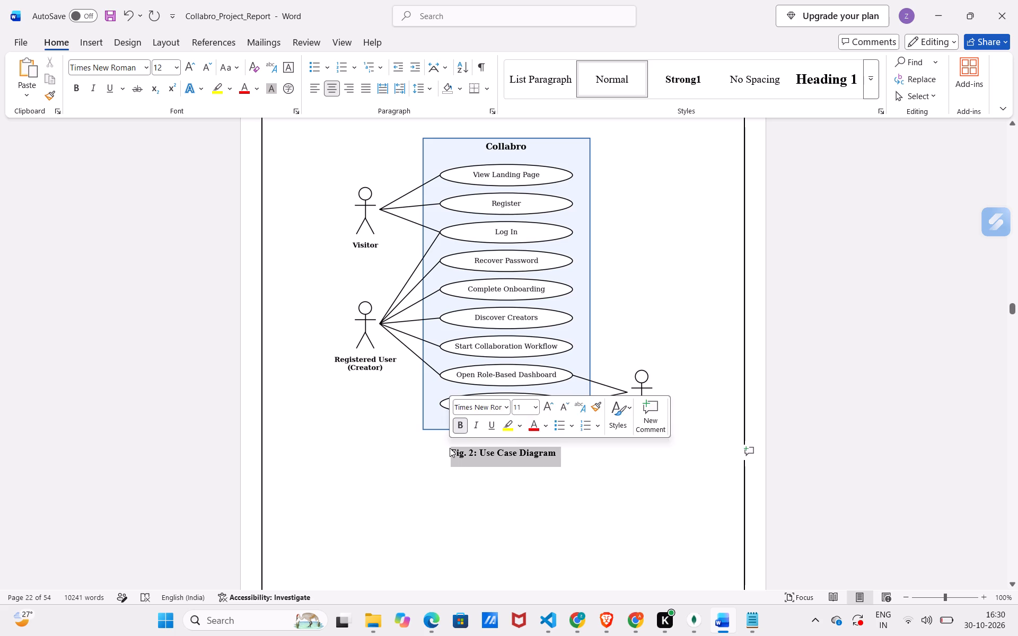
pyautogui.hotkey('ctrl', 'c')
pyautogui.scroll(5, 450, 448)
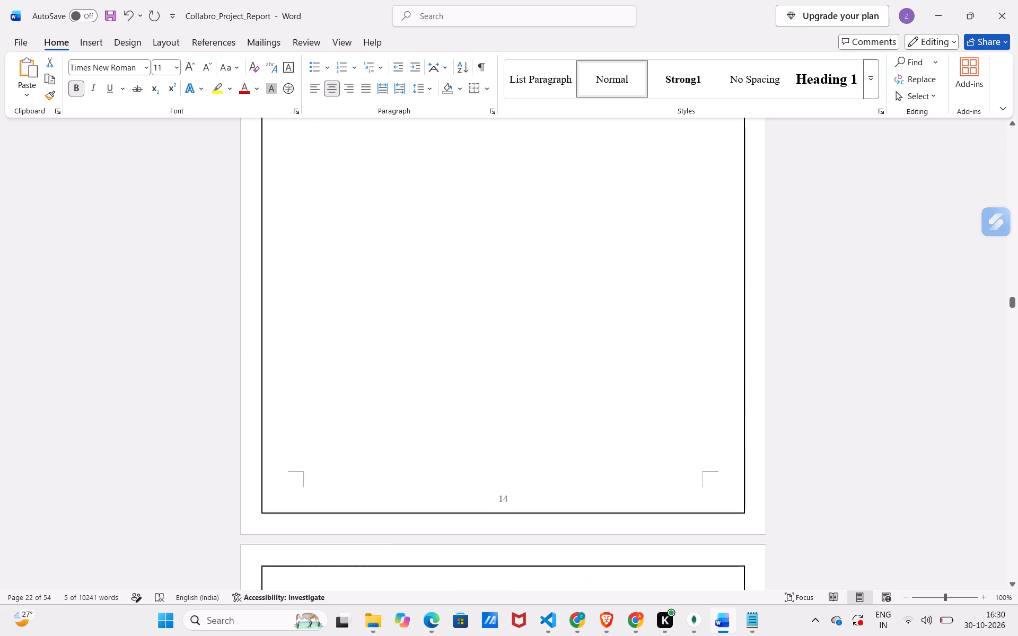
pyautogui.scroll(1, 450, 448)
pyautogui.click(490, 400)
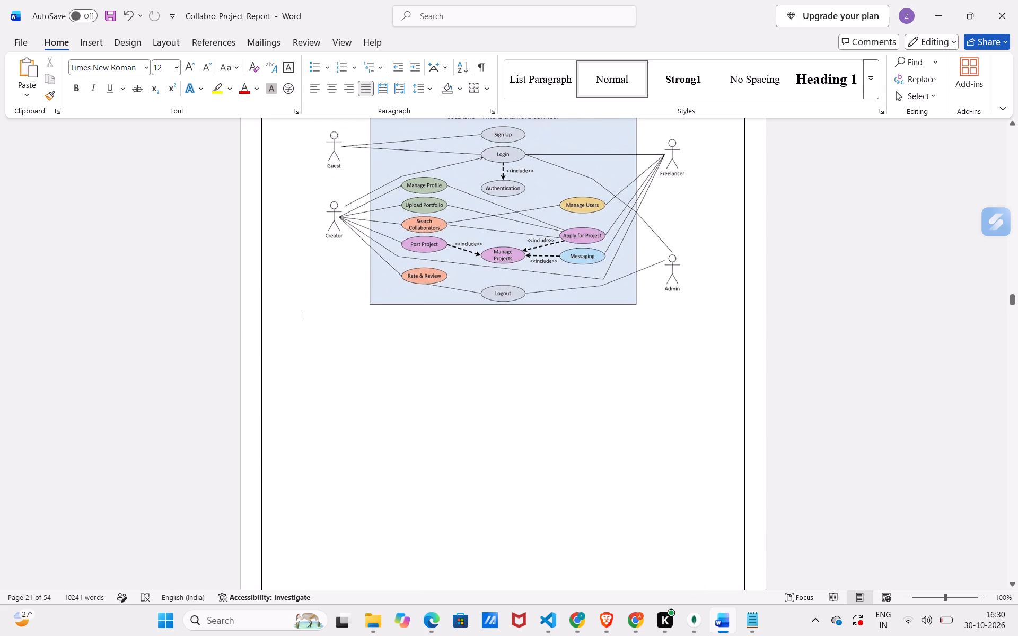
pyautogui.hotkey('ctrl', 'v')
pyautogui.hotkey('ctrl', 'v')
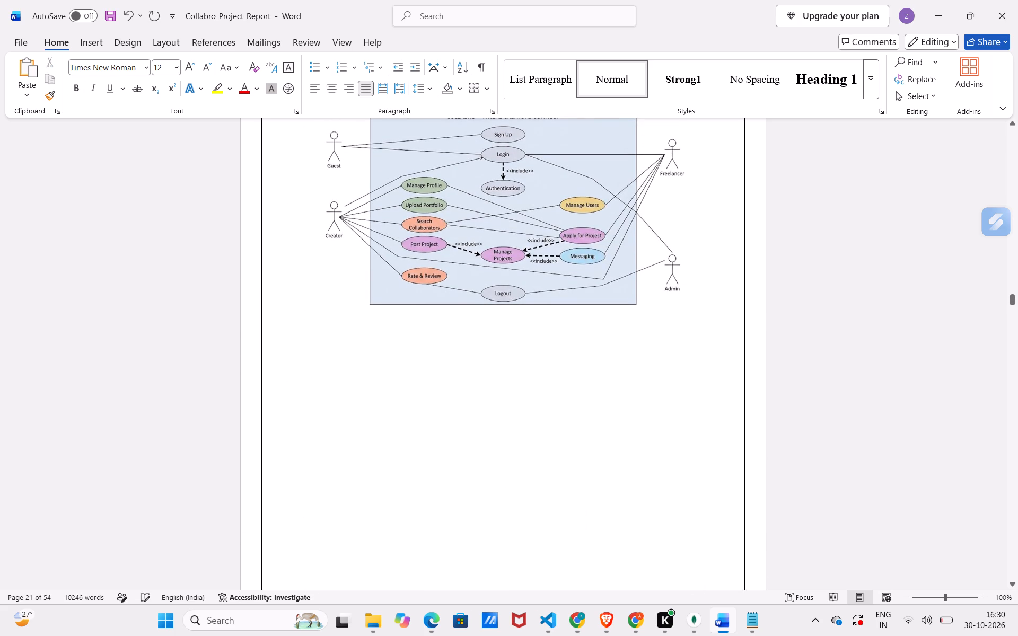
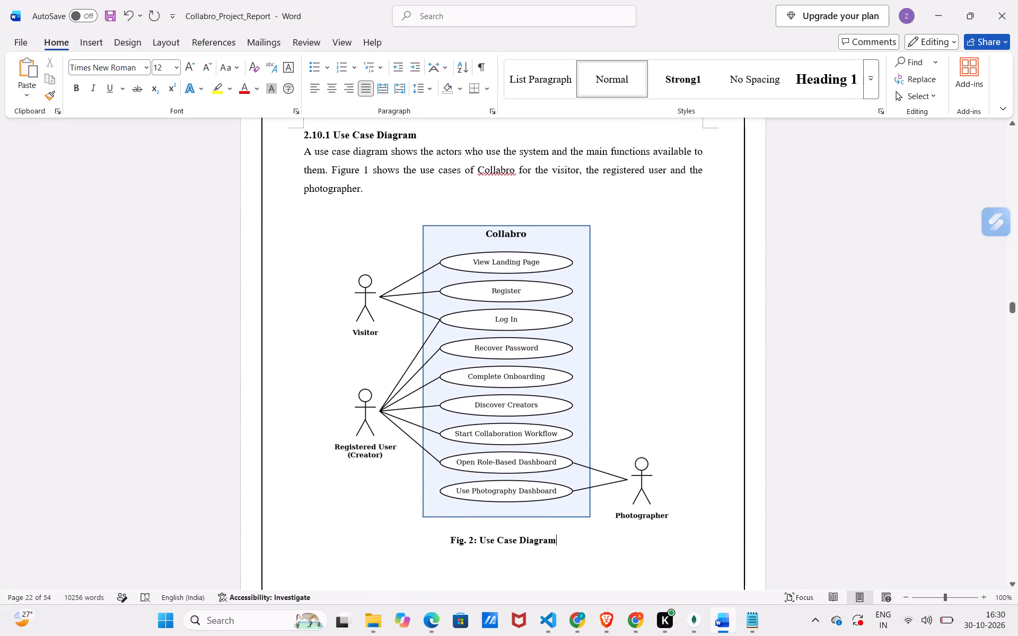
# Copy the "Fig. 2: Use Case Diagram" caption from section 2.10.1 and paste it below the coloured Collabro diagram on the preceding page.
pyautogui.moveTo(515, 536); pyautogui.dragTo(448, 534)
pyautogui.hotkey('ctrl', 'c')
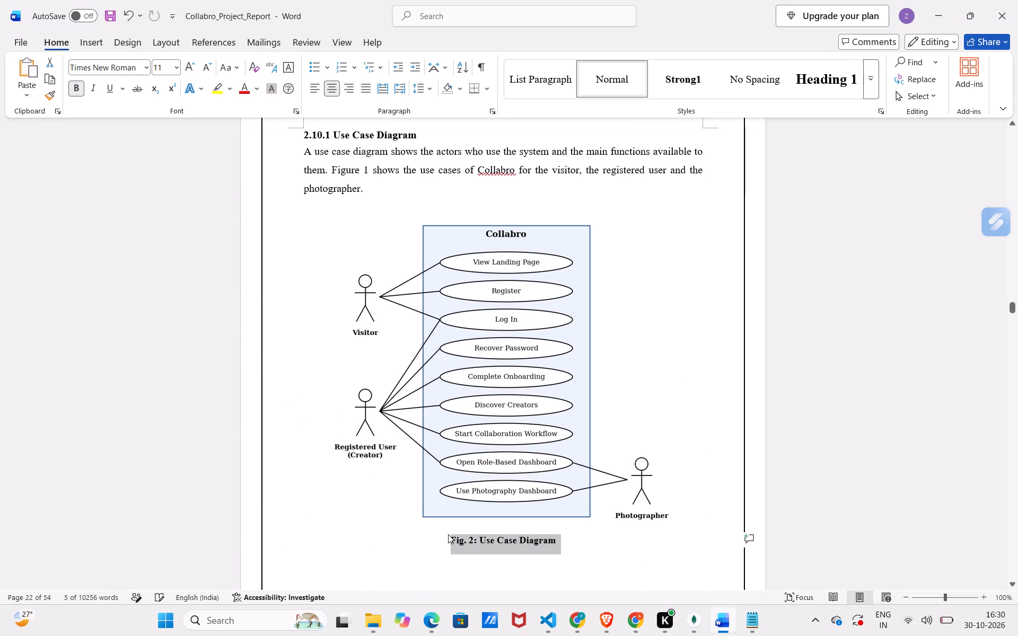
pyautogui.scroll(5, 448, 534)
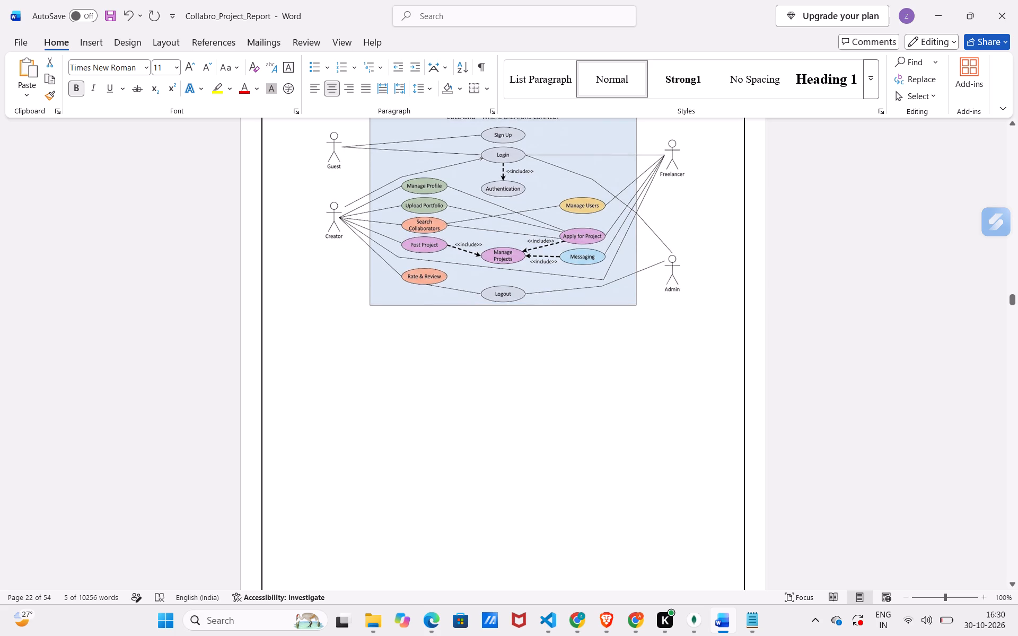
pyautogui.click(519, 387)
pyautogui.hotkey('ctrl', 'v')
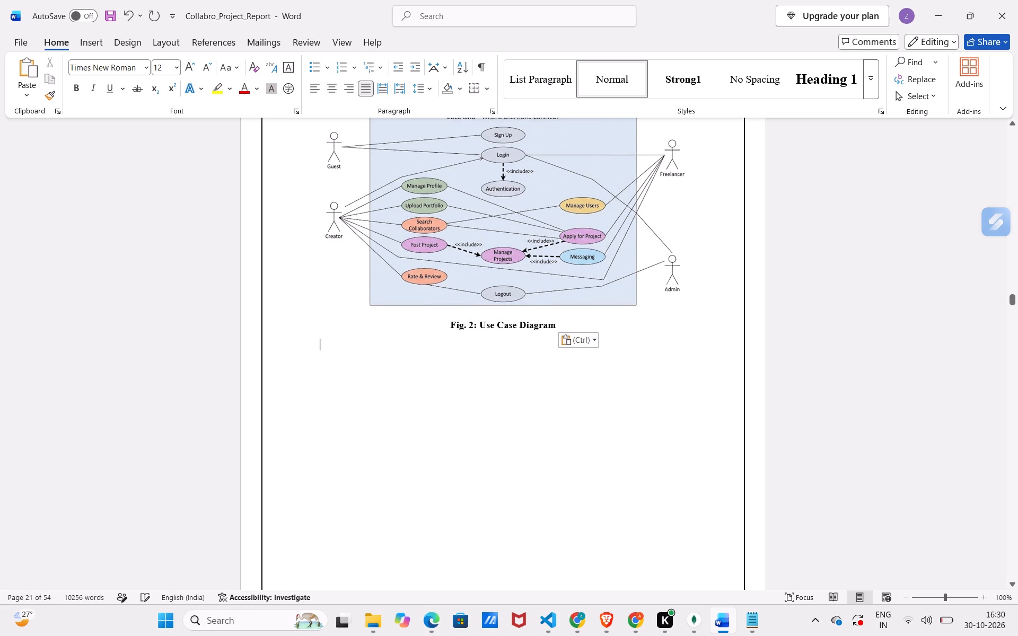
# Edit the pasted caption below the coloured Collabro diagram to read "Fig. 1: UML Diagram".
pyautogui.click(473, 324)
pyautogui.press('BackSpace')
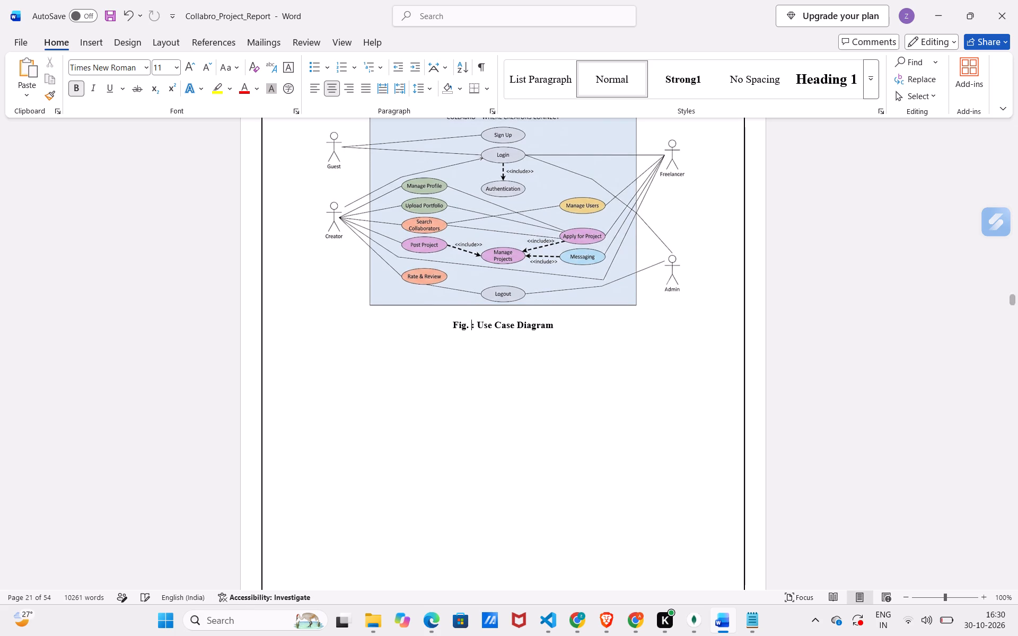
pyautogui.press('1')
pyautogui.press('Right')
pyautogui.press('Right')
pyautogui.press('Right')
pyautogui.press('Right')
pyautogui.press('Right')
pyautogui.press('Right')
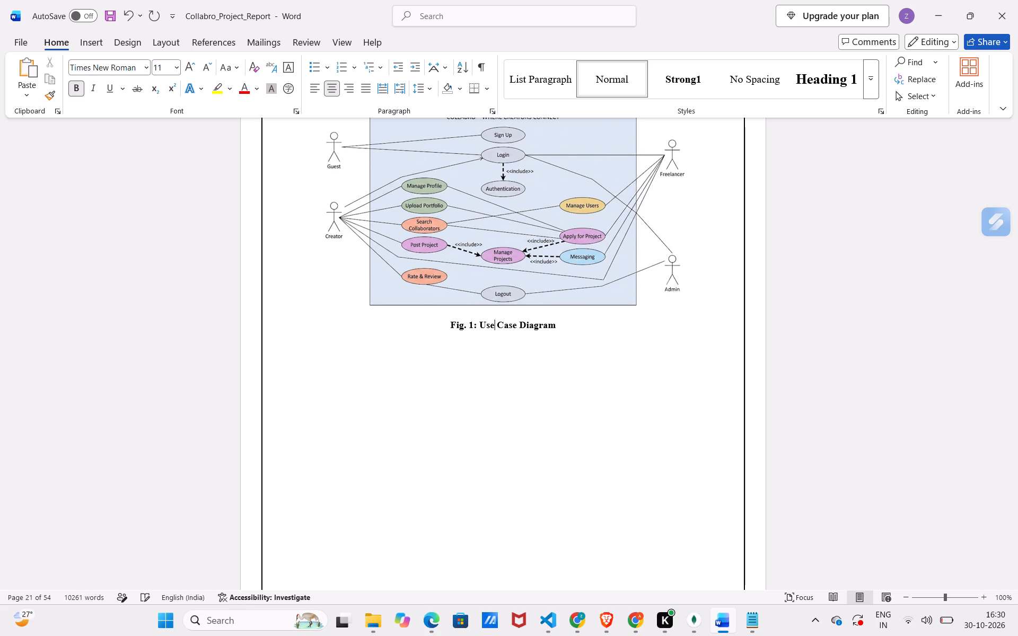
pyautogui.press('Right')
pyautogui.press('Right')
pyautogui.press('Right')
pyautogui.press('Right')
pyautogui.press('BackSpace')
pyautogui.press('BackSpace')
pyautogui.press('BackSpace')
pyautogui.press('BackSpace')
pyautogui.press('BackSpace')
pyautogui.press('BackSpace')
pyautogui.press('BackSpace')
pyautogui.press('BackSpace')
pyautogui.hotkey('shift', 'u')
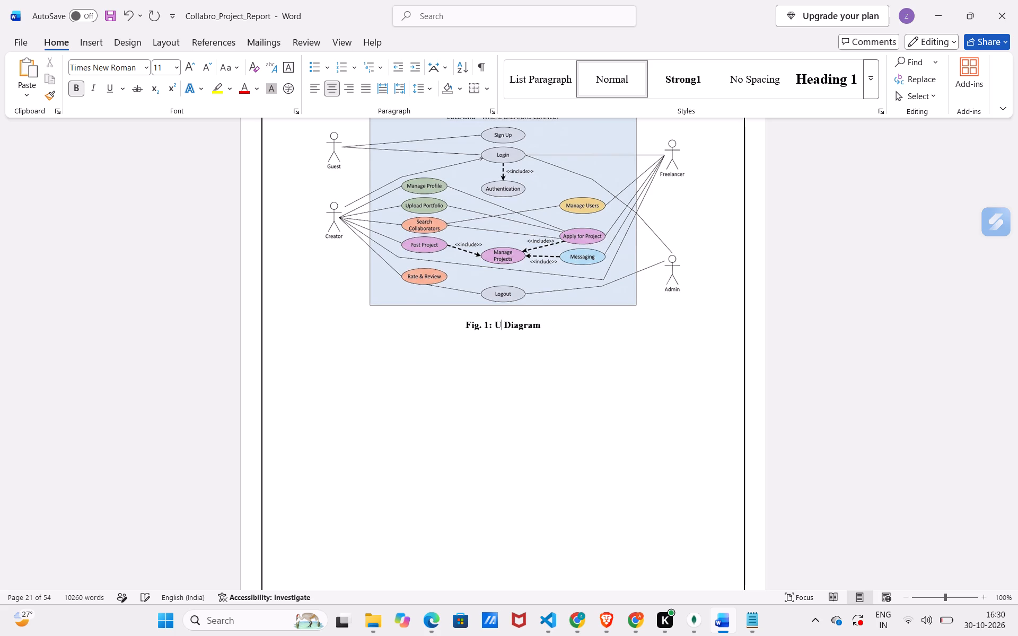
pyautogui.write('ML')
pyautogui.scroll(-4, 473, 324)
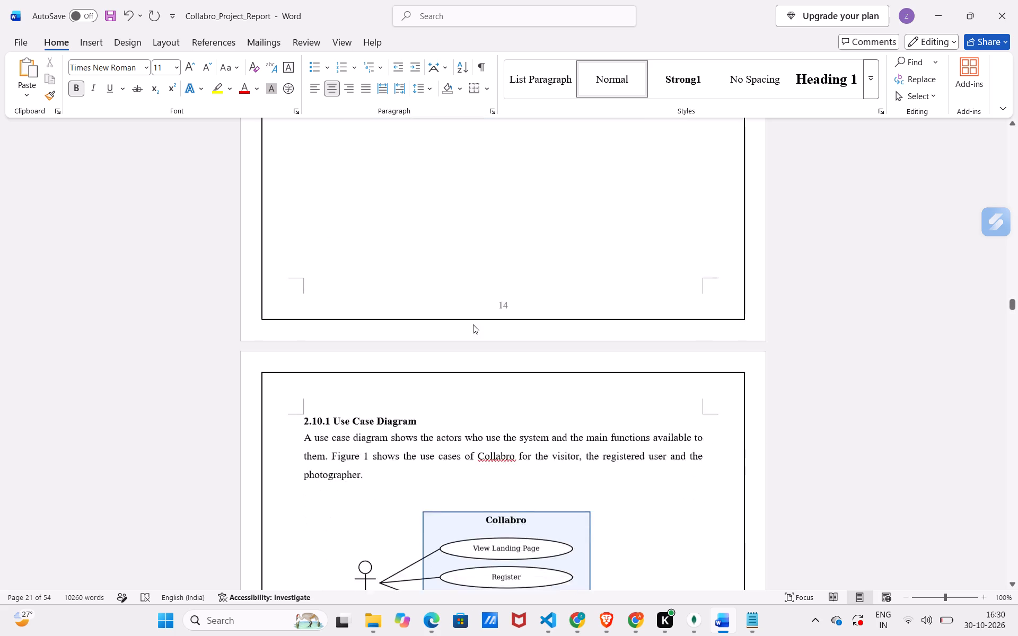
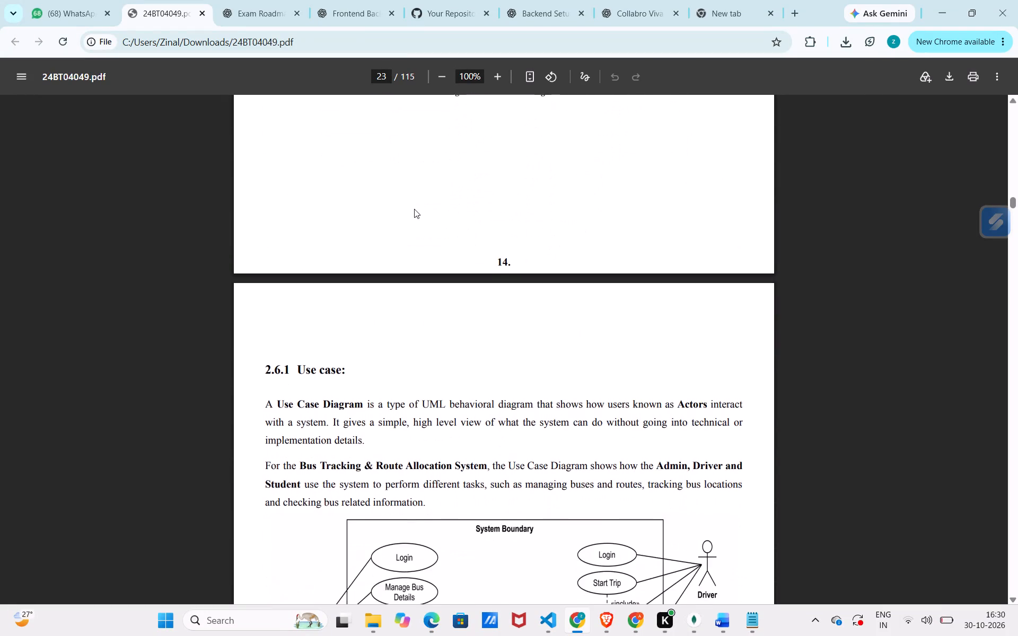
pyautogui.scroll(-1, 414, 209)
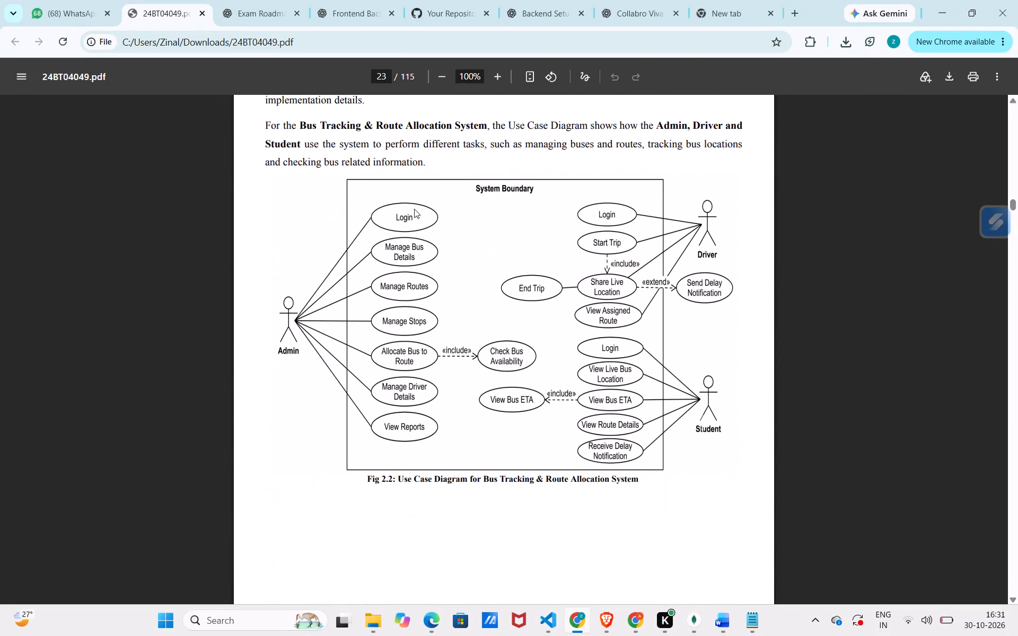
pyautogui.scroll(5, 414, 209)
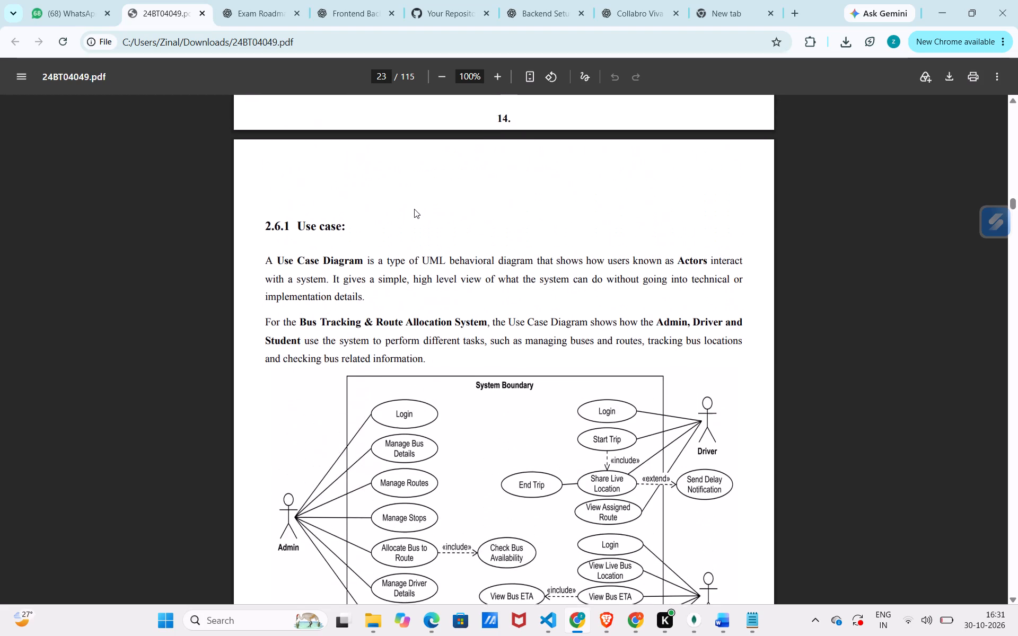
pyautogui.scroll(4, 414, 209)
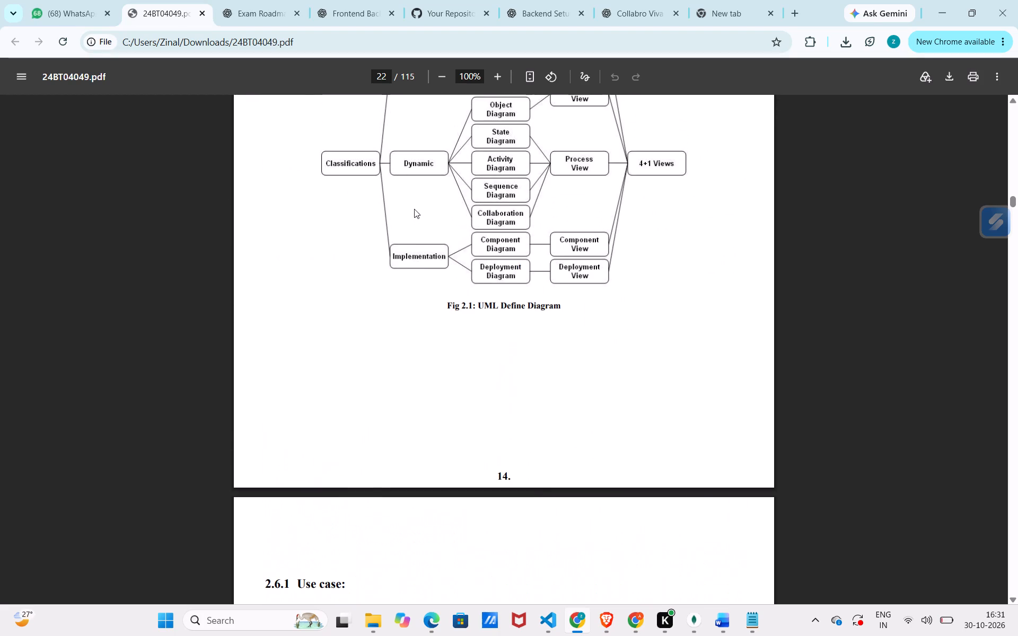
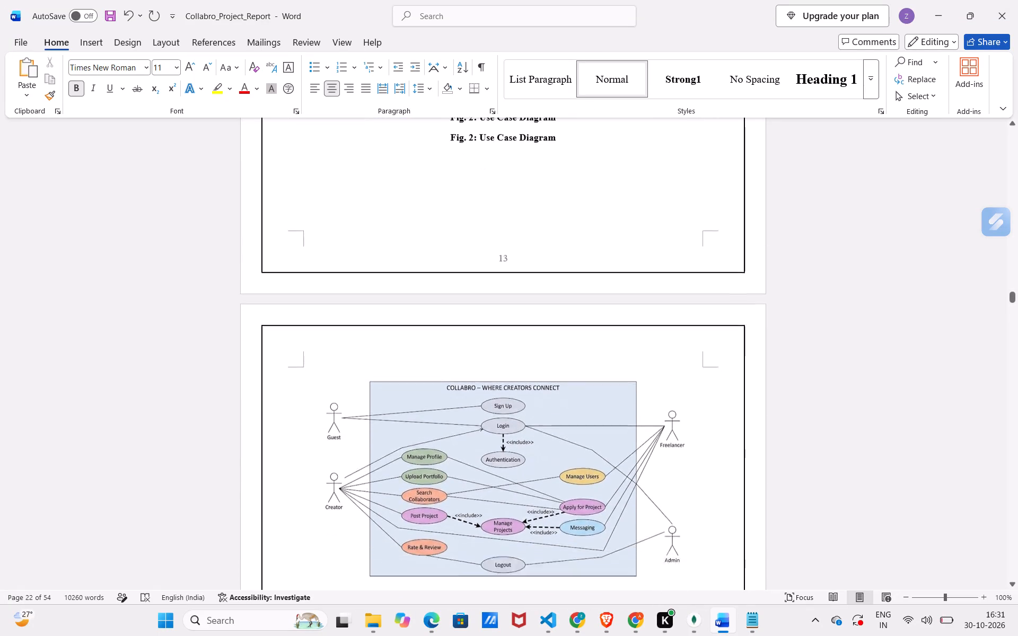
# Review the pages around section 2.10.1, and switch to Chrome to consult the Collabro use case diagram on page 27 of the assignment PDF.
pyautogui.scroll(-1, 562, 400)
pyautogui.hscroll(1, 562, 400)
pyautogui.scroll(-2, 578, 506)
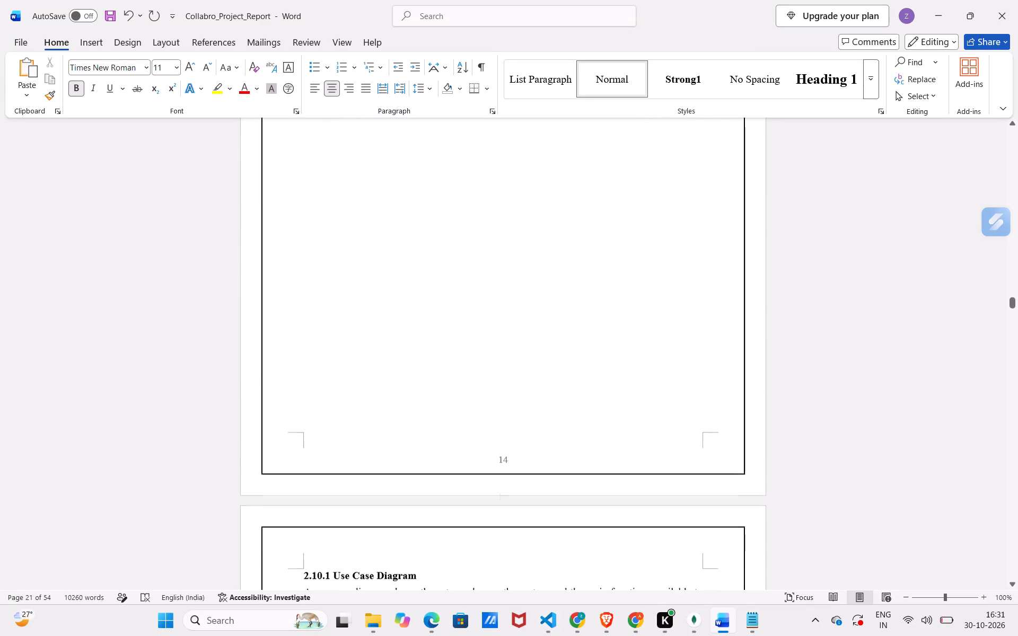
pyautogui.scroll(-4, 578, 506)
pyautogui.click(637, 617)
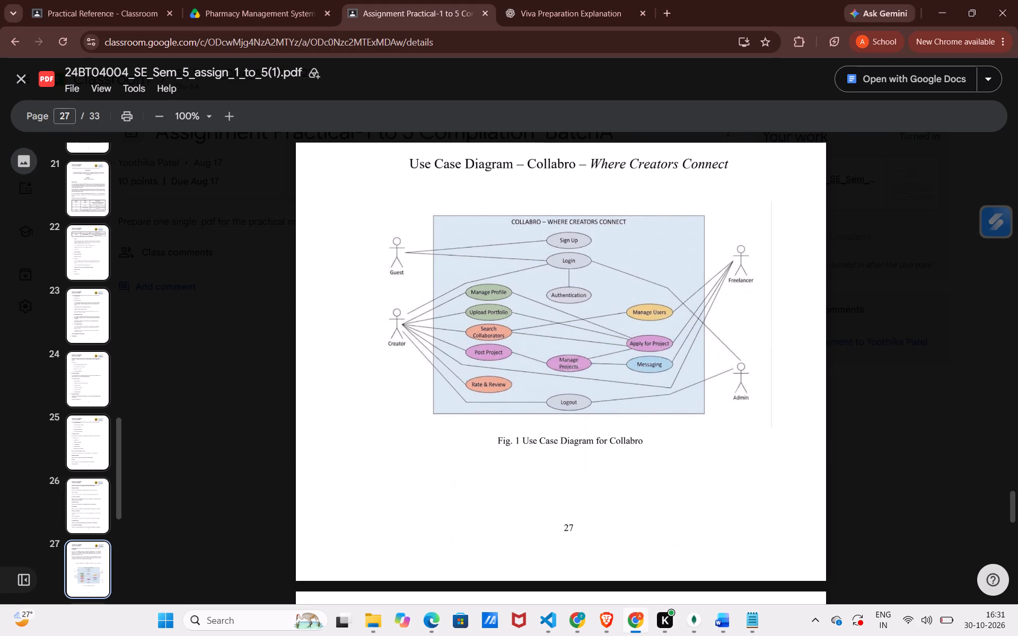
# Look back through the submitted practicals PDF from the Collabro use case diagram over the use case descriptions to the system boundary theory.
pyautogui.scroll(-4, 563, 401)
pyautogui.scroll(5, 563, 401)
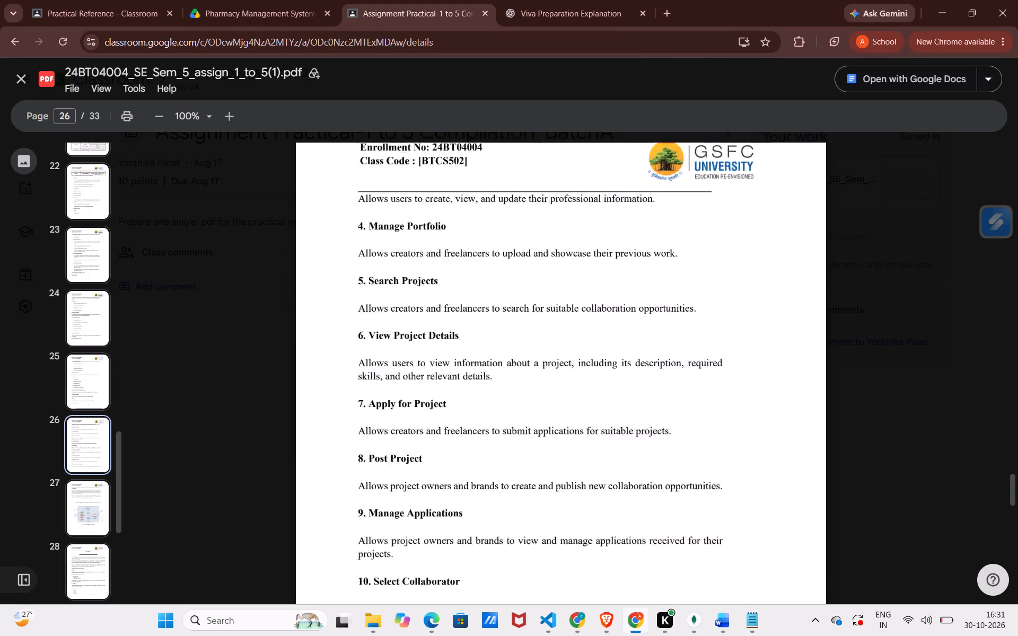
pyautogui.scroll(7, 563, 401)
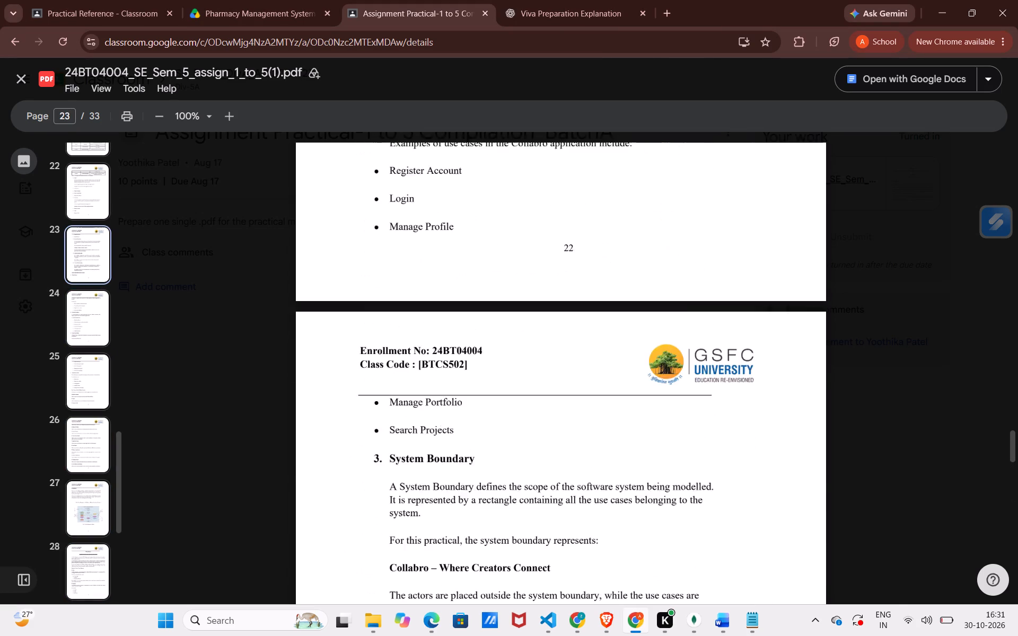
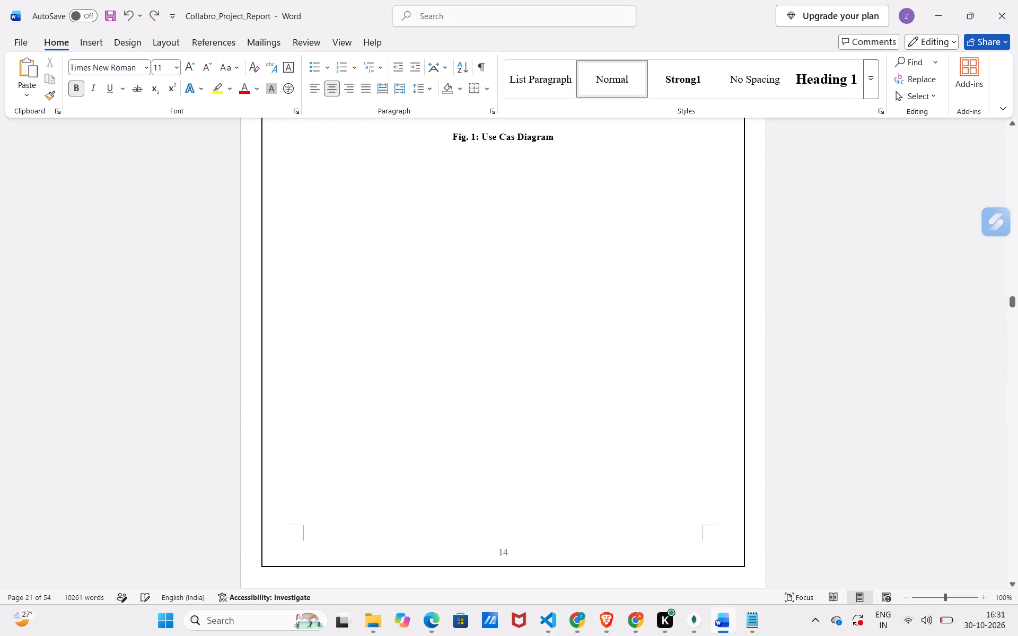
# Undo the recent edits to section 2.10.1 Use Case Diagram, back to its original diagram, text and caption.
pyautogui.hotkey('ctrl', 'z')
pyautogui.hotkey('ctrl', 'z')
pyautogui.hotkey('ctrl', 'z')
pyautogui.hotkey('ctrl', 'z')
pyautogui.hotkey('ctrl', 'z')
pyautogui.hotkey('ctrl', 'z')
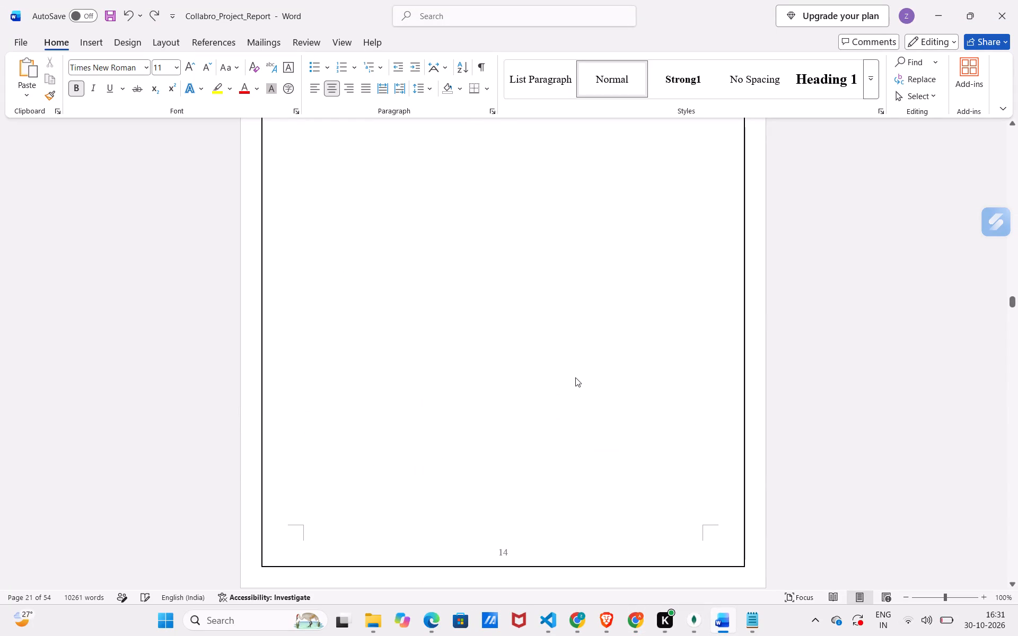
pyautogui.scroll(2, 575, 377)
pyautogui.hotkey('ctrl', 'z')
pyautogui.hotkey('ctrl', 'z')
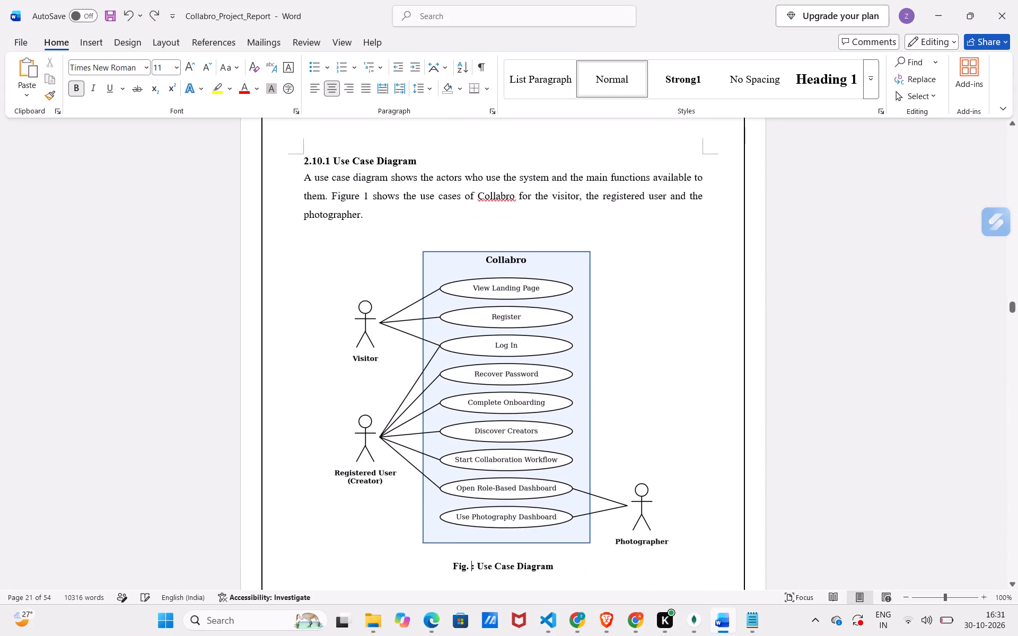
pyautogui.scroll(5, 575, 377)
pyautogui.hotkey('ctrl', 'z')
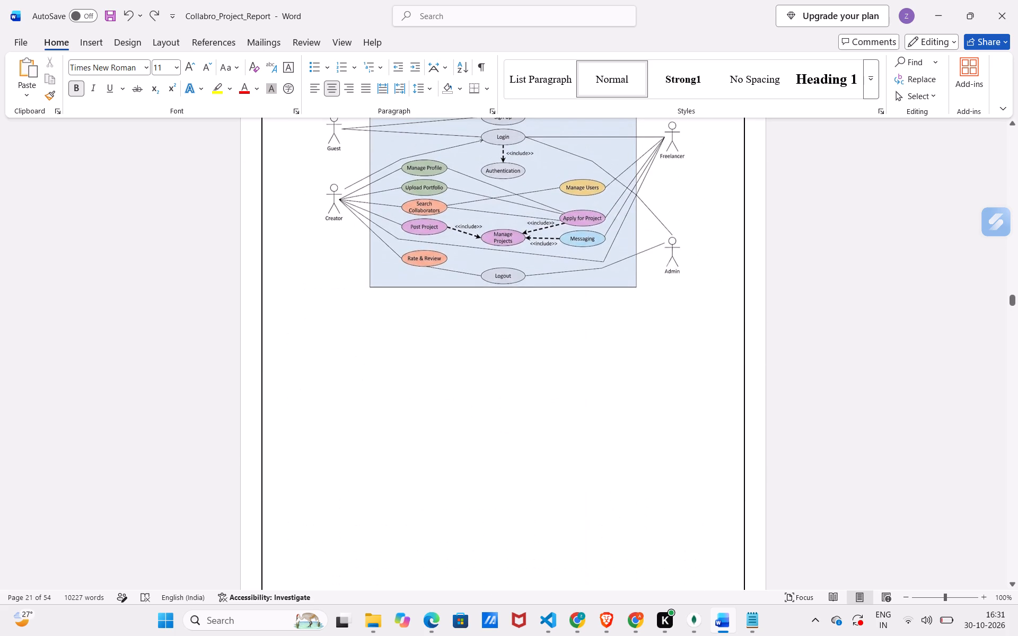
pyautogui.hotkey('ctrl', 'z')
pyautogui.scroll(3, 575, 377)
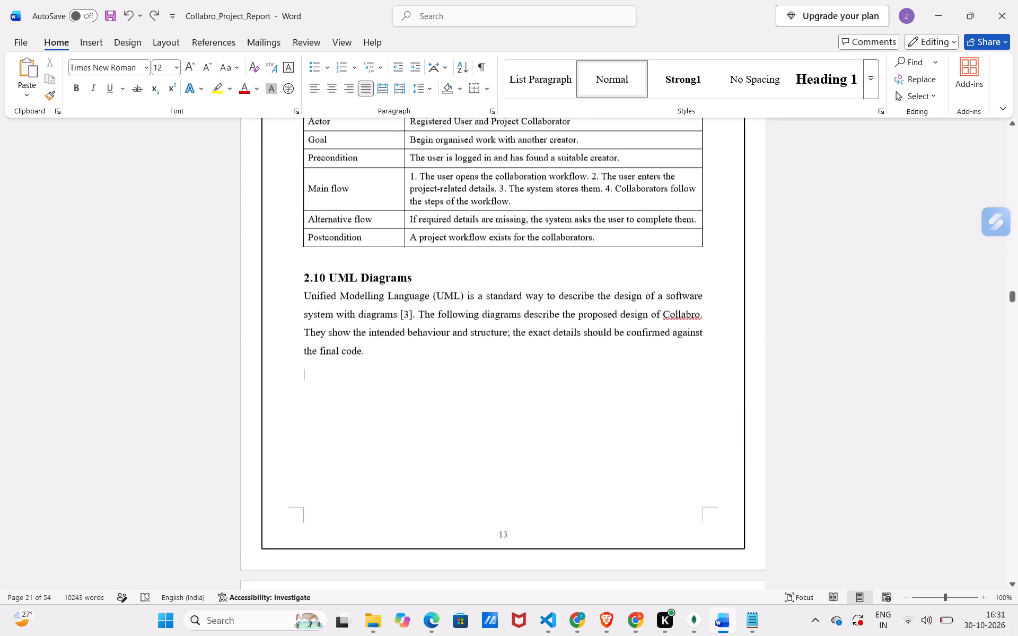
pyautogui.rightClick(575, 377)
pyautogui.hotkey('ctrl', 'z')
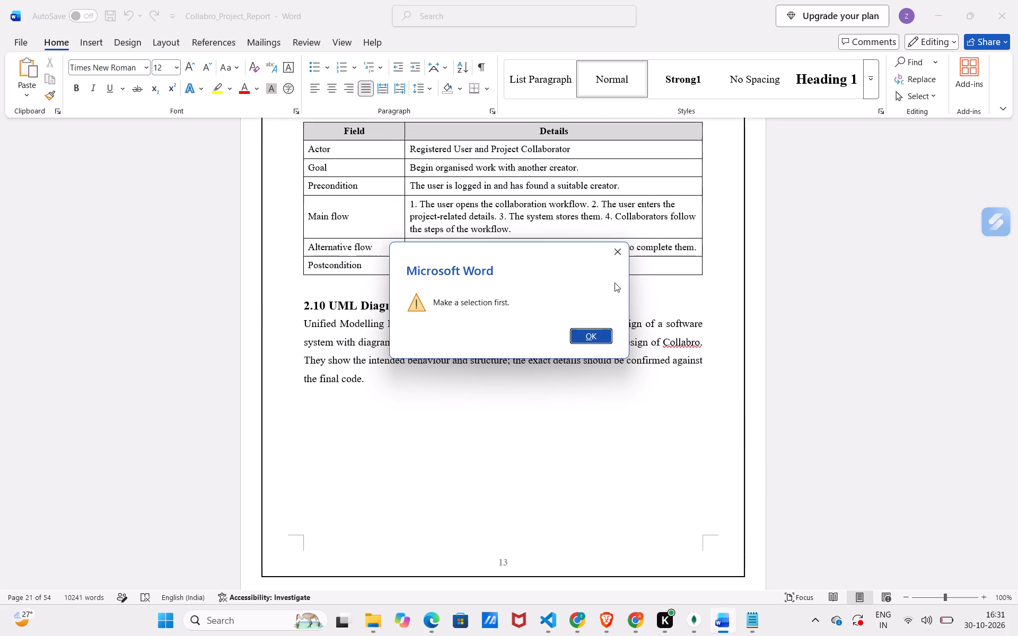
pyautogui.click(615, 327)
pyautogui.click(603, 335)
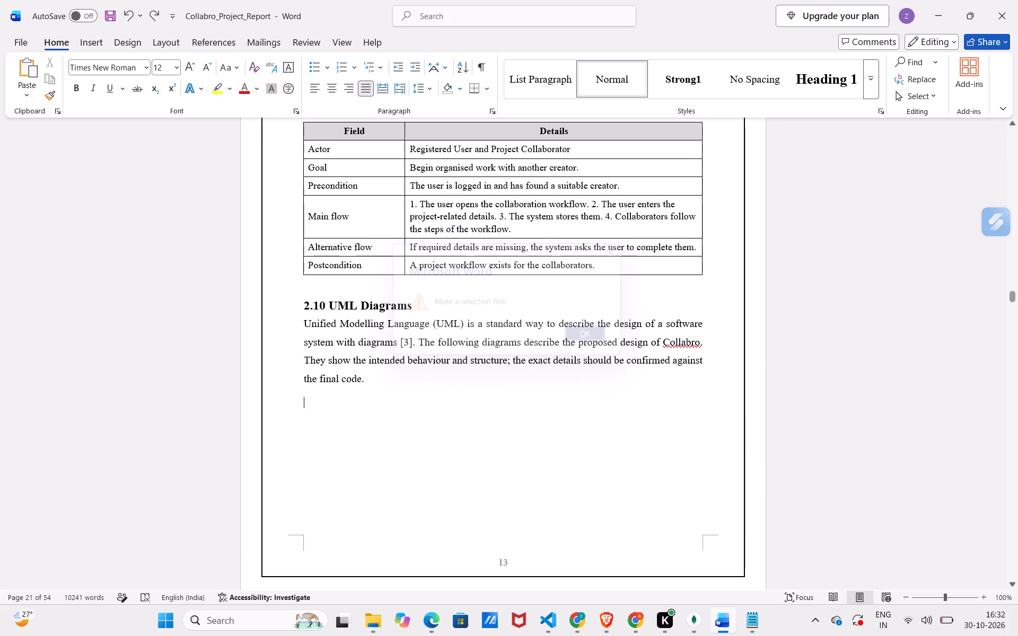
pyautogui.hotkey('ctrl', 'z')
pyautogui.hotkey('ctrl', 'z')
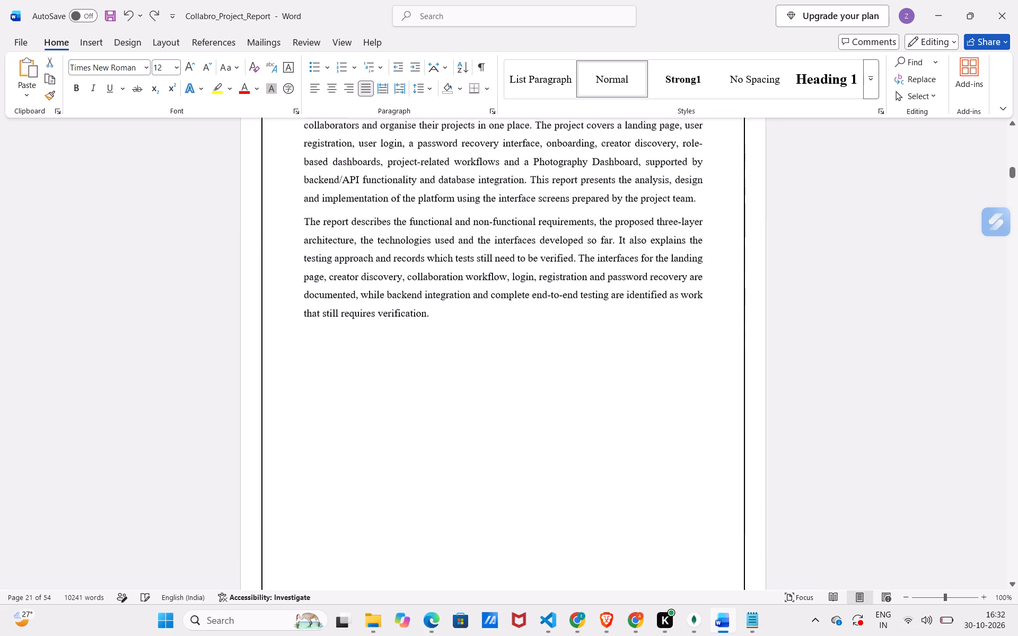
# Make the word Collabro bold at the start of the Abstract's second paragraph.
pyautogui.scroll(1, 603, 335)
pyautogui.scroll(-4, 603, 335)
pyautogui.scroll(1, 603, 335)
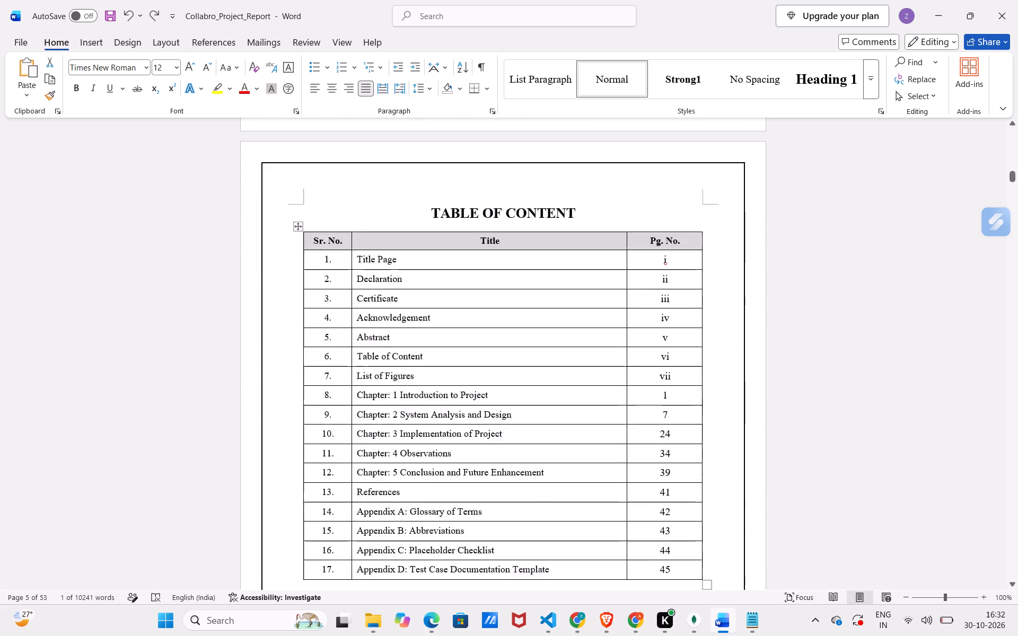
pyautogui.scroll(1, 603, 335)
pyautogui.scroll(-10, 603, 335)
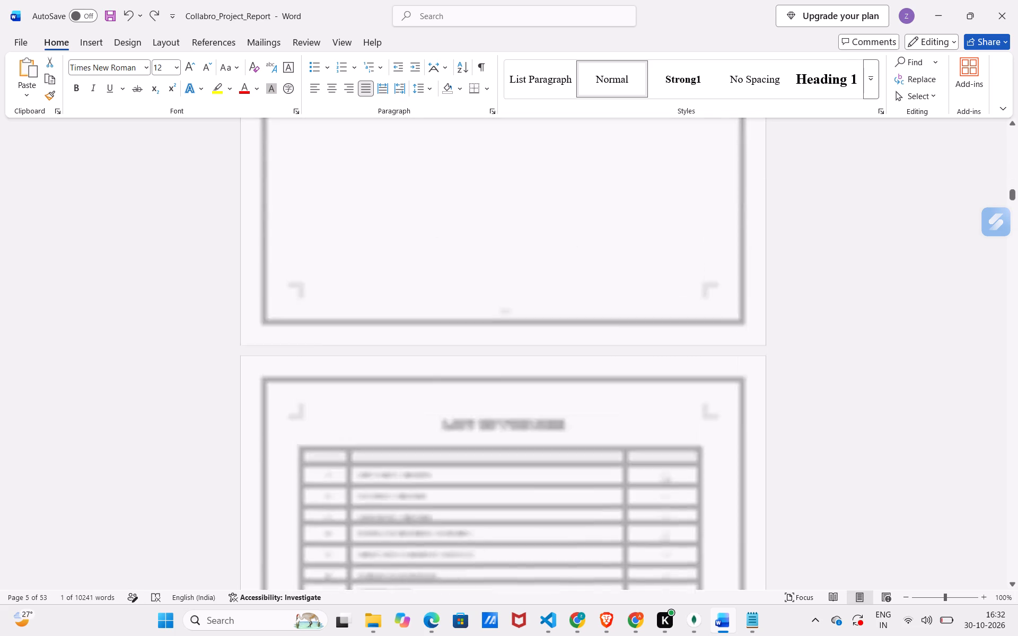
pyautogui.scroll(-2, 603, 335)
pyautogui.scroll(11, 603, 335)
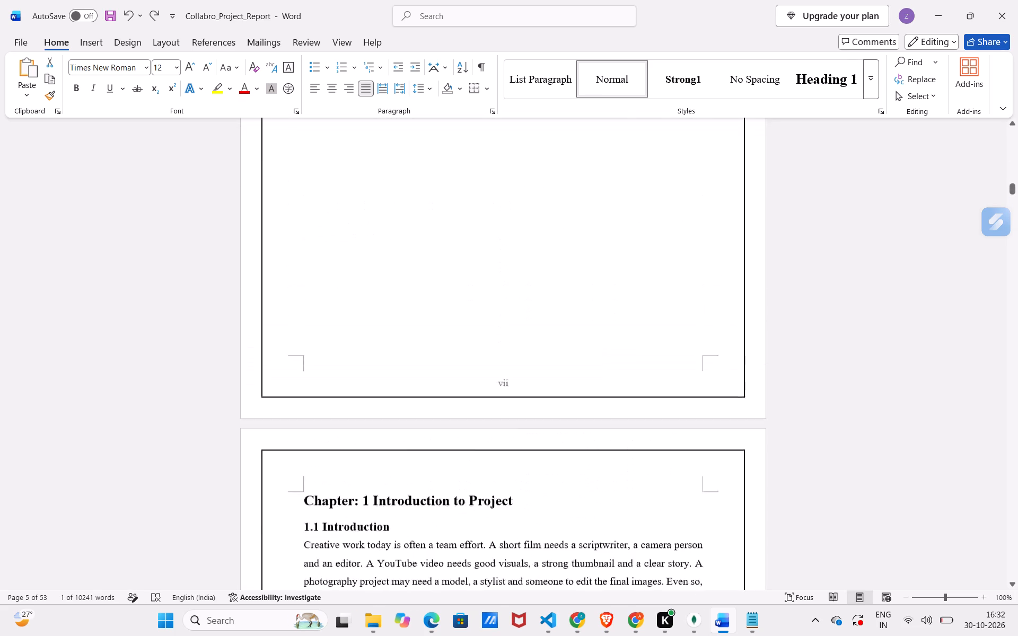
pyautogui.scroll(9, 603, 335)
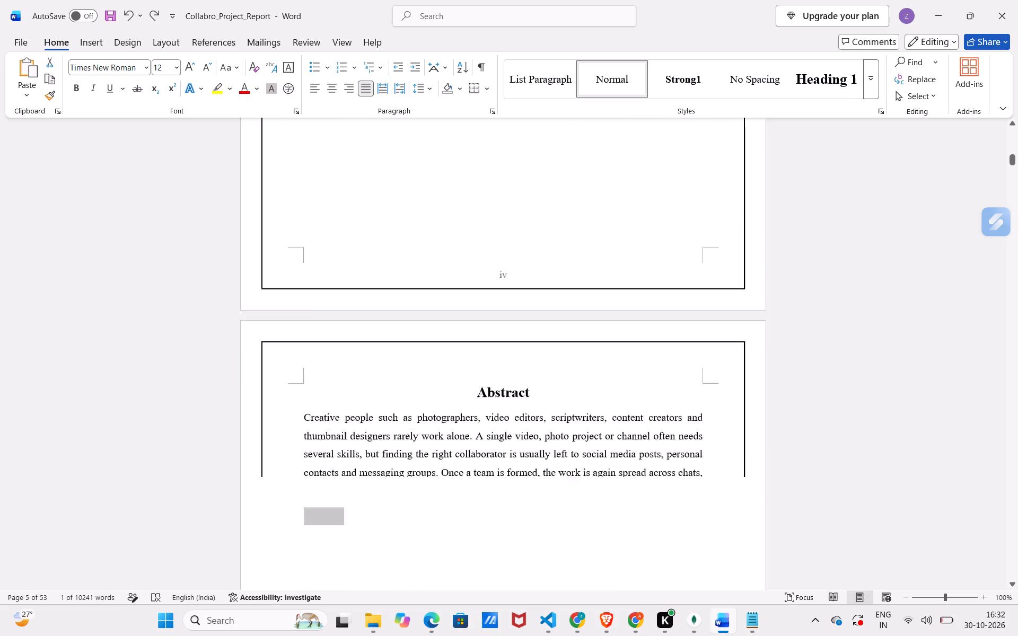
pyautogui.scroll(-2, 603, 335)
pyautogui.hotkey('ctrl', 'b')
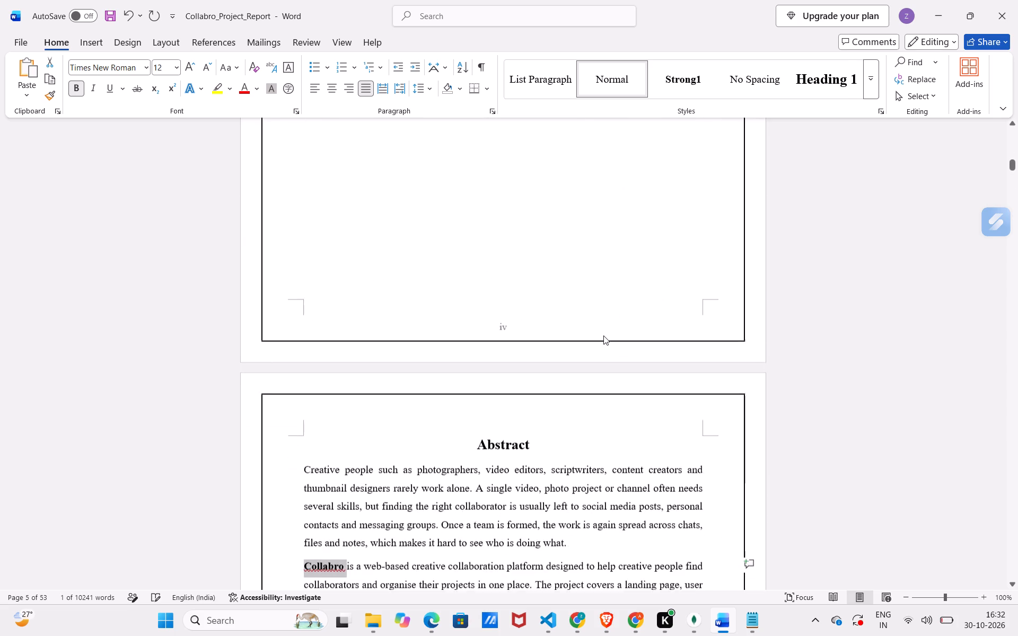
# Delete the existing use case diagram picture above the Fig. 1 caption in section 2.10.1.
pyautogui.scroll(-17, 603, 335)
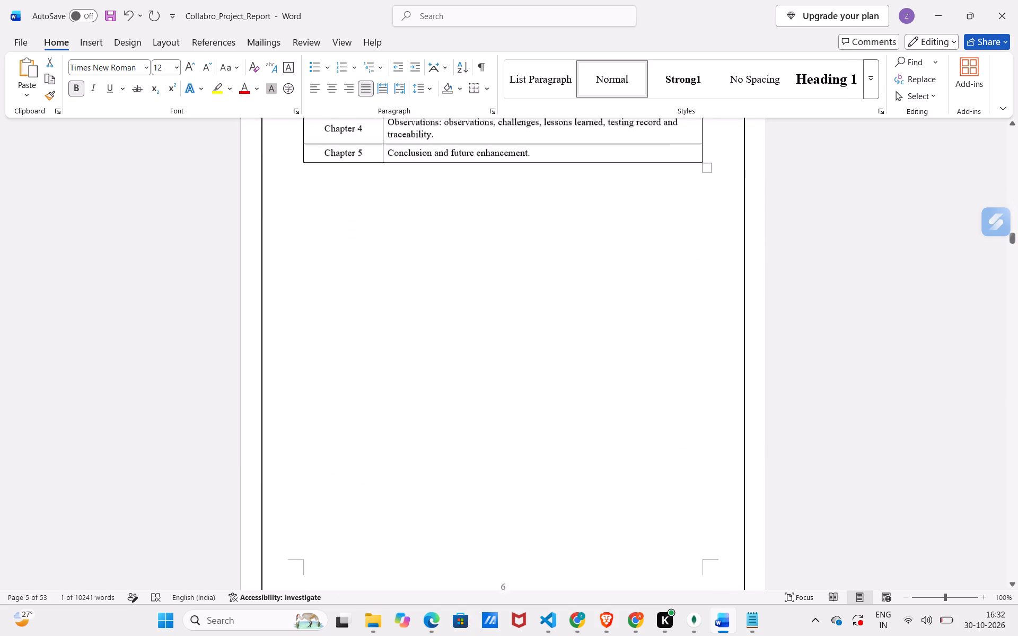
pyautogui.scroll(-16, 603, 335)
pyautogui.scroll(1, 603, 335)
pyautogui.scroll(-2, 603, 335)
pyautogui.scroll(7, 603, 335)
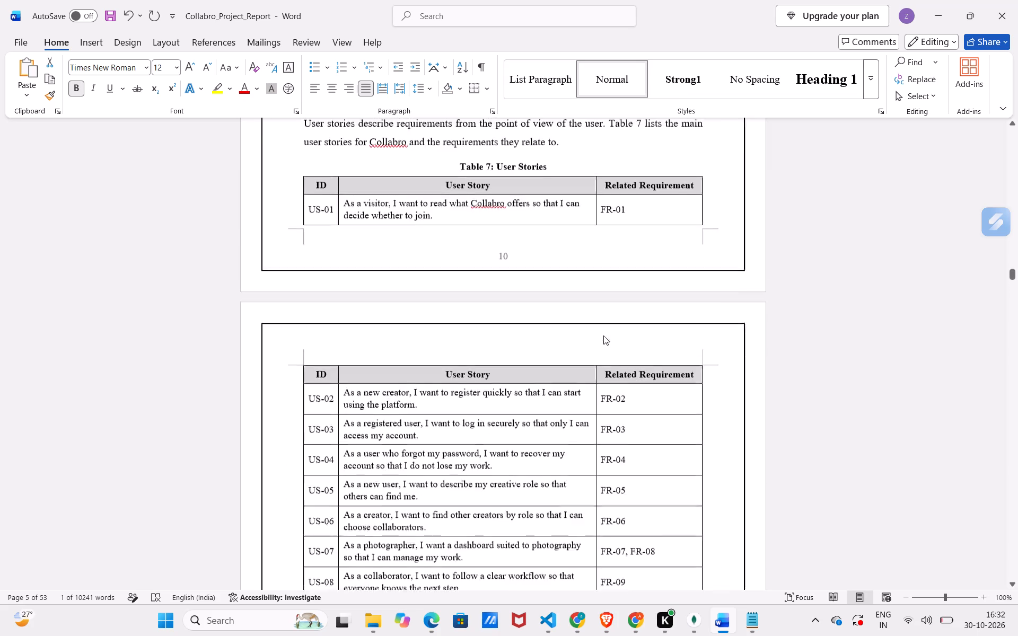
pyautogui.scroll(6, 603, 335)
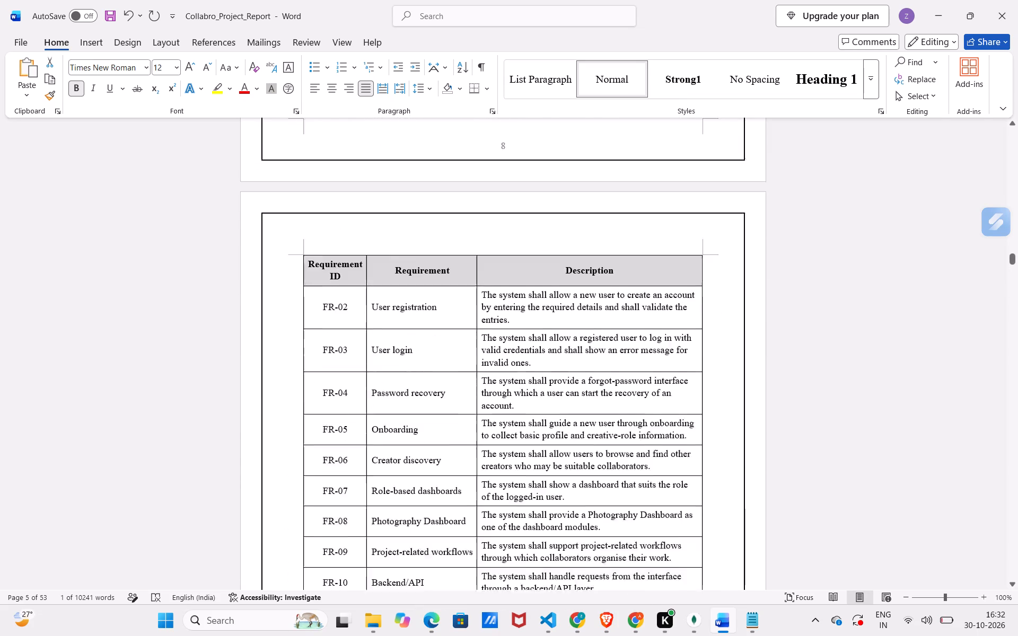
pyautogui.scroll(-13, 603, 335)
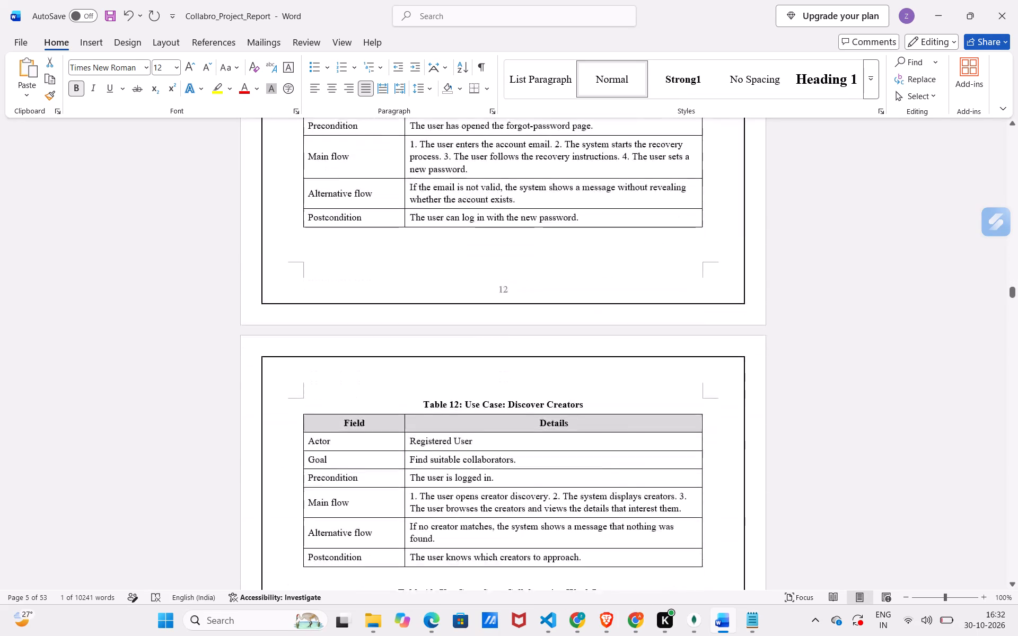
pyautogui.scroll(-3, 603, 335)
pyautogui.scroll(5, 603, 335)
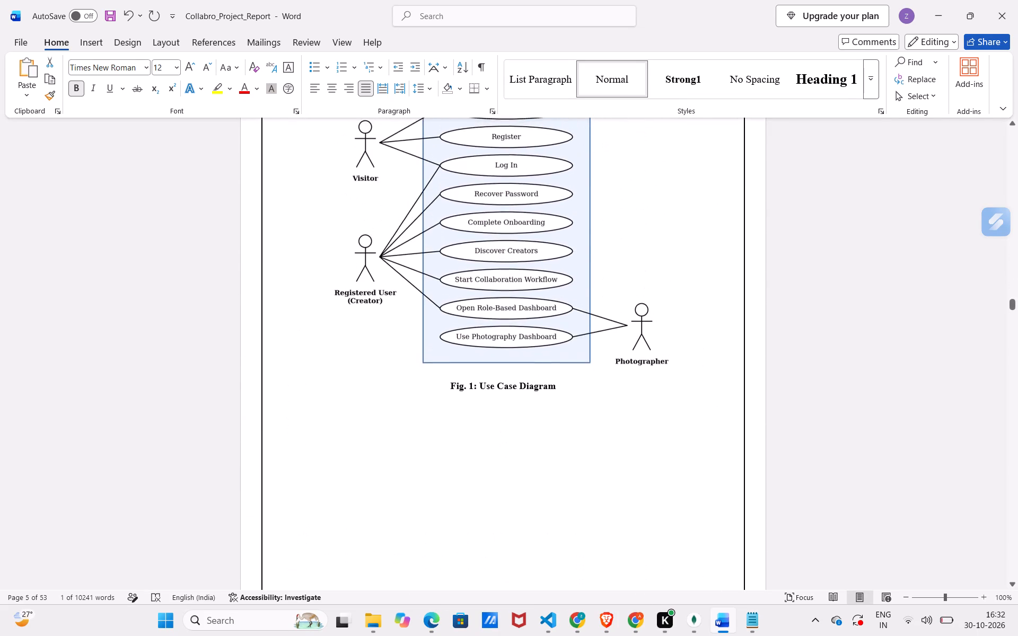
pyautogui.scroll(1, 603, 335)
pyautogui.click(533, 366)
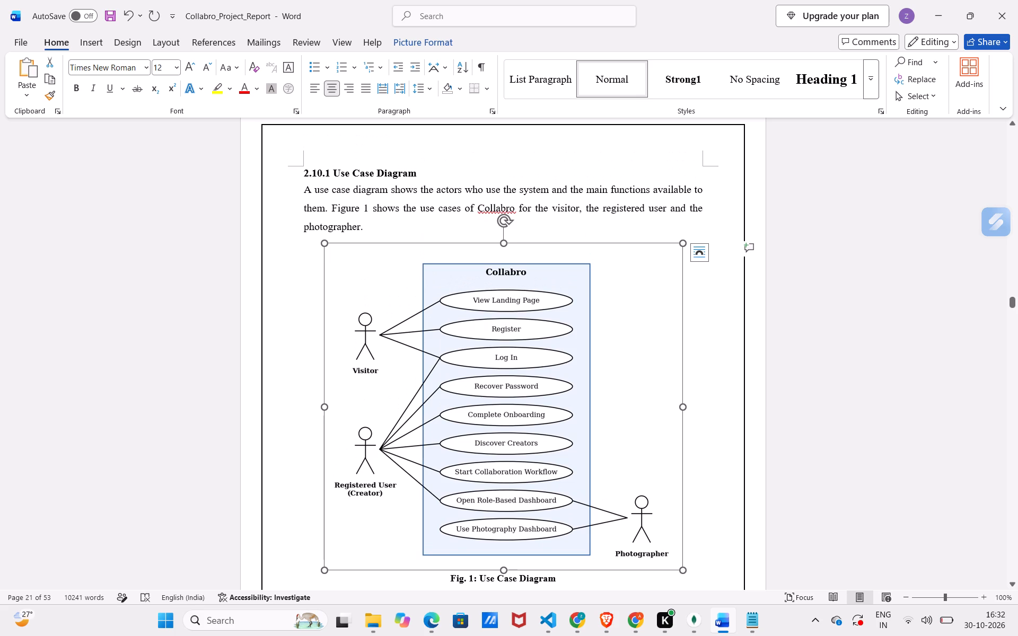
pyautogui.press('BackSpace')
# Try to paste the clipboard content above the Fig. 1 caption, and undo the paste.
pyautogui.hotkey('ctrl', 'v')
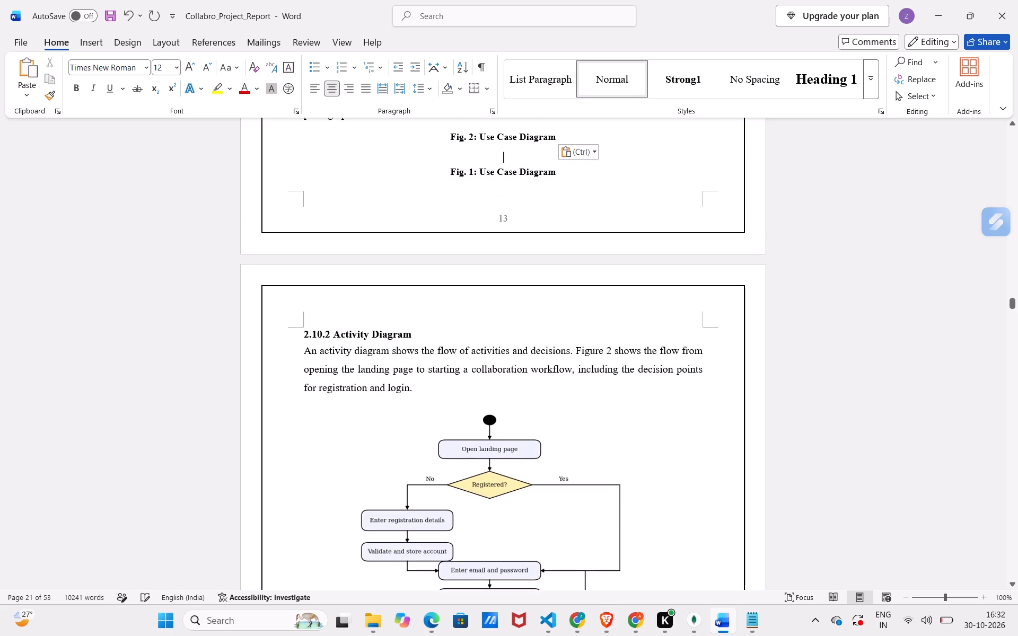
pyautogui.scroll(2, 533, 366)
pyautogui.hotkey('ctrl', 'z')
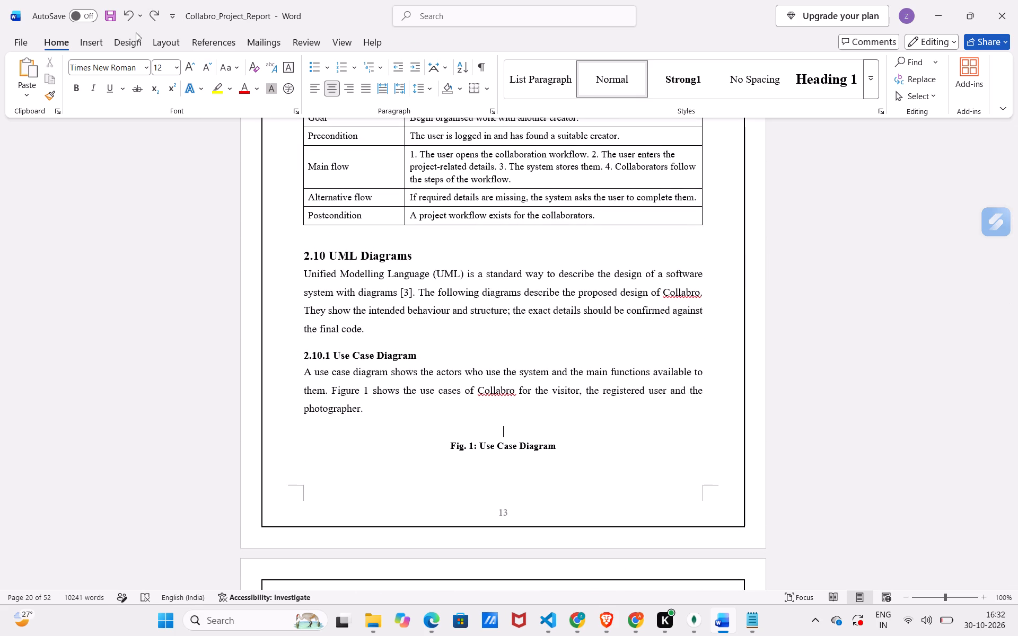
# Insert the picture WhatsApp Image 2026-07-26 at 9.51.45 PM from Downloads above the Fig. 1: Use Case Diagram caption.
pyautogui.click(75, 49)
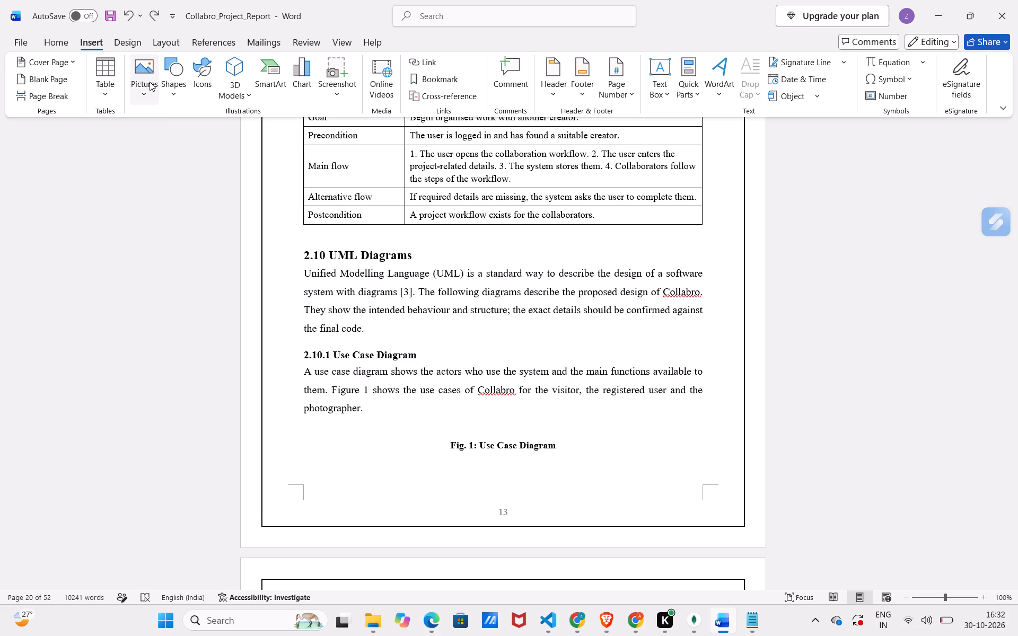
pyautogui.click(150, 82)
pyautogui.click(179, 135)
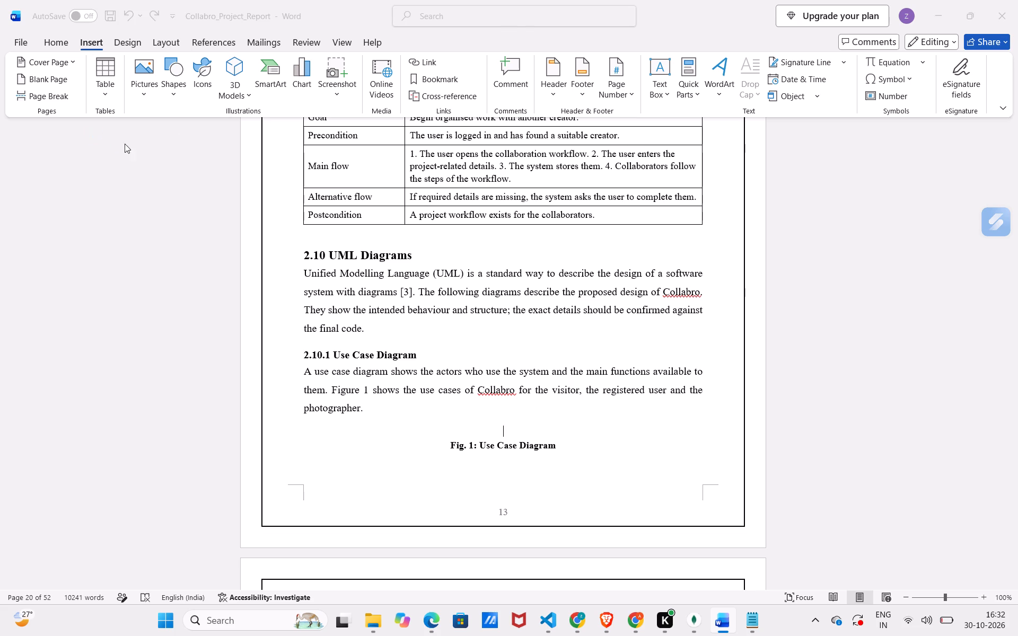
pyautogui.click(214, 129)
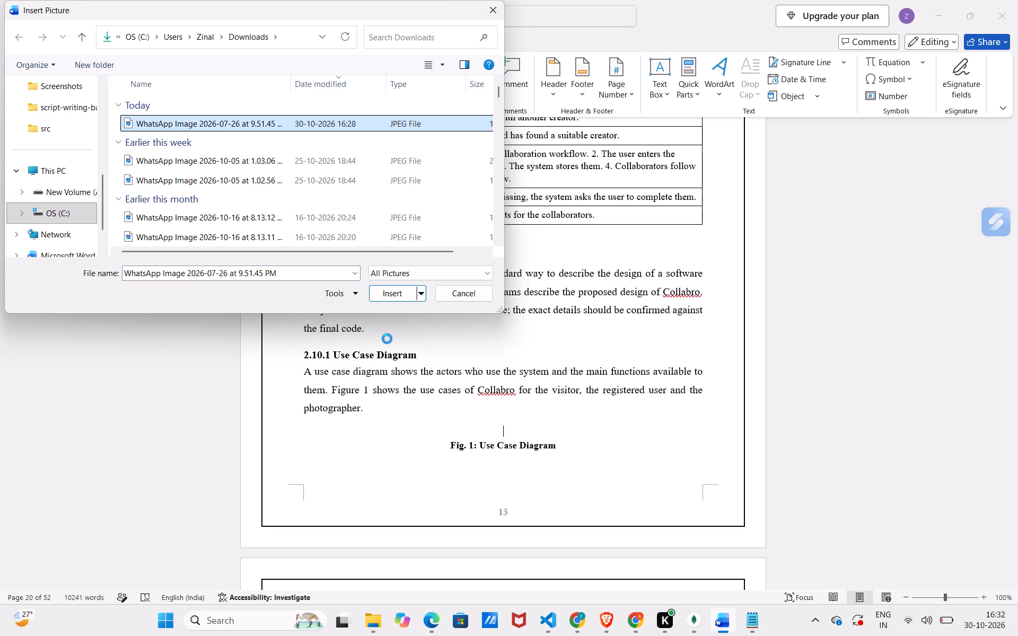
pyautogui.click(399, 296)
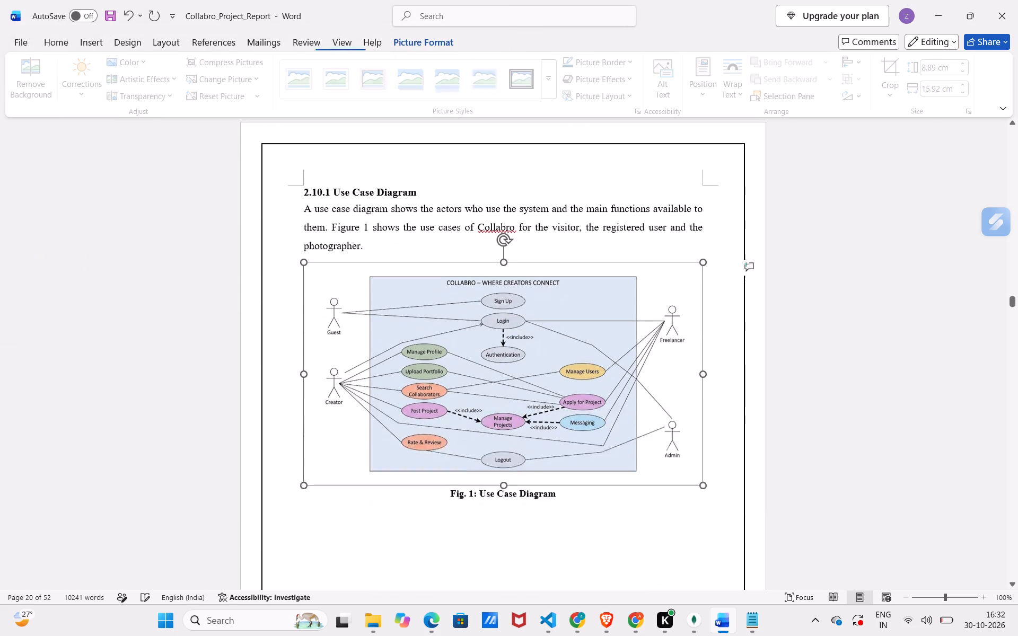
# Delete the existing activity diagram picture above the Fig. 2 caption in section 2.10.2.
pyautogui.scroll(-4, 399, 296)
pyautogui.scroll(1, 399, 296)
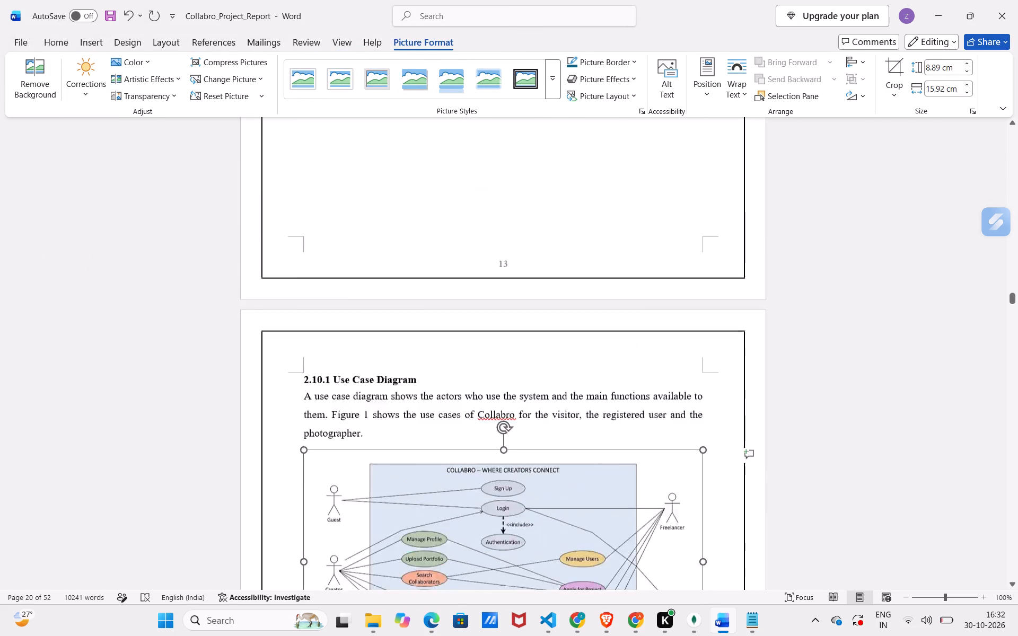
pyautogui.scroll(-3, 399, 296)
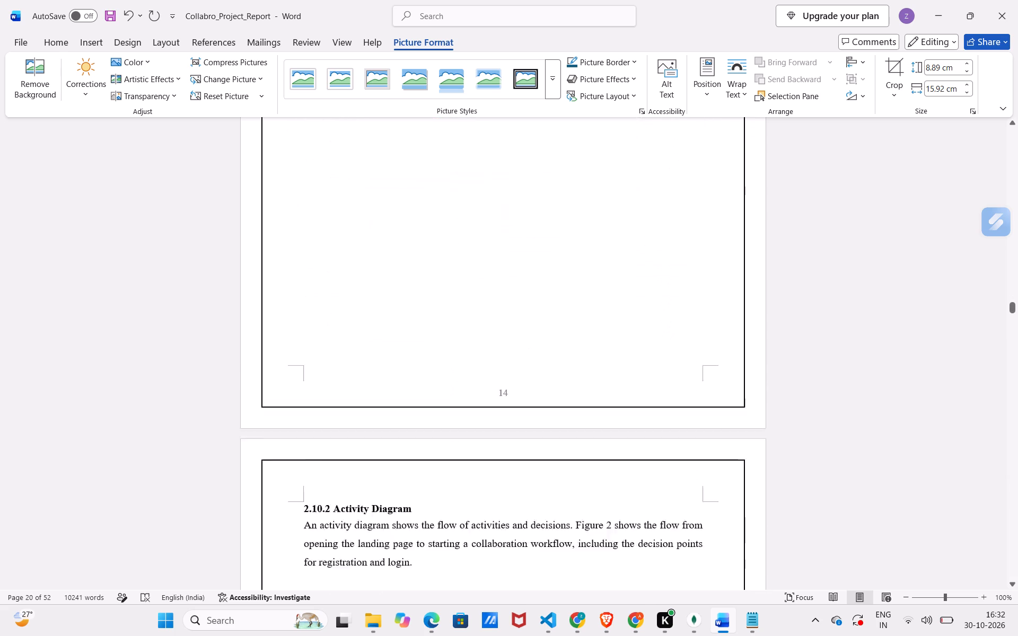
pyautogui.scroll(-4, 399, 296)
pyautogui.click(462, 317)
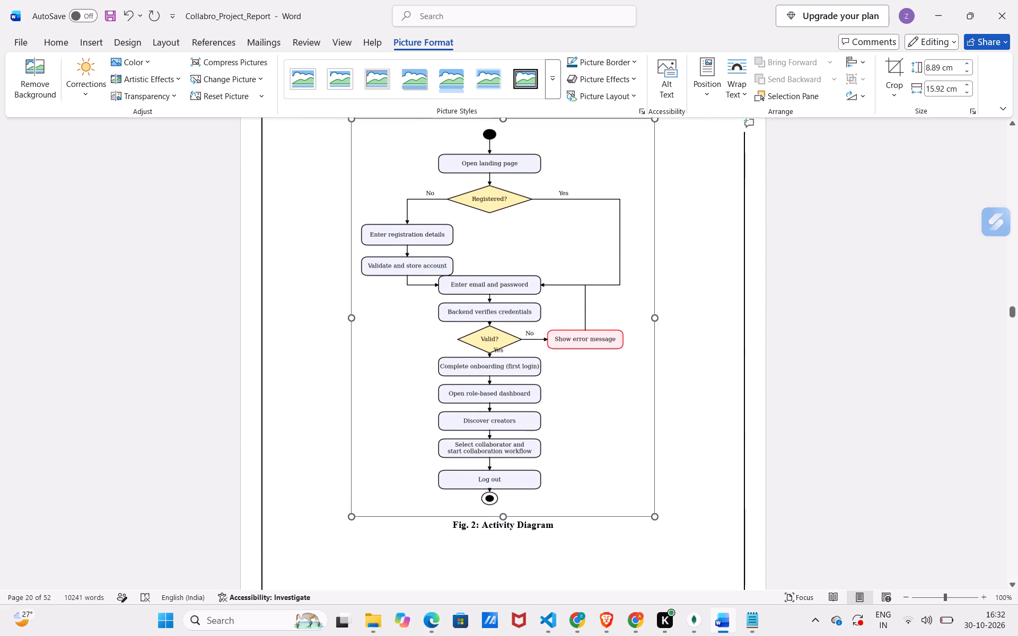
pyautogui.press('BackSpace')
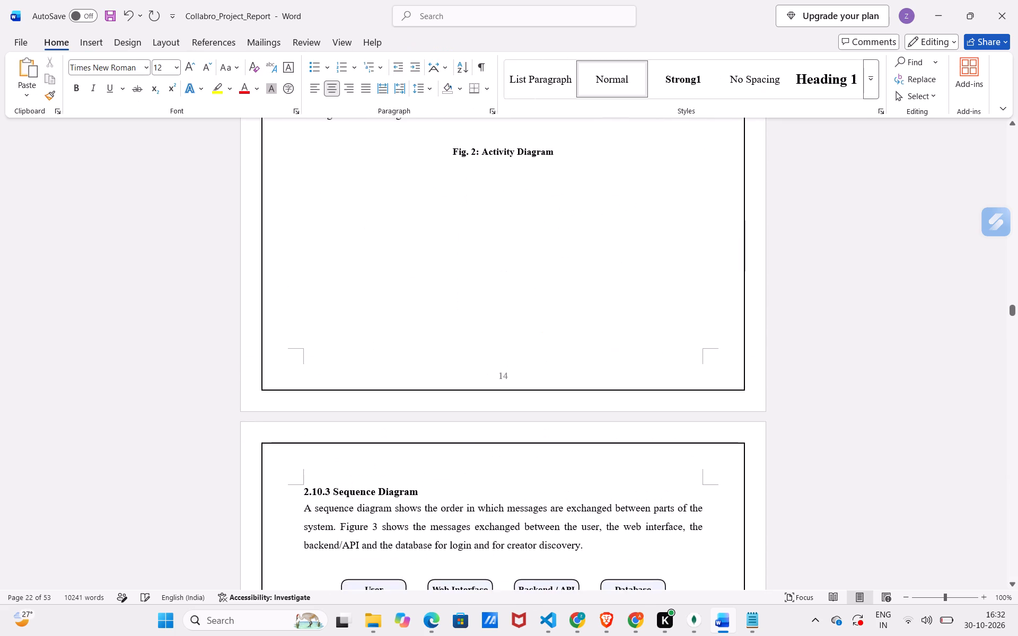
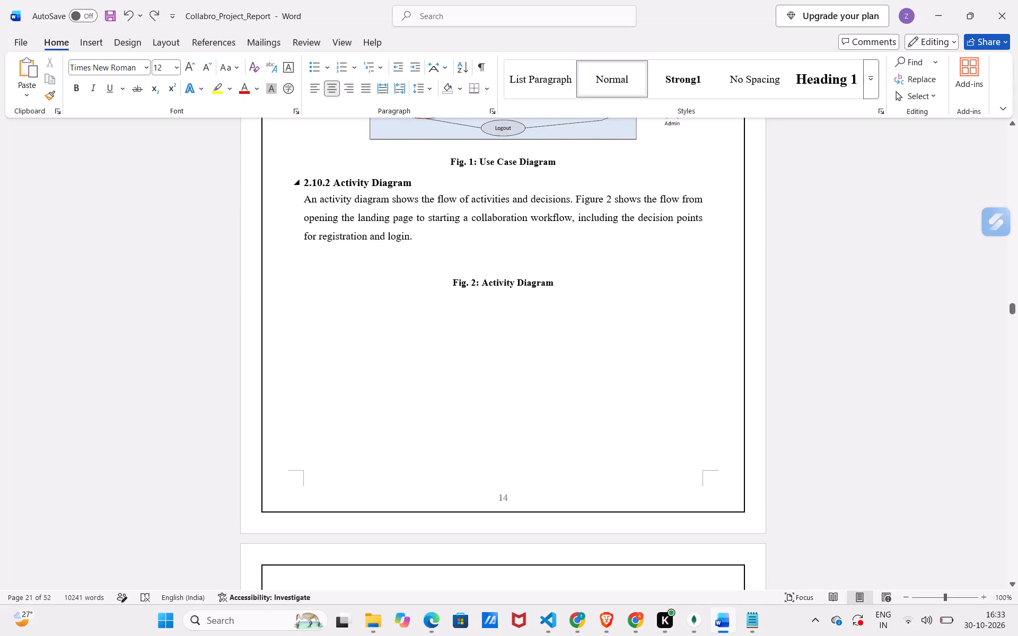
# Insert the picture WhatsApp Image 2026-10-30 at 4.28.04 PM from Downloads above the Fig. 2: Activity Diagram caption.
pyautogui.click(107, 46)
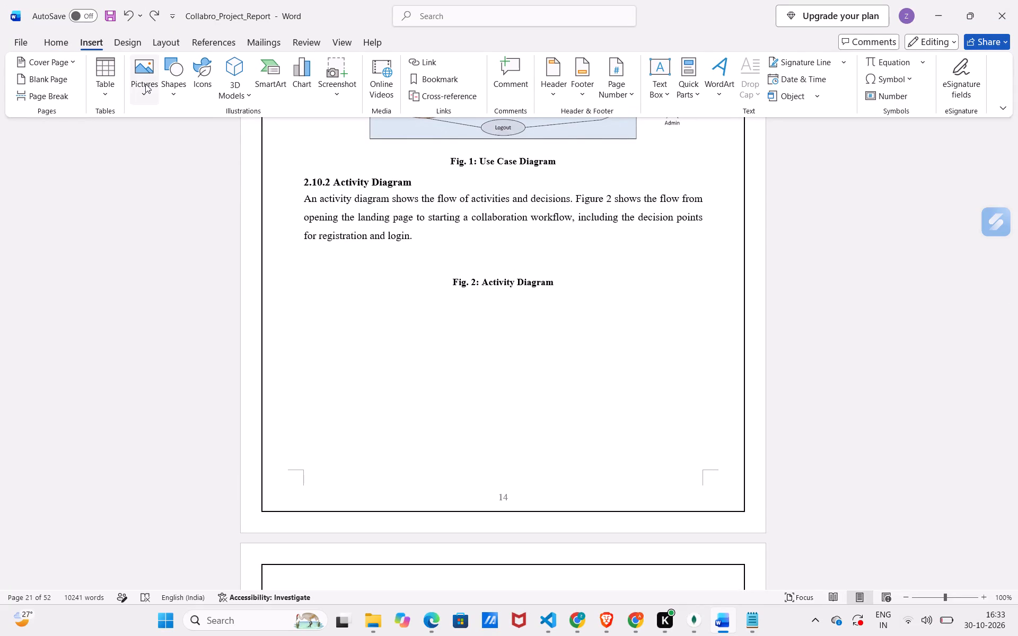
pyautogui.click(145, 84)
pyautogui.click(175, 133)
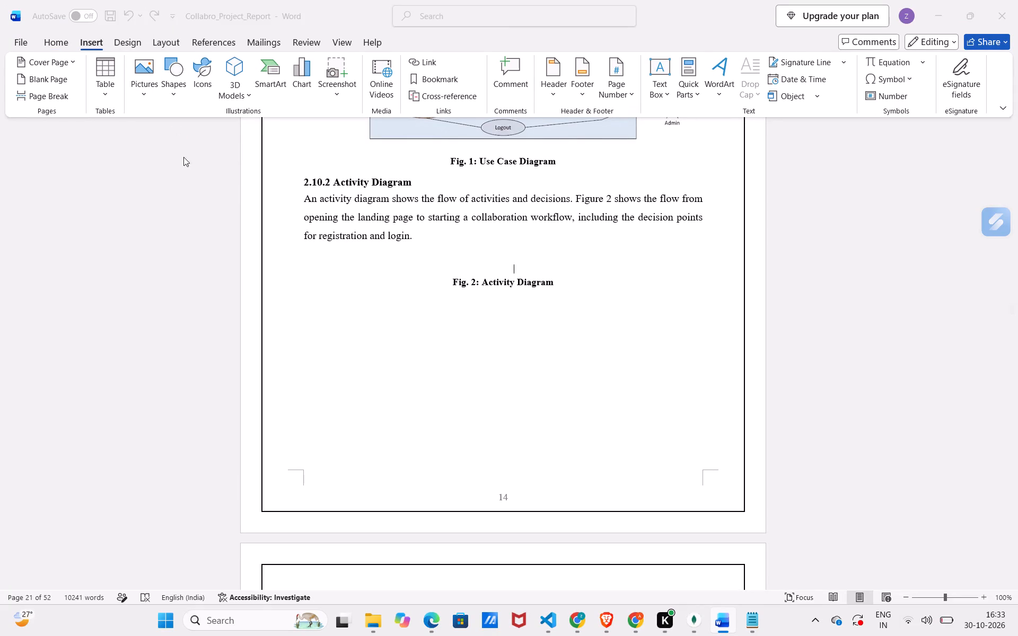
pyautogui.click(165, 121)
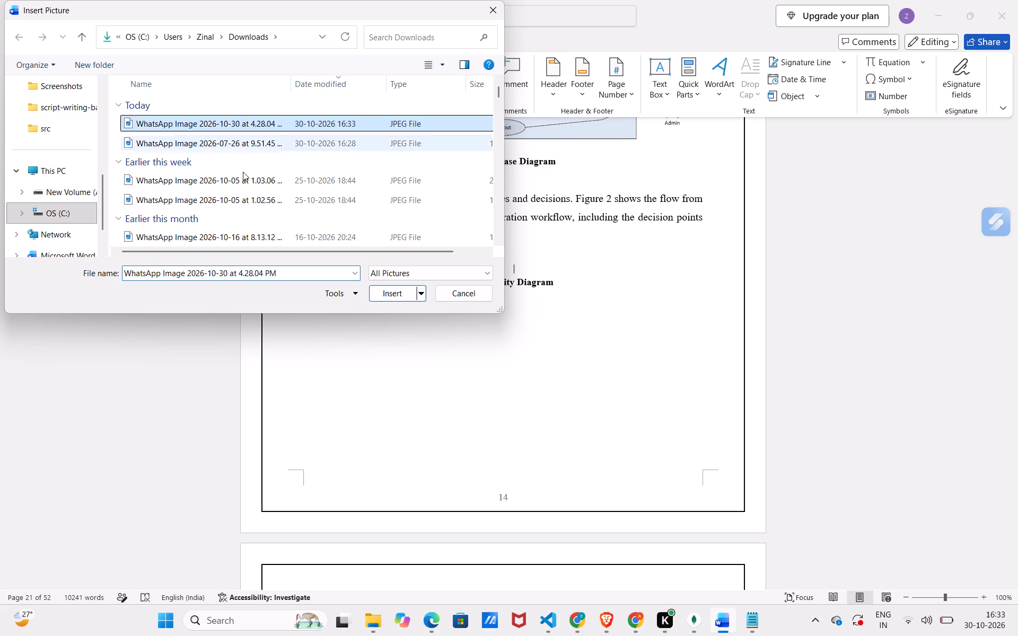
pyautogui.click(376, 288)
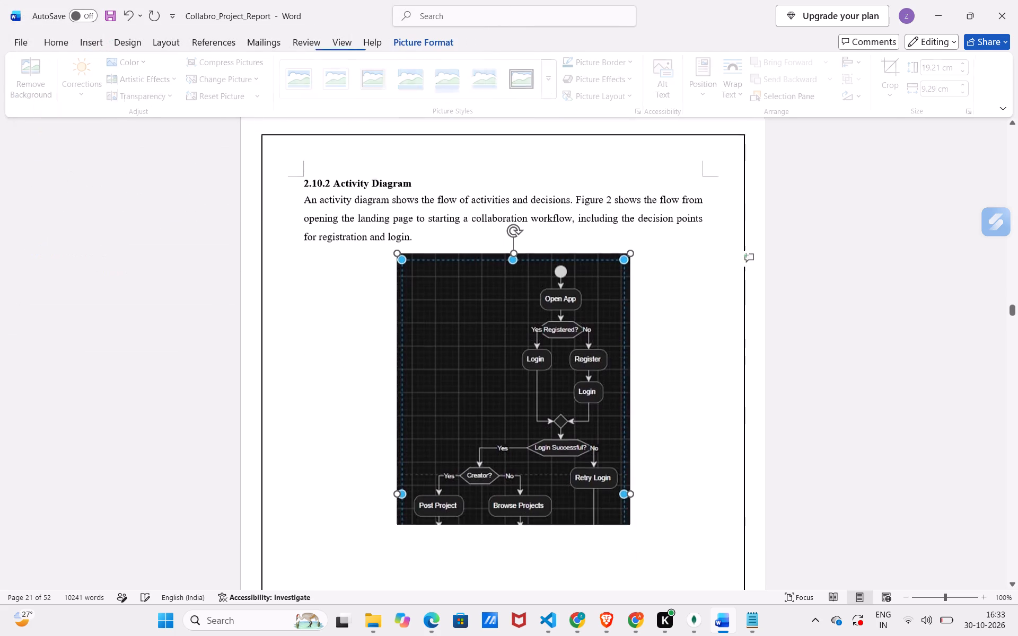
# Select the existing sequence diagram picture above the Fig. 3 caption in section 2.10.3.
pyautogui.scroll(4, 376, 288)
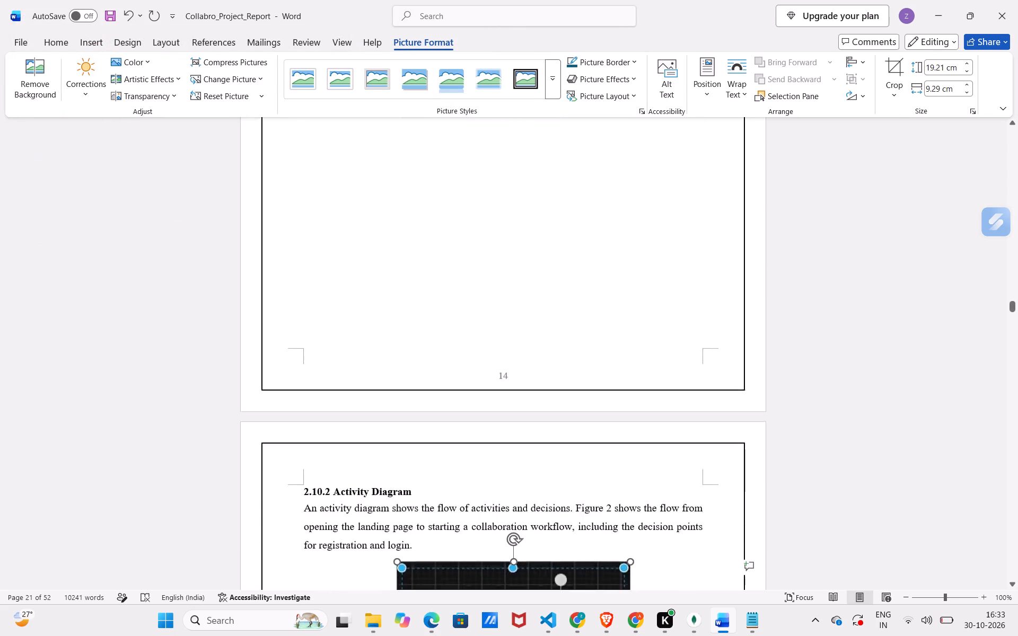
pyautogui.scroll(2, 376, 288)
pyautogui.scroll(-1, 376, 288)
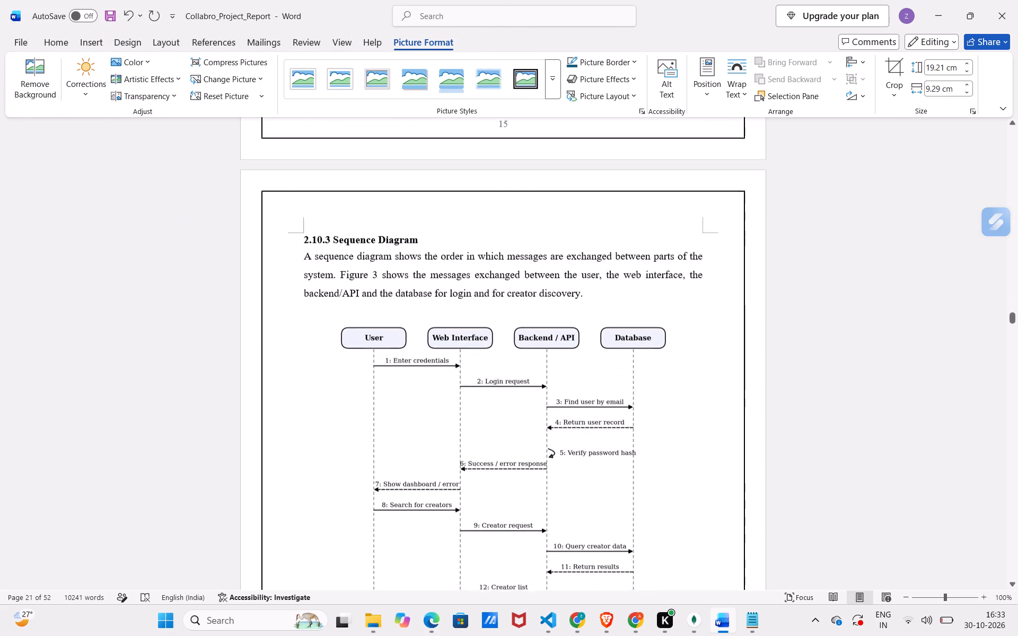
pyautogui.scroll(-2, 376, 288)
pyautogui.click(472, 343)
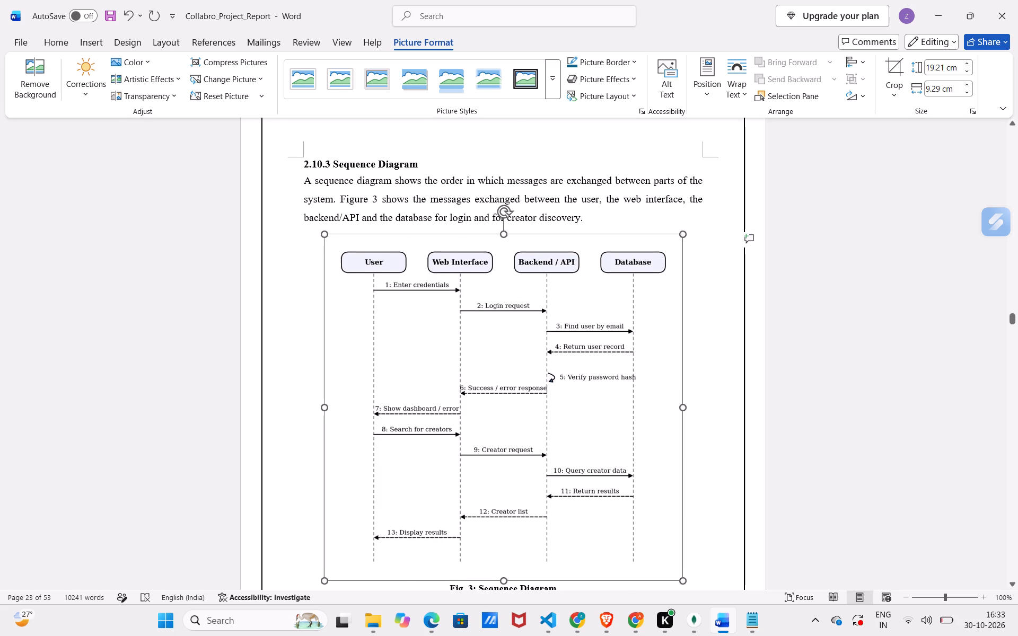
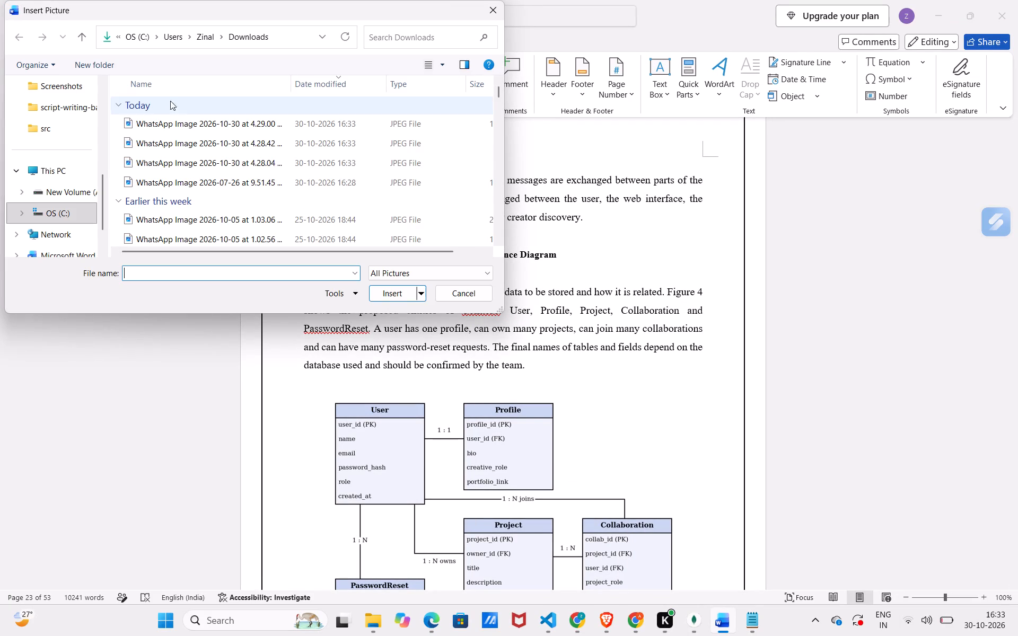
# Insert the pictures WhatsApp Image 2026-10-30 at 4.28.42 PM and 4.29.00 PM from Downloads above the Fig. 3: Sequence Diagram caption.
pyautogui.click(194, 123)
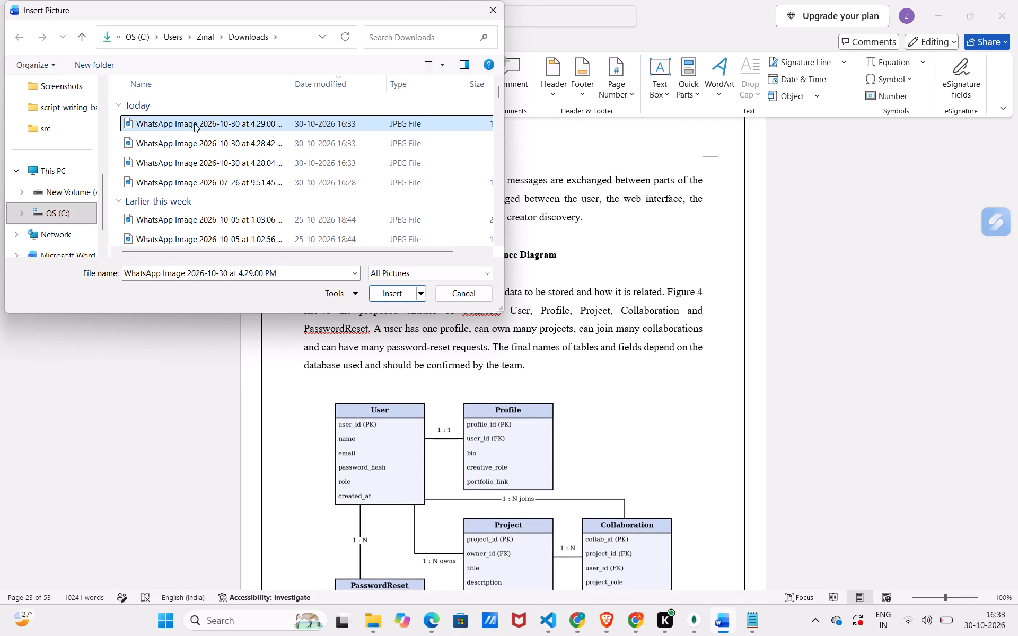
pyautogui.hotkey('shift', 'Down')
pyautogui.click(390, 294)
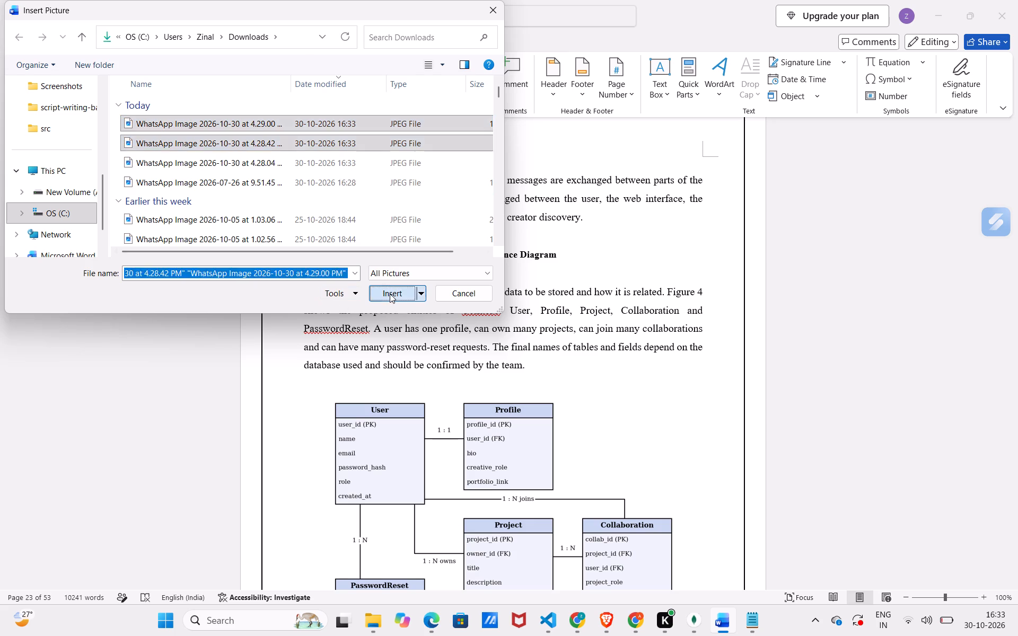
# Cut the class diagram picture from between the sequence diagram and the Fig. 3: Sequence Diagram caption.
pyautogui.scroll(2, 502, 347)
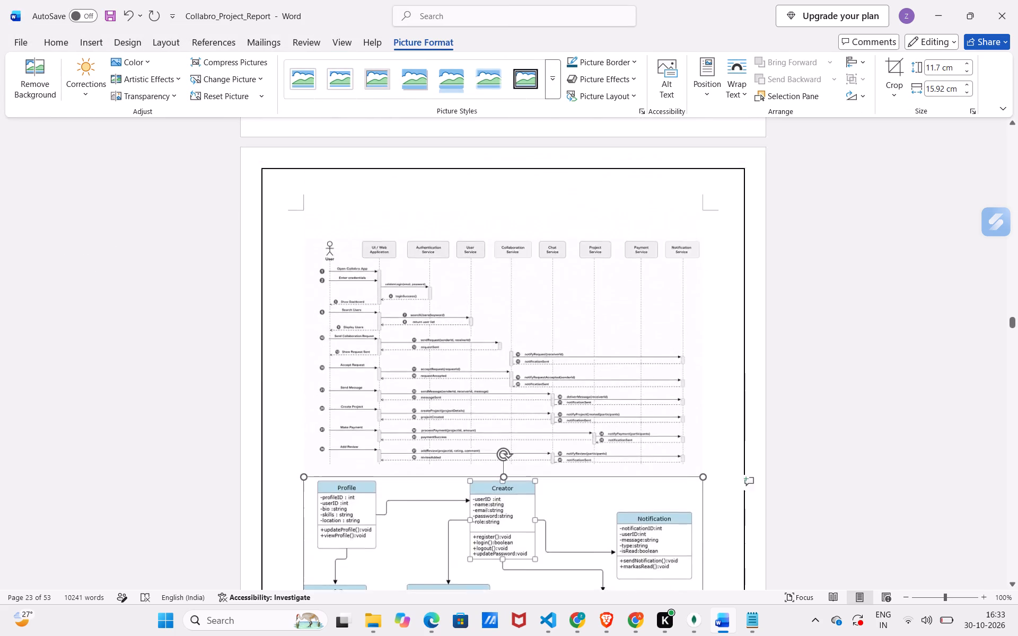
pyautogui.scroll(3, 502, 347)
pyautogui.scroll(-19, 502, 347)
pyautogui.scroll(1, 502, 347)
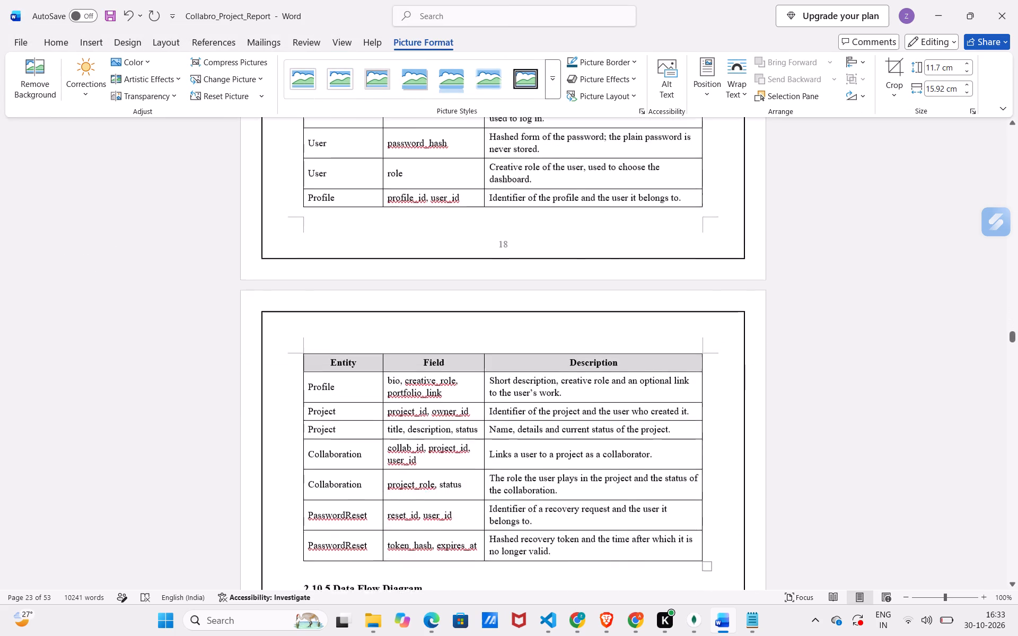
pyautogui.scroll(1, 502, 347)
pyautogui.scroll(-2, 502, 347)
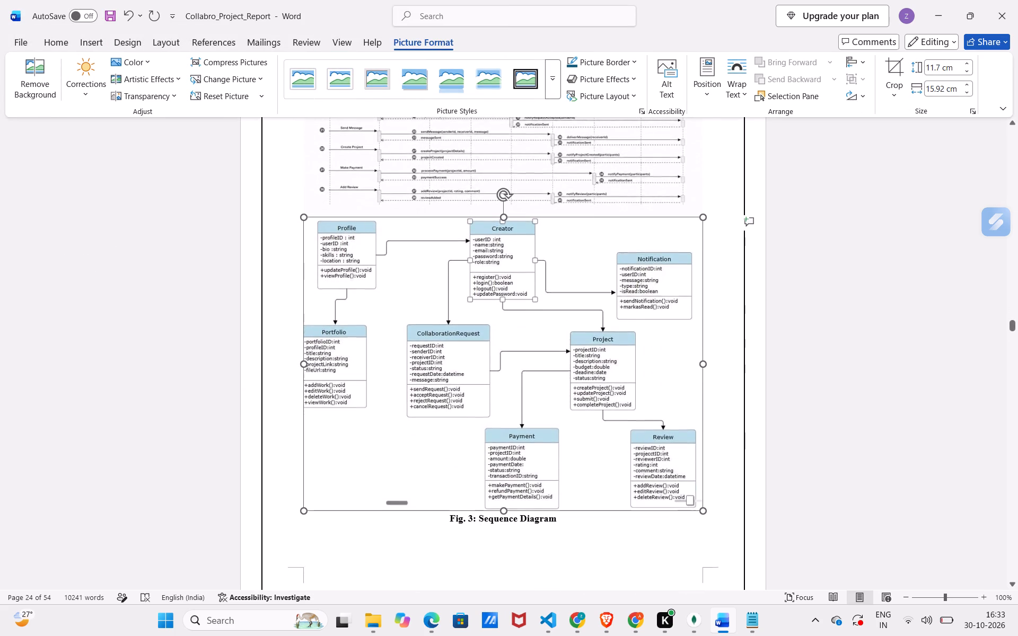
pyautogui.hotkey('ctrl', 'x')
# Select the existing entity-relationship diagram picture above the Fig. 4 caption in section 2.10.4.
pyautogui.scroll(1, 502, 347)
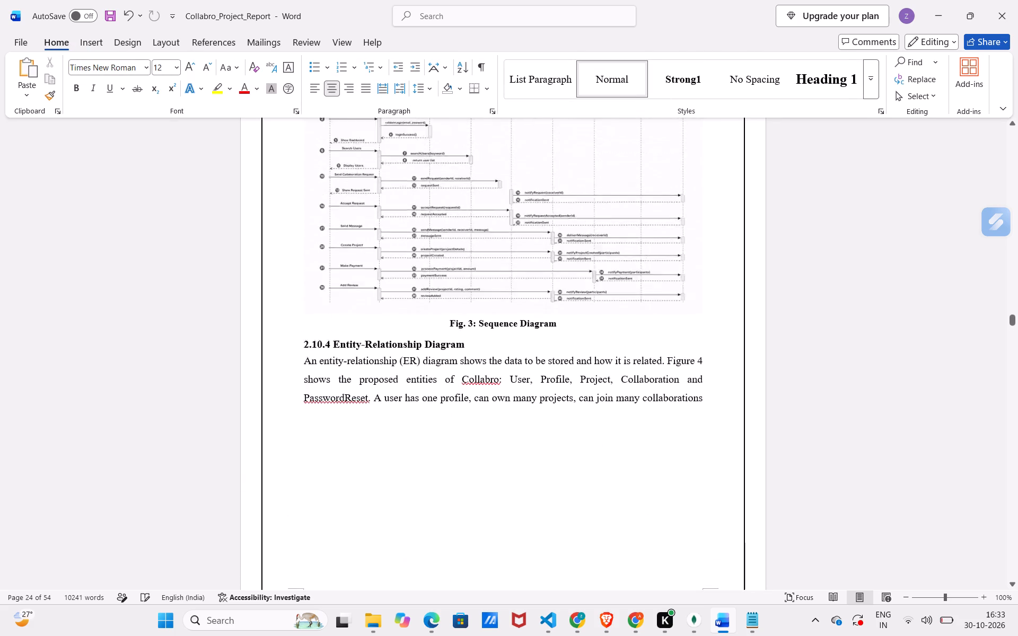
pyautogui.scroll(1, 502, 347)
pyautogui.scroll(-5, 502, 347)
pyautogui.rightClick(502, 347)
pyautogui.click(502, 347)
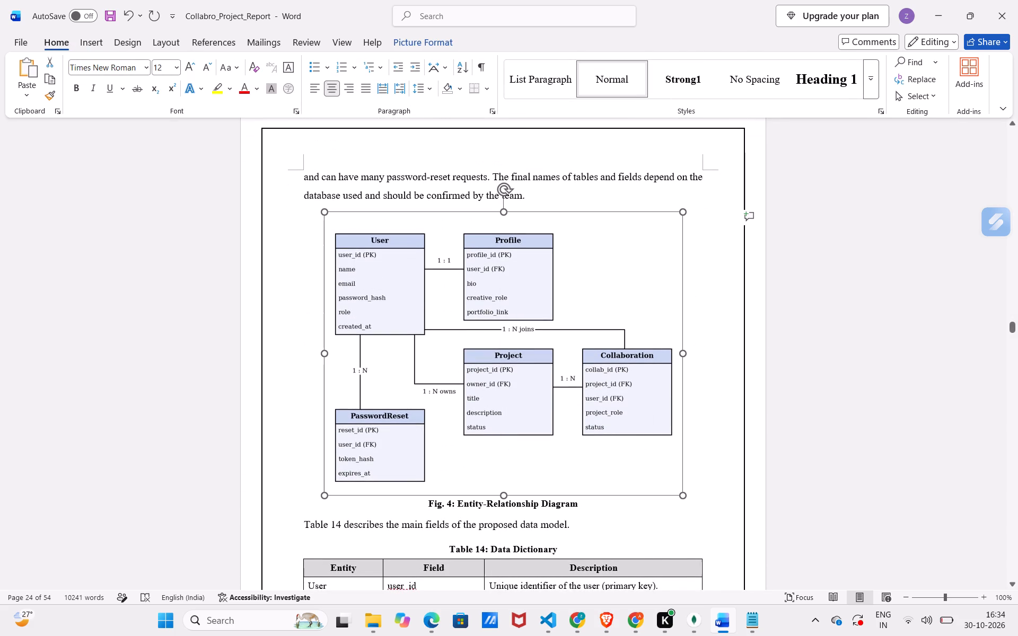
# Replace the selected picture above the Fig. 4: Entity-Relationship Diagram caption with the copied class diagram.
pyautogui.press('BackSpace')
pyautogui.hotkey('ctrl', 'v')
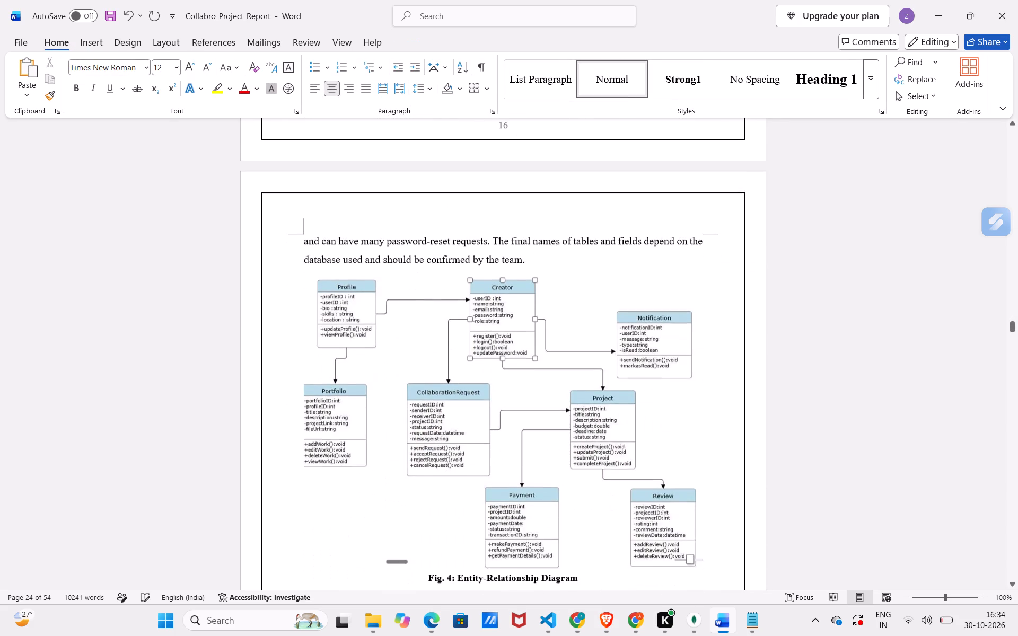
# Select the existing data flow diagram picture above the Fig. 5 caption in section 2.10.5.
pyautogui.scroll(-6, 502, 347)
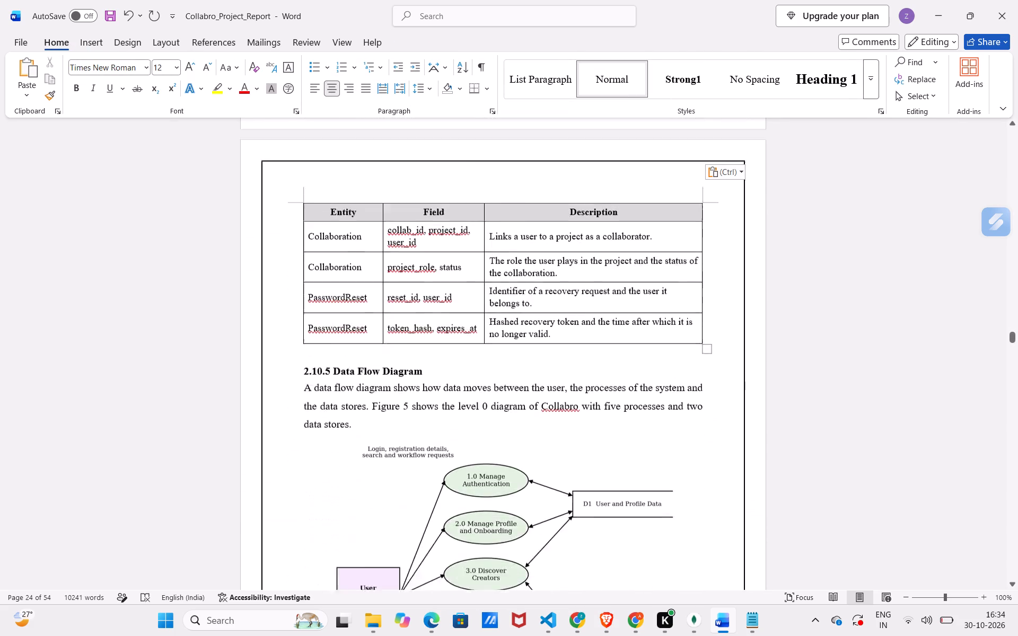
pyautogui.scroll(-1, 502, 347)
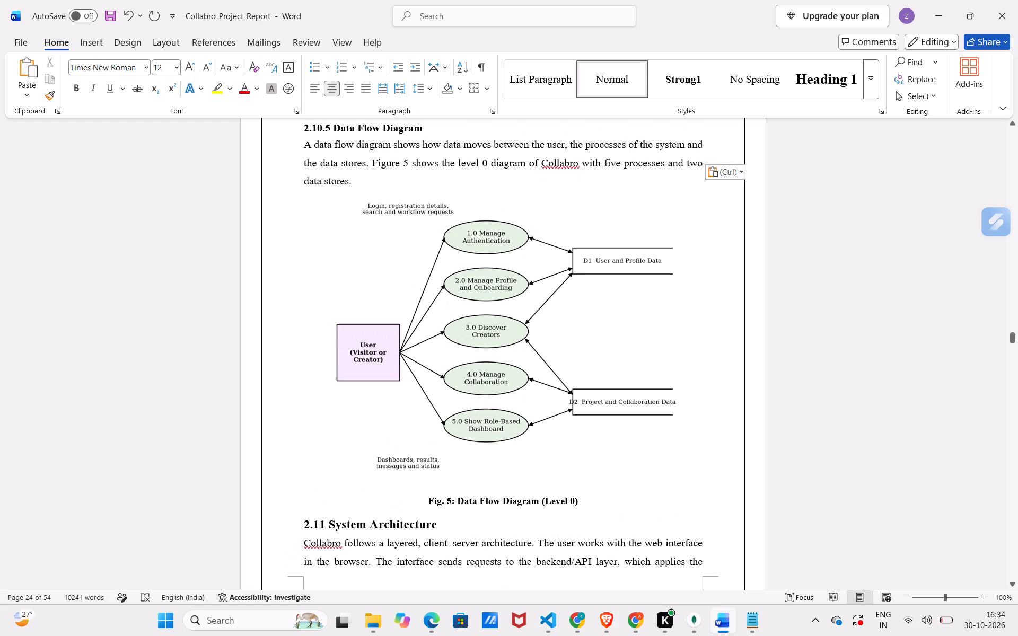
pyautogui.click(502, 347)
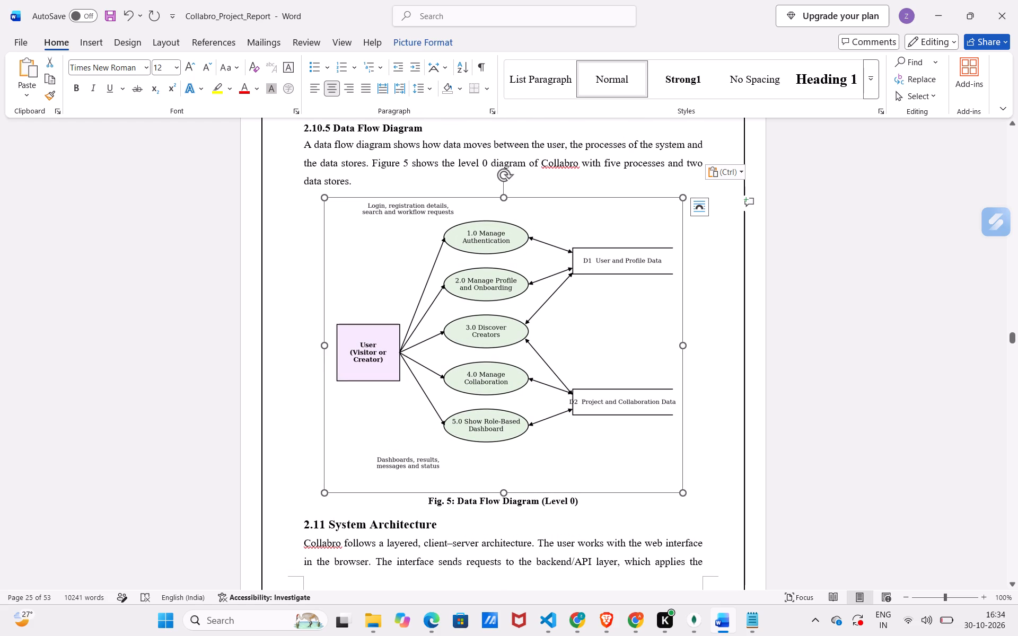
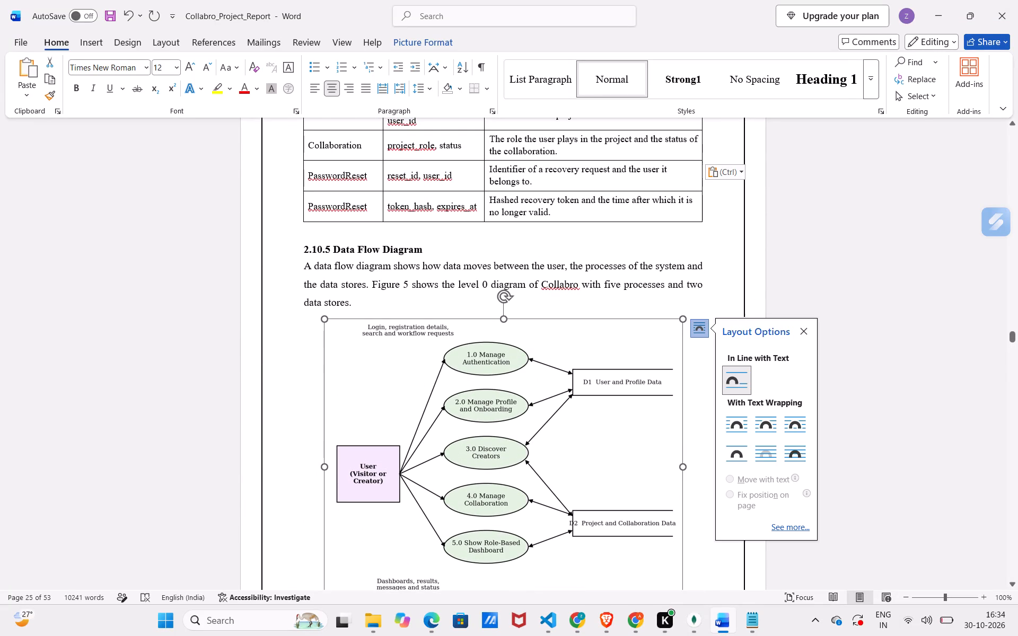
# Replace the selected data flow diagram above the Fig. 5 caption with the pictures WhatsApp Image 2026-10-30 at 4.30.04 PM and 4.30.14 PM from Downloads.
pyautogui.press('BackSpace')
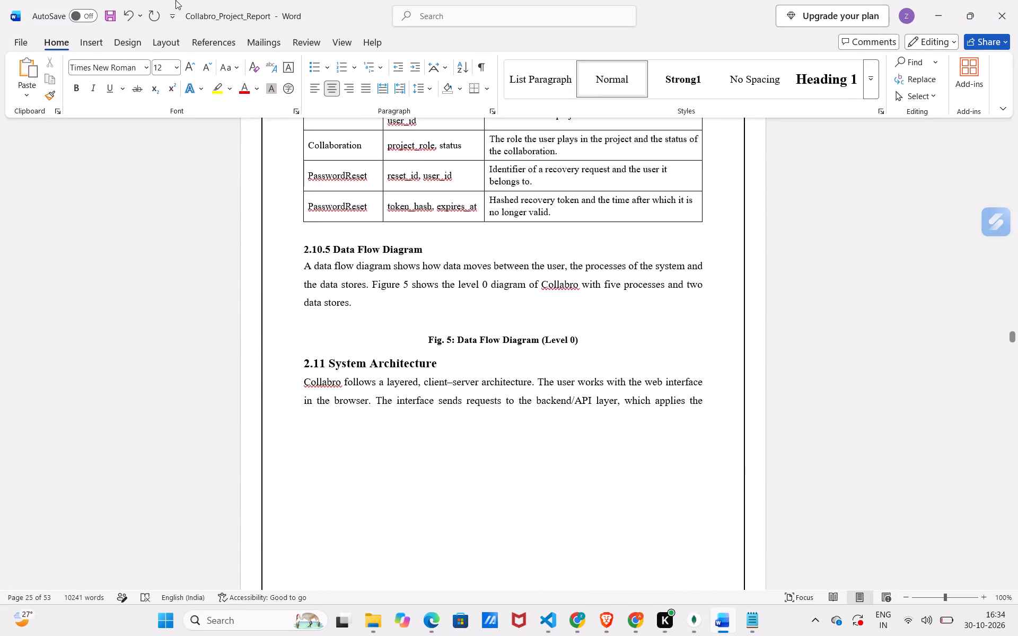
pyautogui.click(99, 40)
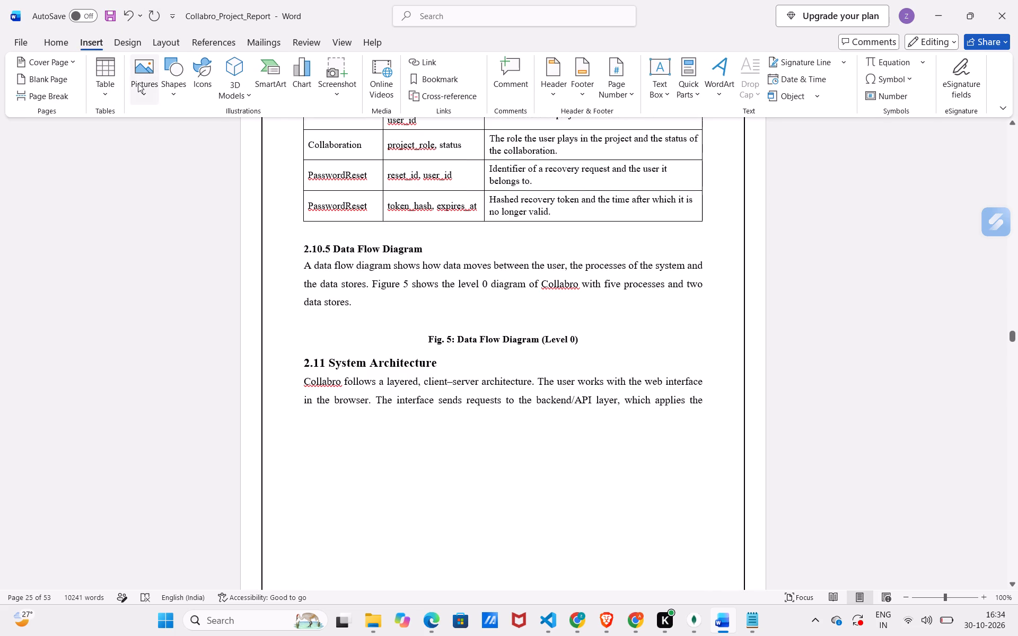
pyautogui.click(138, 83)
pyautogui.click(171, 138)
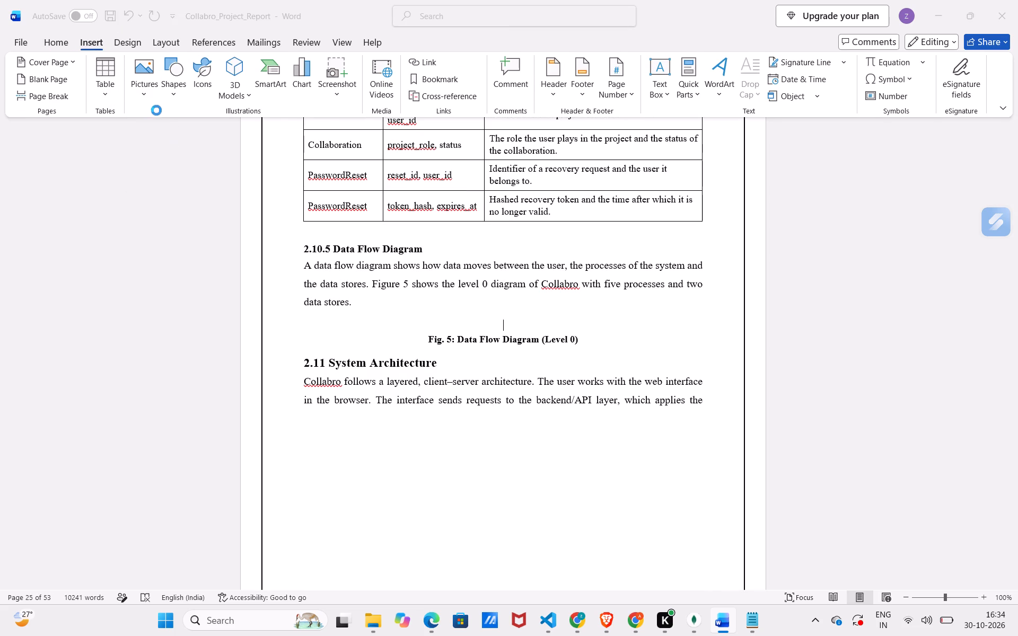
pyautogui.click(174, 116)
pyautogui.hotkey('shift', 'Down')
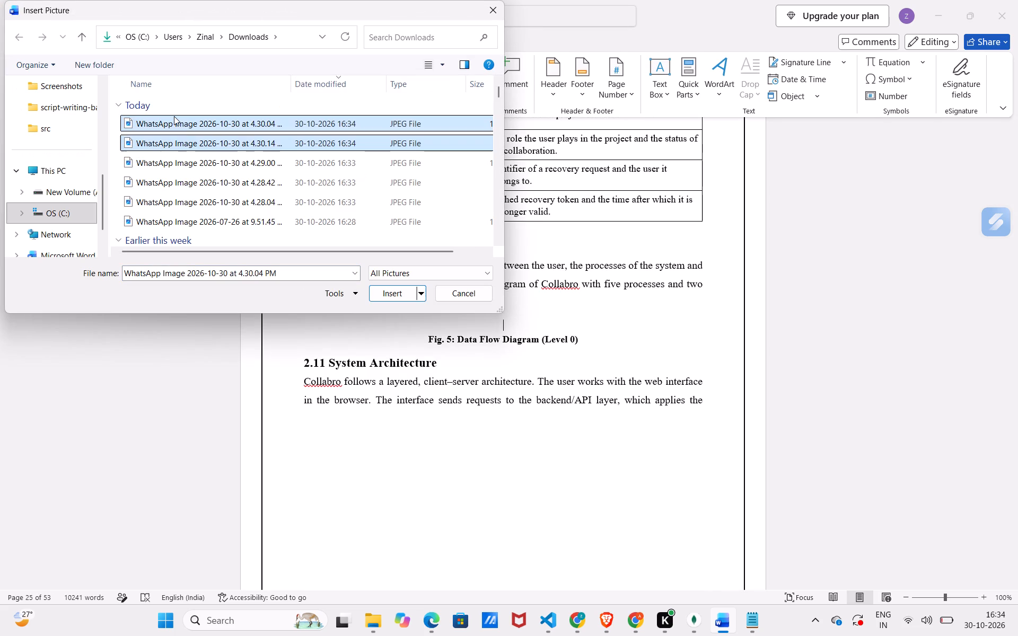
pyautogui.click(376, 294)
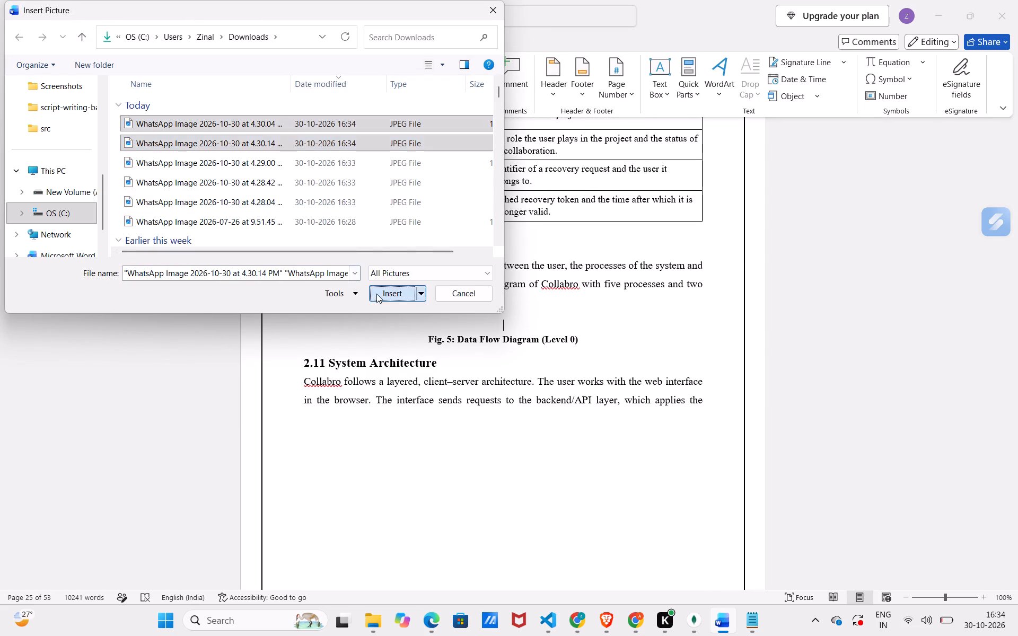
pyautogui.scroll(1, 376, 294)
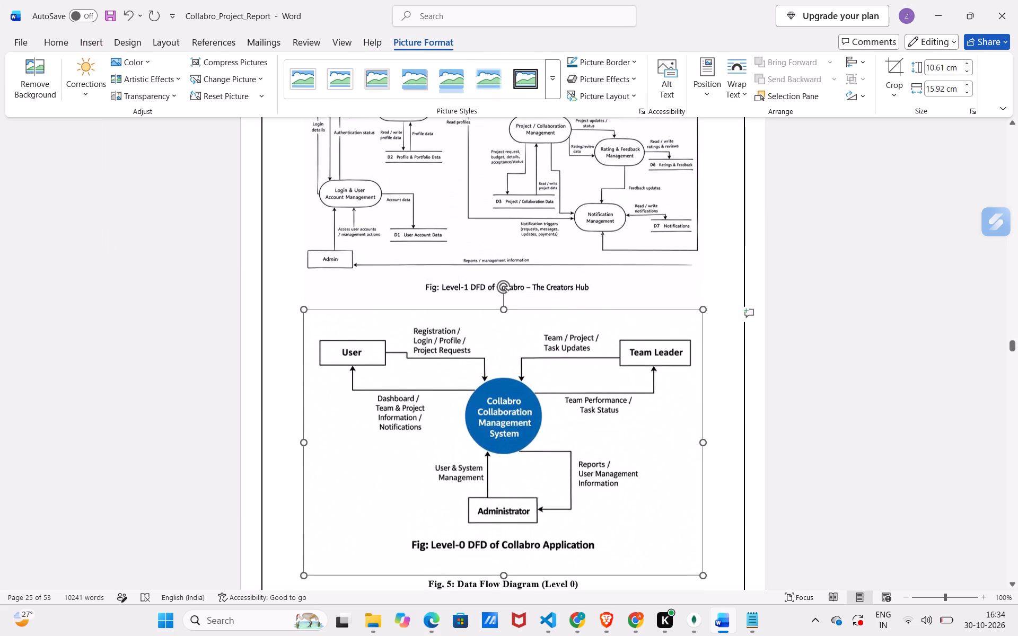
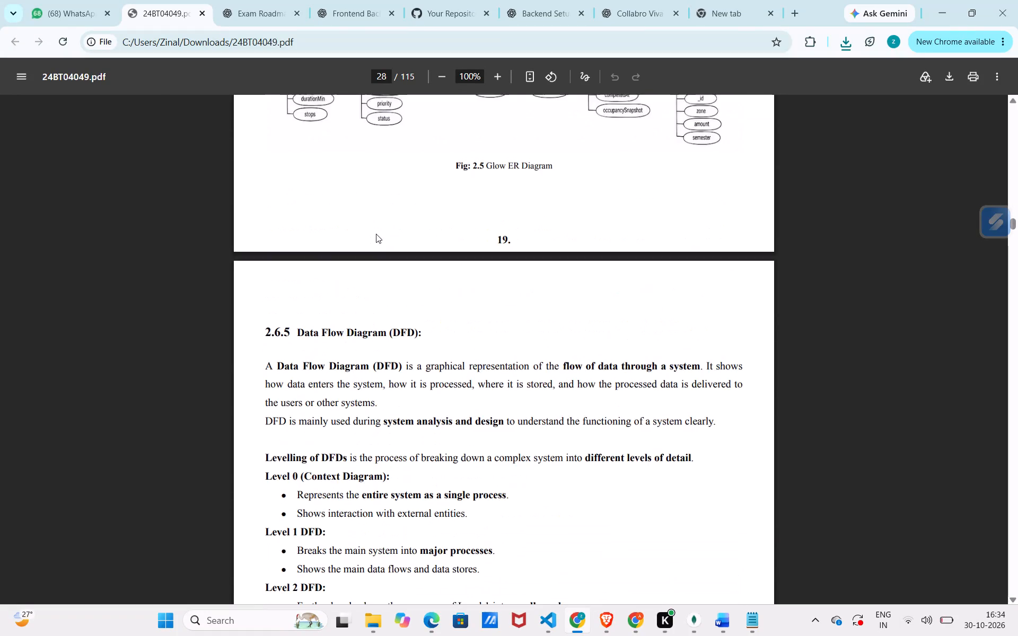
pyautogui.scroll(6, 376, 234)
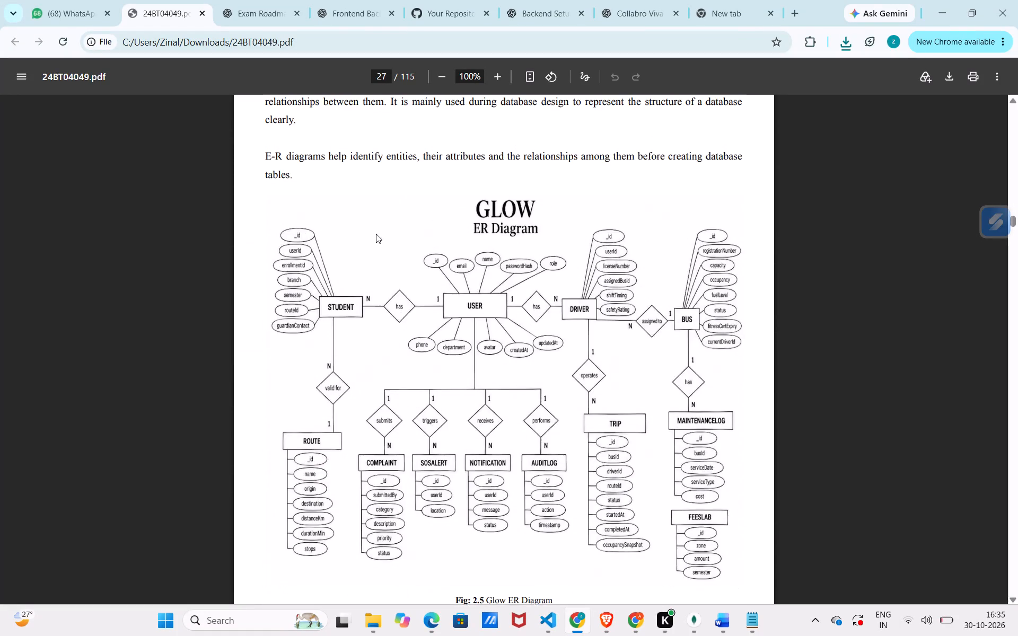
pyautogui.scroll(3, 376, 234)
pyautogui.scroll(-1, 376, 234)
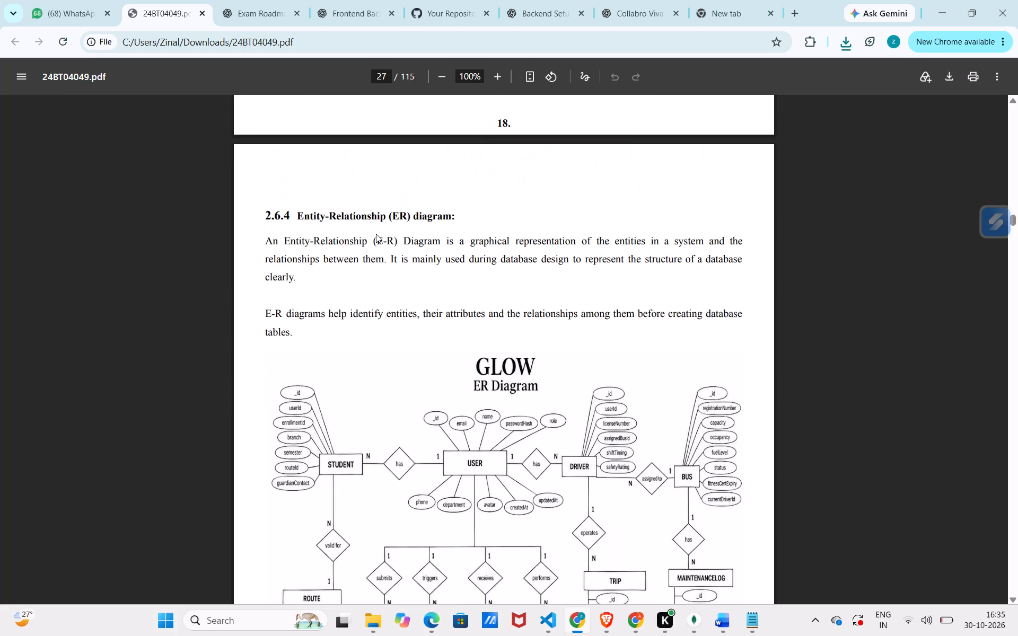
pyautogui.scroll(-6, 376, 234)
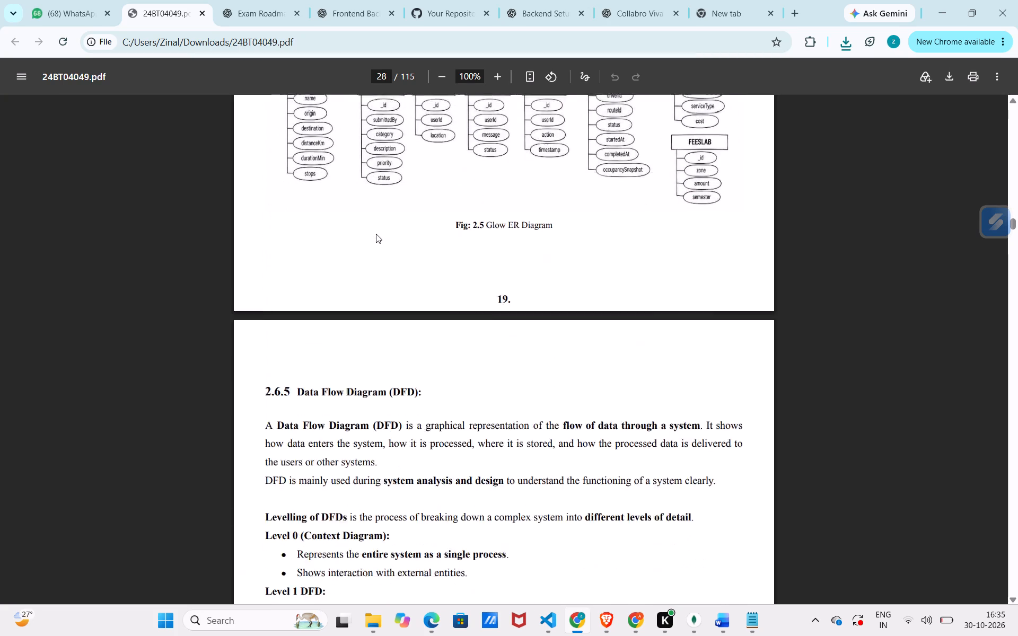
pyautogui.scroll(-3, 376, 234)
pyautogui.scroll(3, 376, 234)
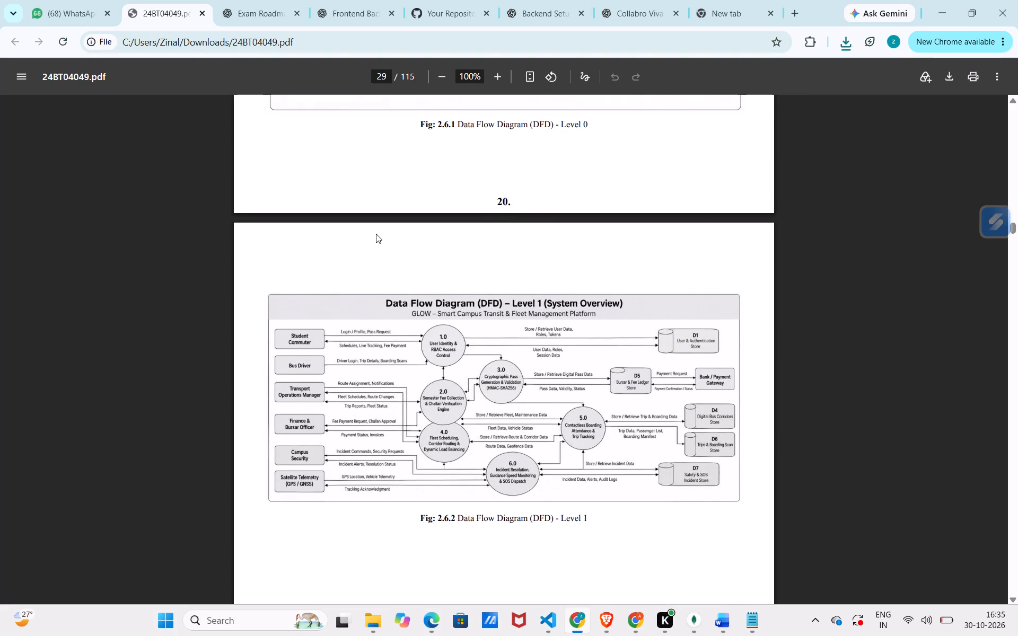
pyautogui.scroll(1, 376, 234)
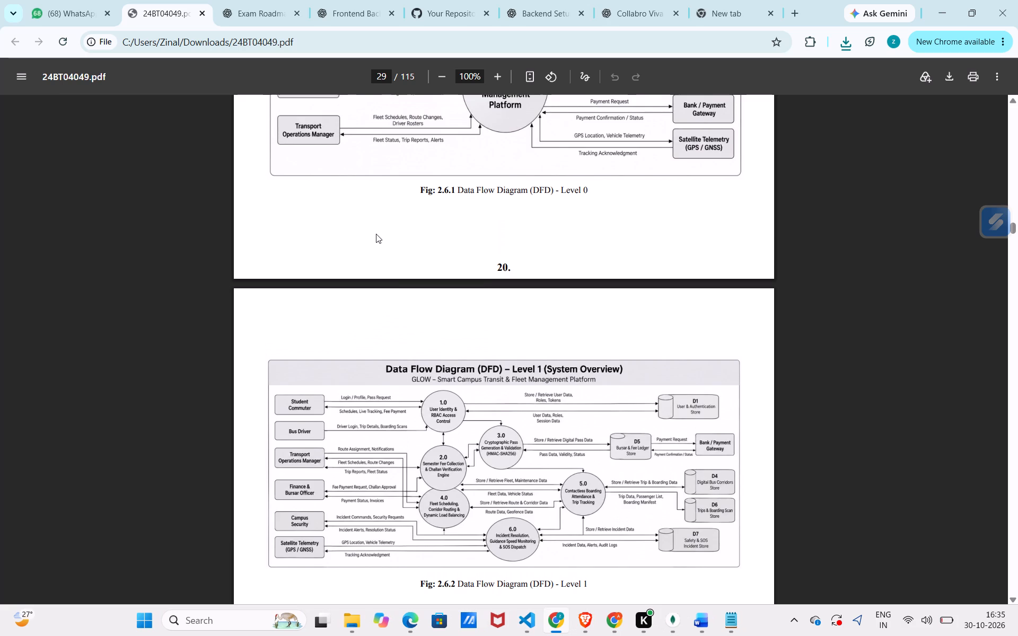
# In the Word report, paste the copied Level-1 DFD of Collabro on a new line below the Fig. 5: Data Flow Diagram (Level 0) caption.
pyautogui.click(548, 625)
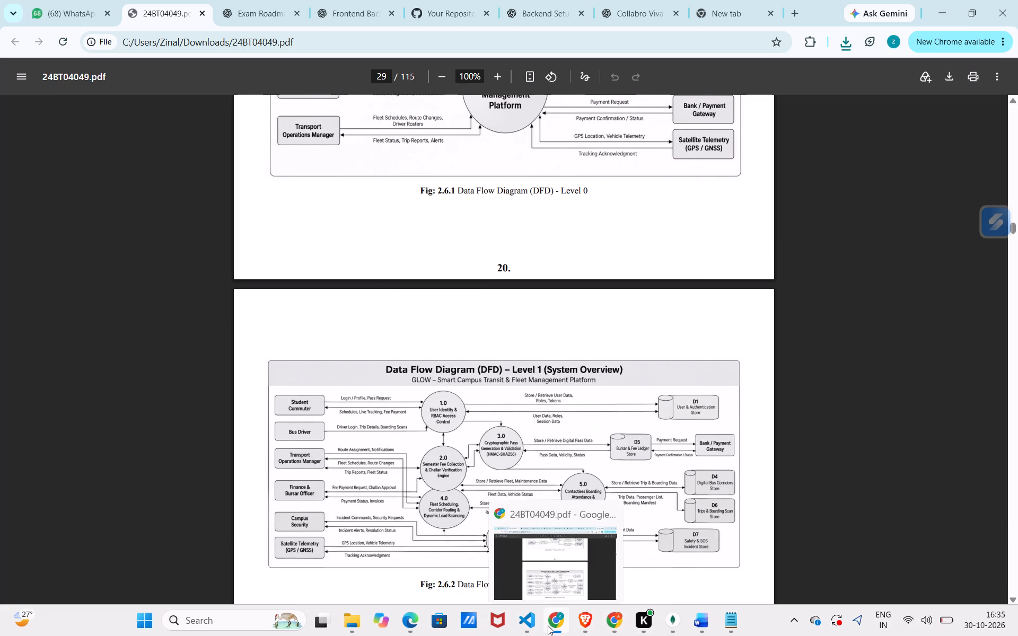
pyautogui.click(638, 489)
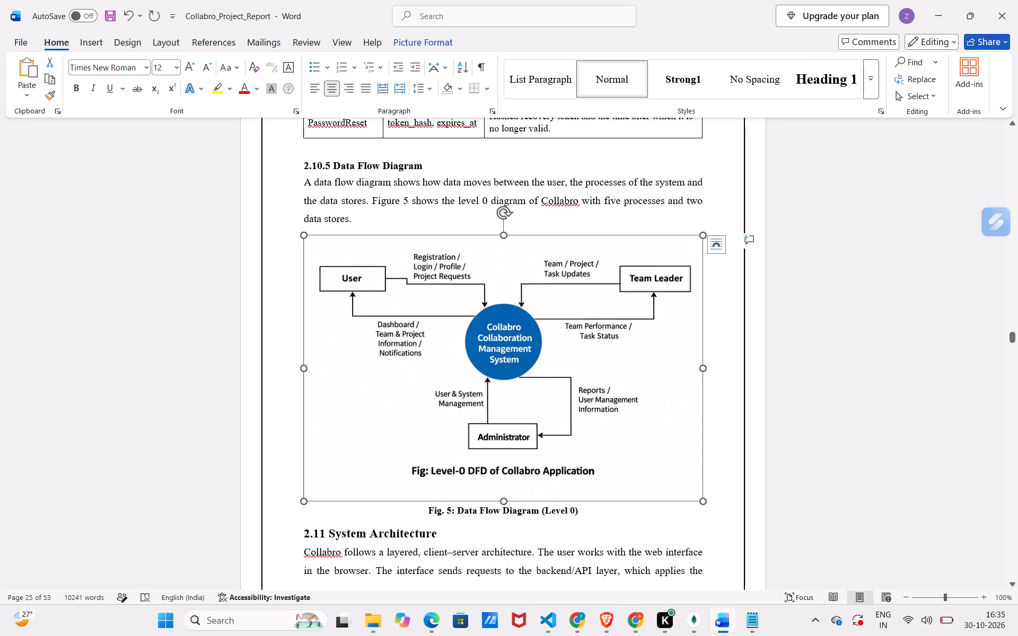
pyautogui.click(638, 489)
pyautogui.click(703, 525)
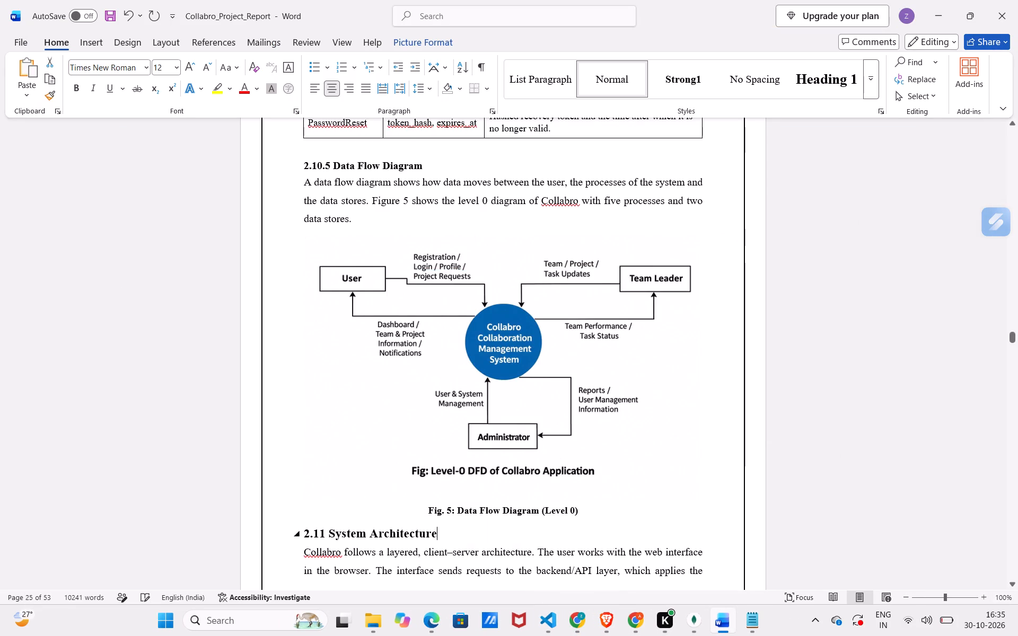
pyautogui.click(686, 497)
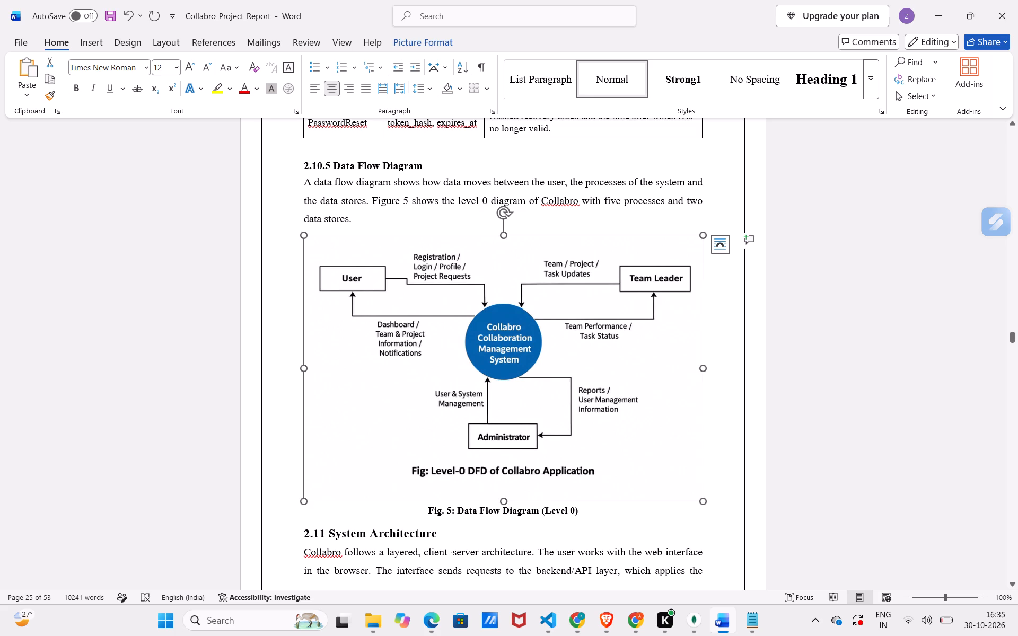
pyautogui.click(677, 506)
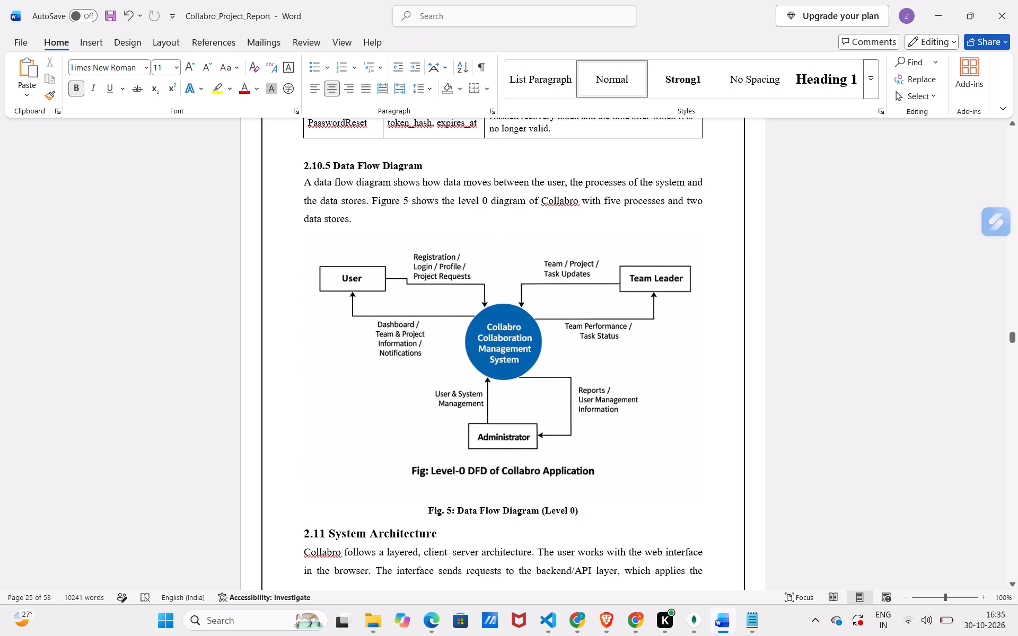
pyautogui.press('Return')
pyautogui.hotkey('ctrl', 'v')
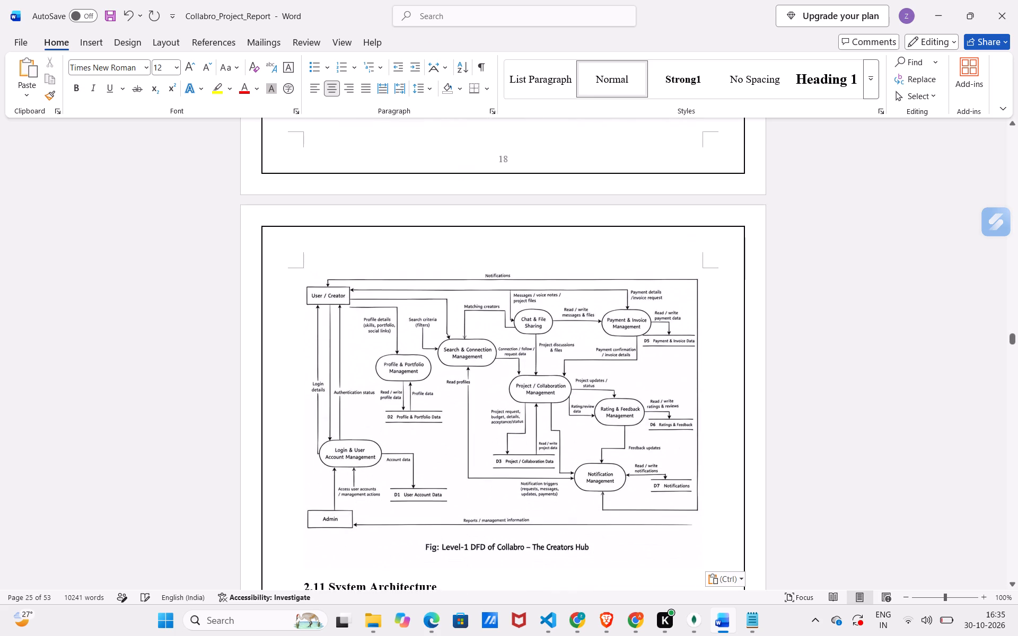
# Select the layered diagram picture above the Fig. 6: System Architecture caption in section 2.11.
pyautogui.scroll(-1, 677, 506)
pyautogui.scroll(4, 677, 506)
pyautogui.scroll(-1, 677, 506)
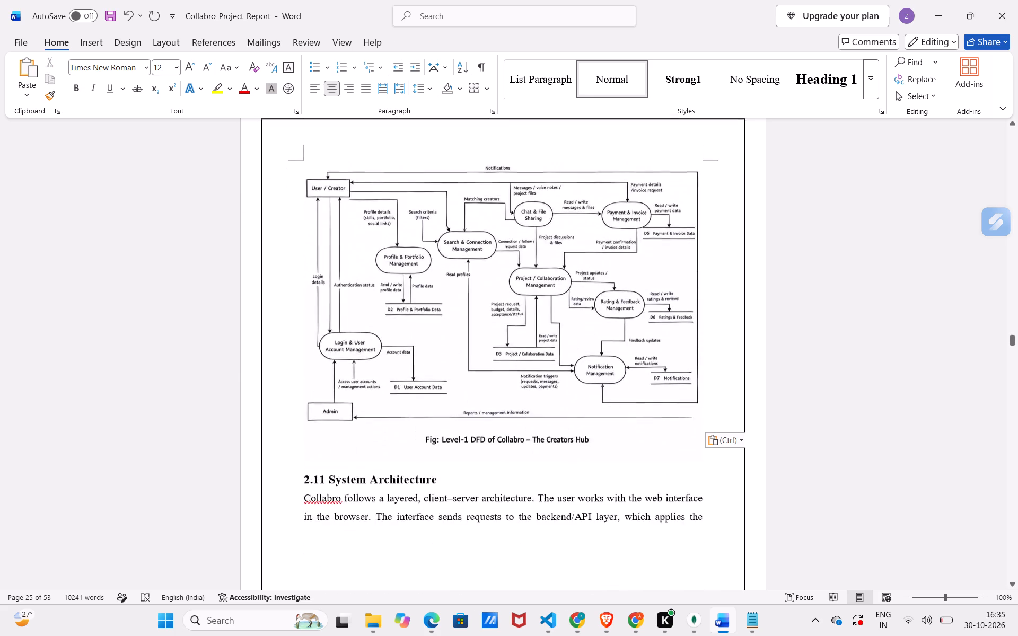
pyautogui.scroll(-1, 677, 506)
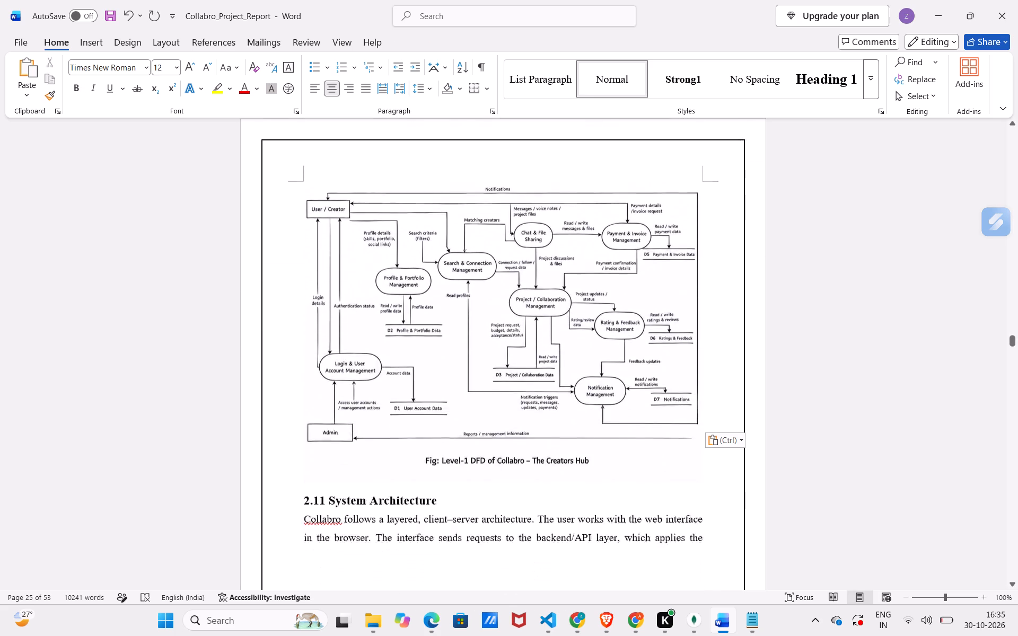
pyautogui.scroll(-1, 677, 506)
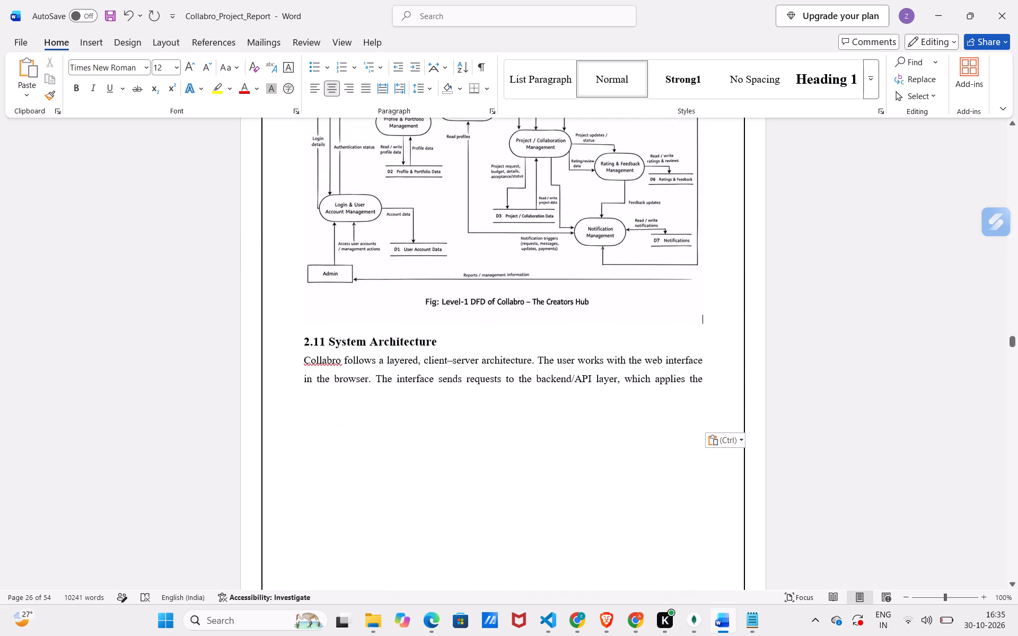
pyautogui.scroll(-5, 492, 444)
pyautogui.scroll(2, 492, 444)
pyautogui.scroll(-2, 492, 444)
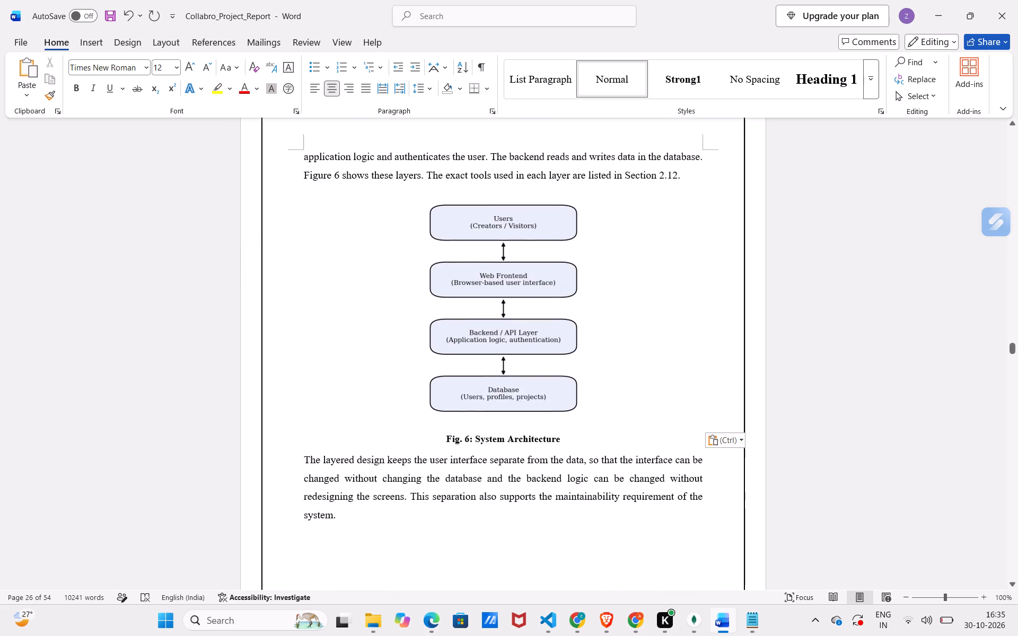
pyautogui.click(531, 366)
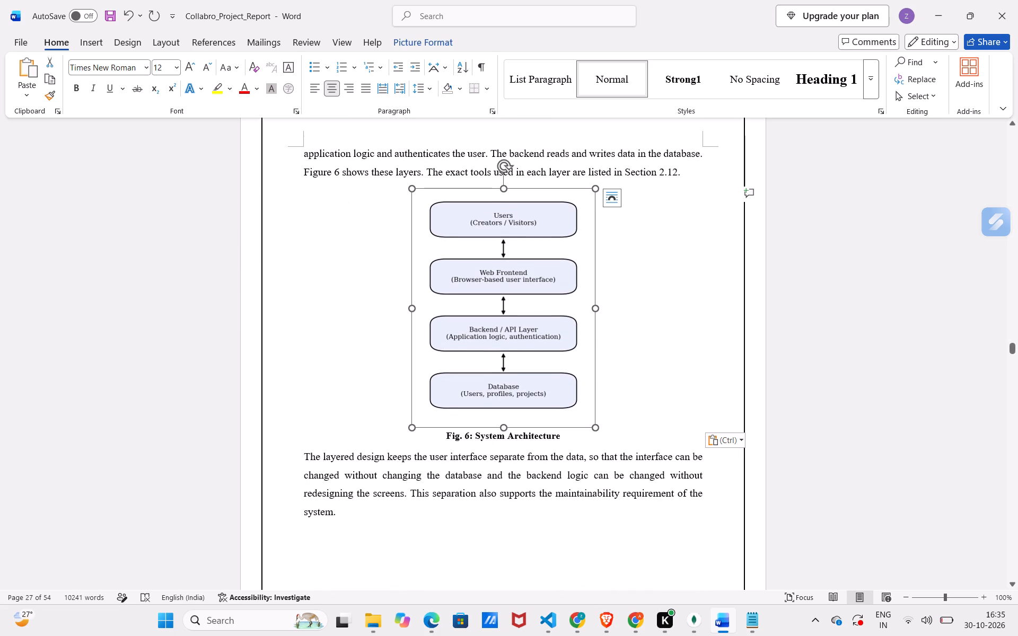
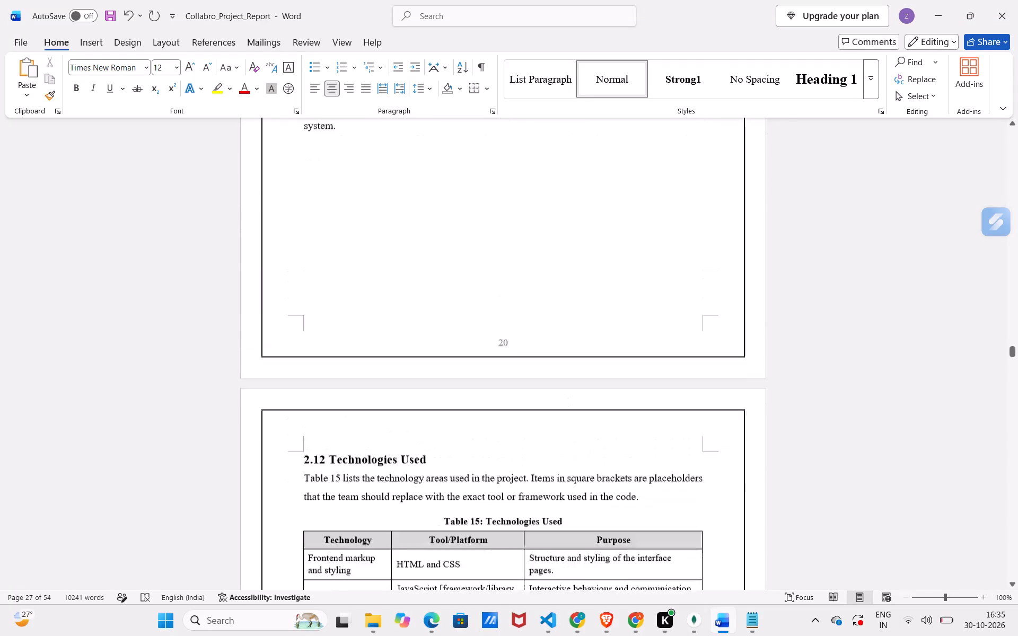
# Undo the last edit at the picture spot above the Fig. 6: System Architecture caption in section 2.11.
pyautogui.scroll(1, 568, 398)
pyautogui.hotkey('ctrl', 'z')
pyautogui.scroll(1, 568, 398)
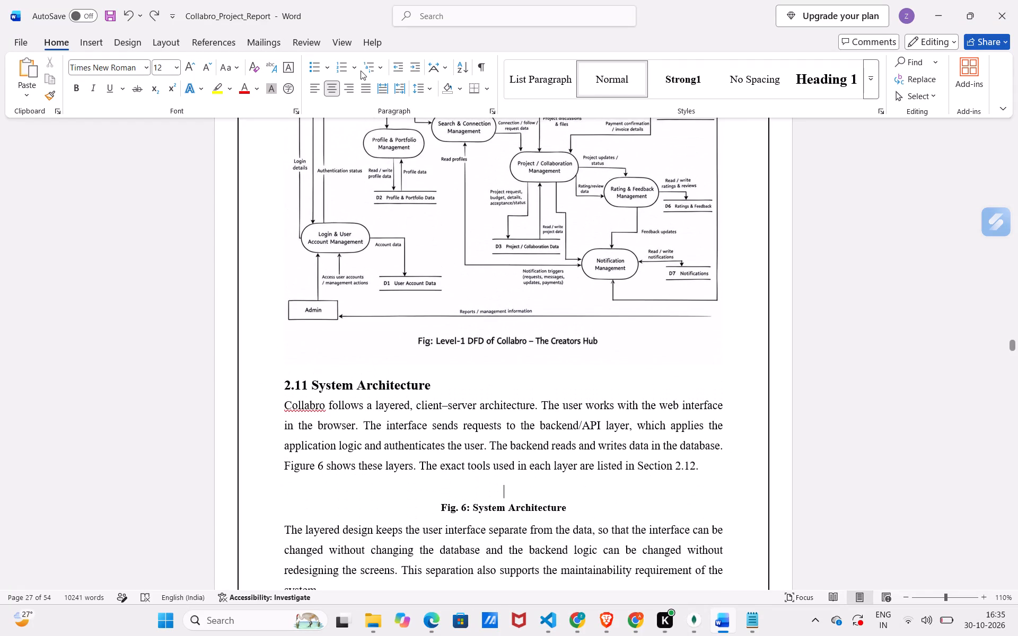
# Insert the picture WhatsApp Image 2026-10-30 at 4.29.45 PM from Downloads on the empty line above the Fig. 6: System Architecture caption.
pyautogui.click(95, 45)
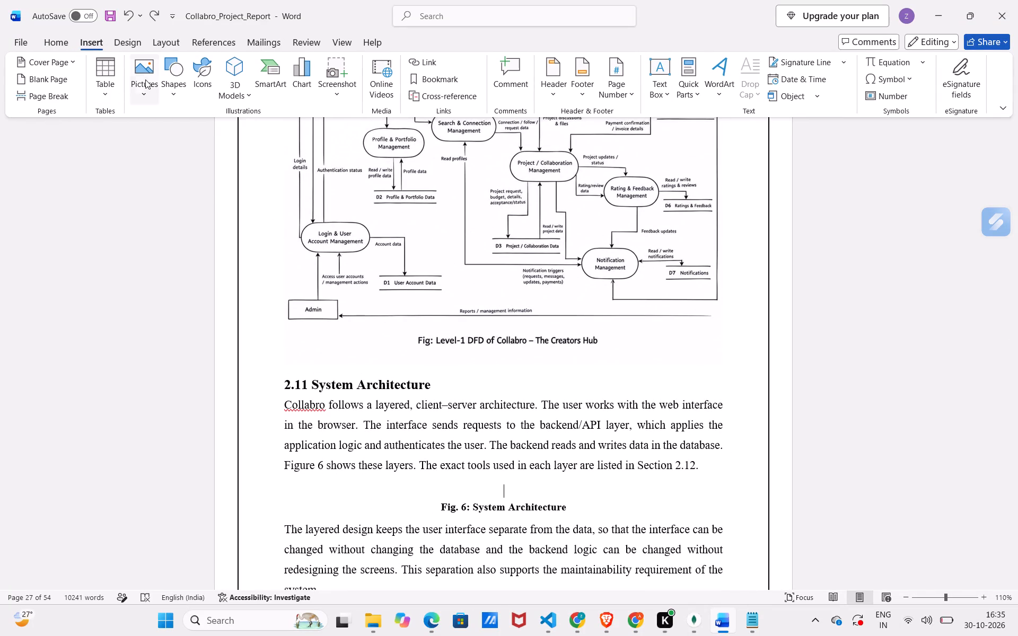
pyautogui.click(148, 80)
pyautogui.click(187, 130)
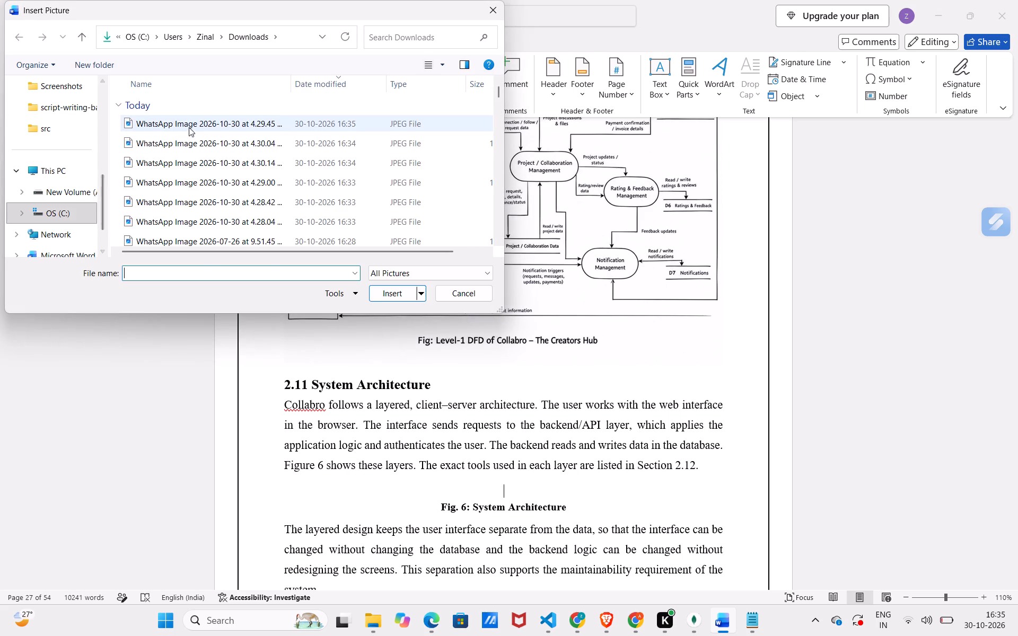
pyautogui.click(197, 121)
pyautogui.click(388, 291)
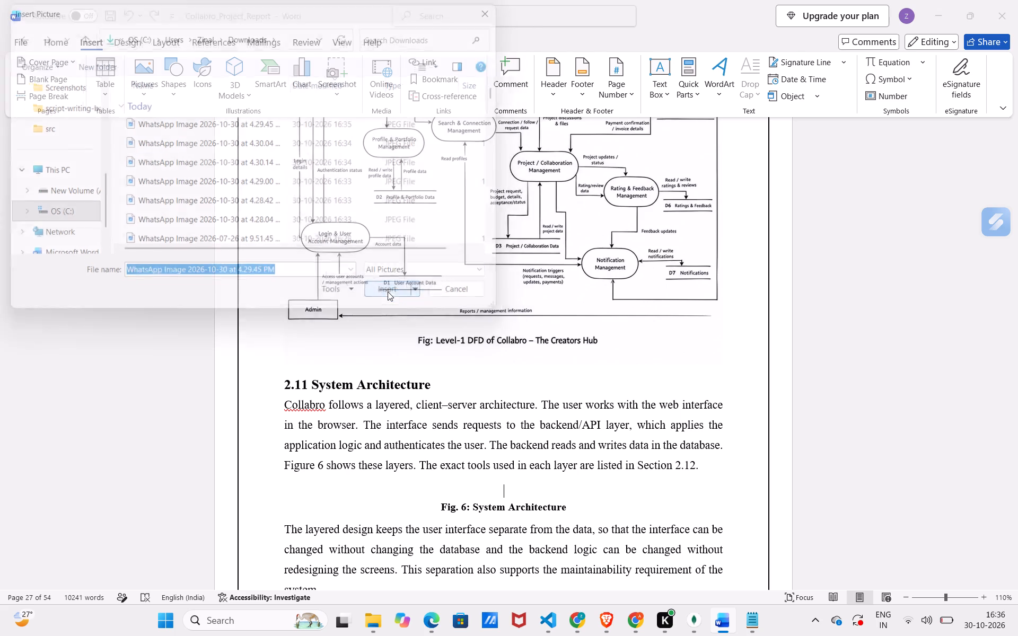
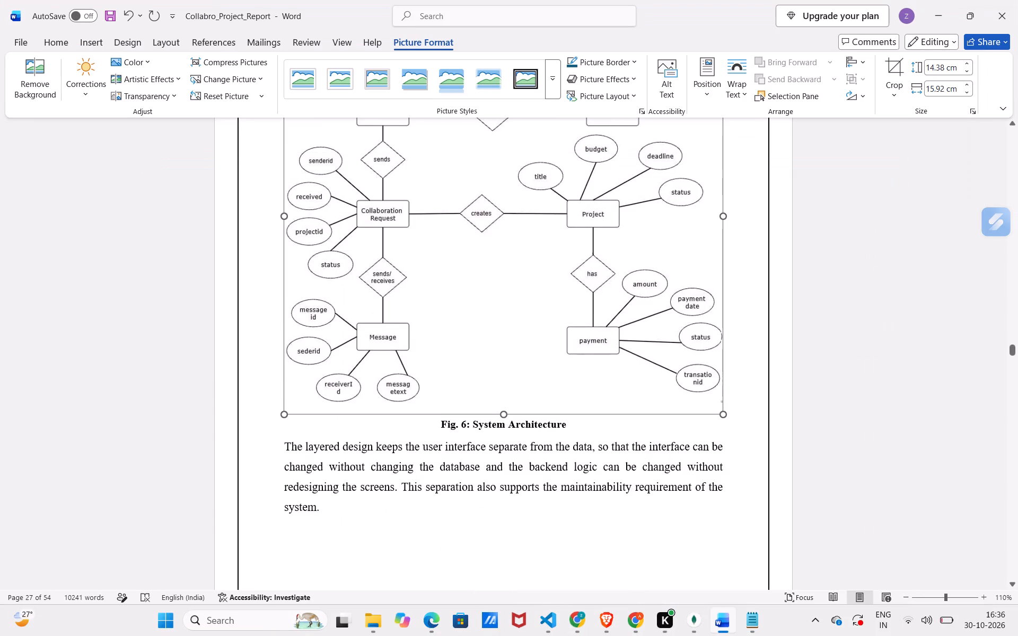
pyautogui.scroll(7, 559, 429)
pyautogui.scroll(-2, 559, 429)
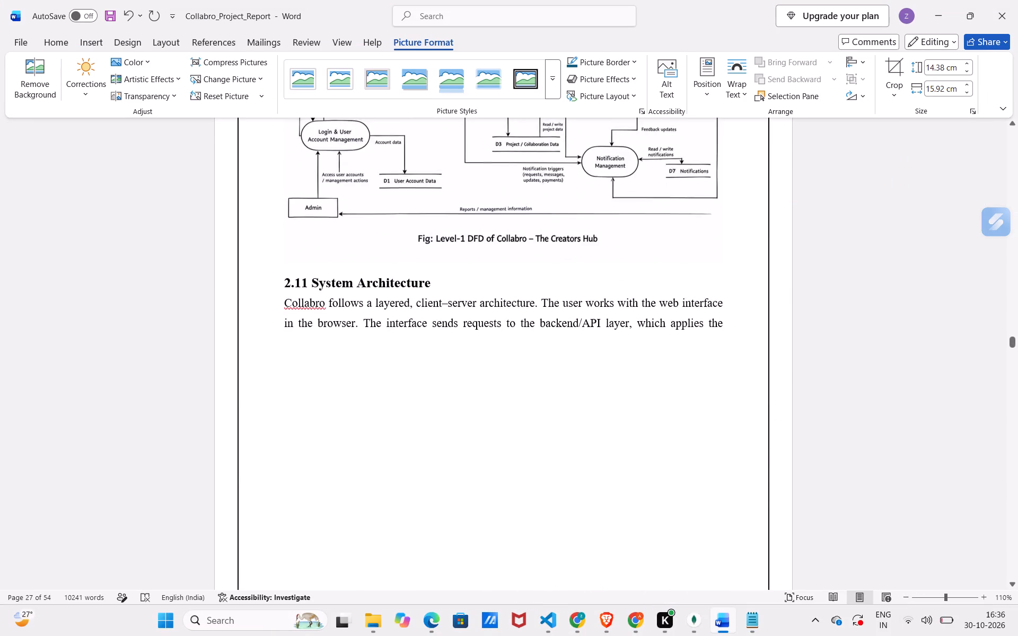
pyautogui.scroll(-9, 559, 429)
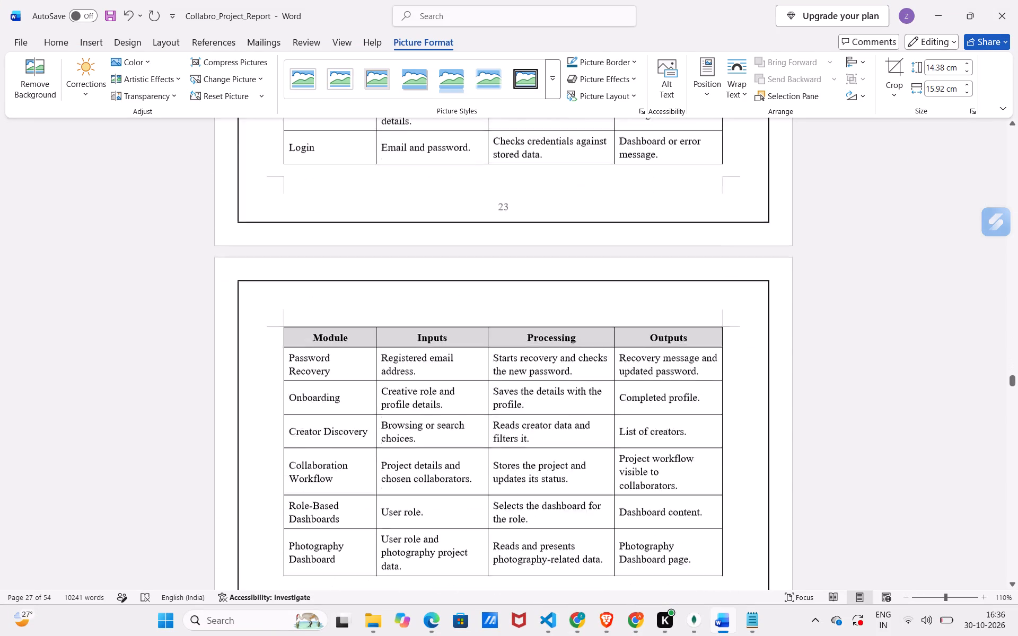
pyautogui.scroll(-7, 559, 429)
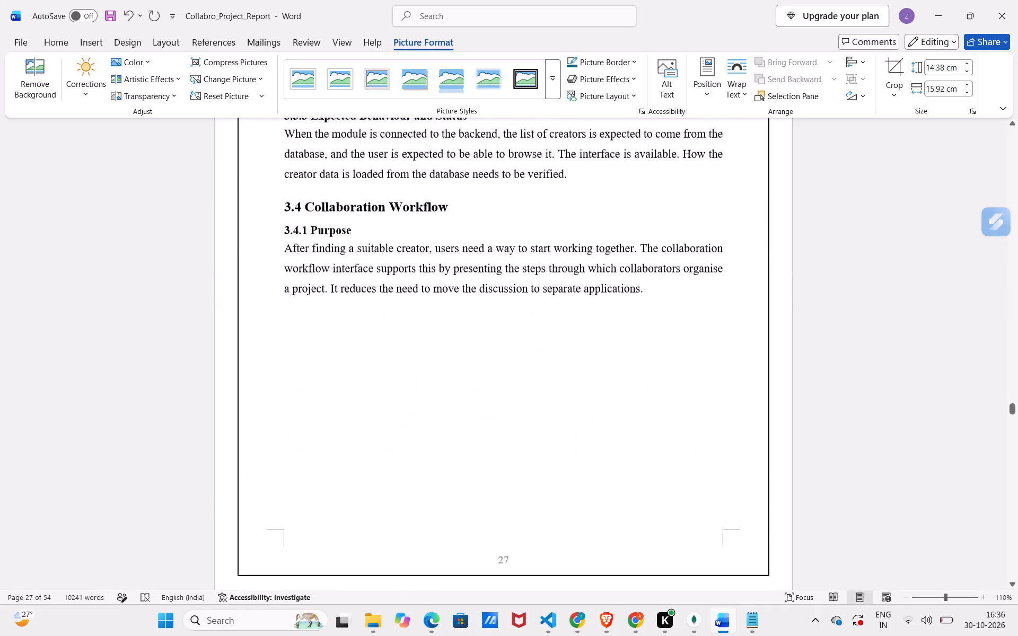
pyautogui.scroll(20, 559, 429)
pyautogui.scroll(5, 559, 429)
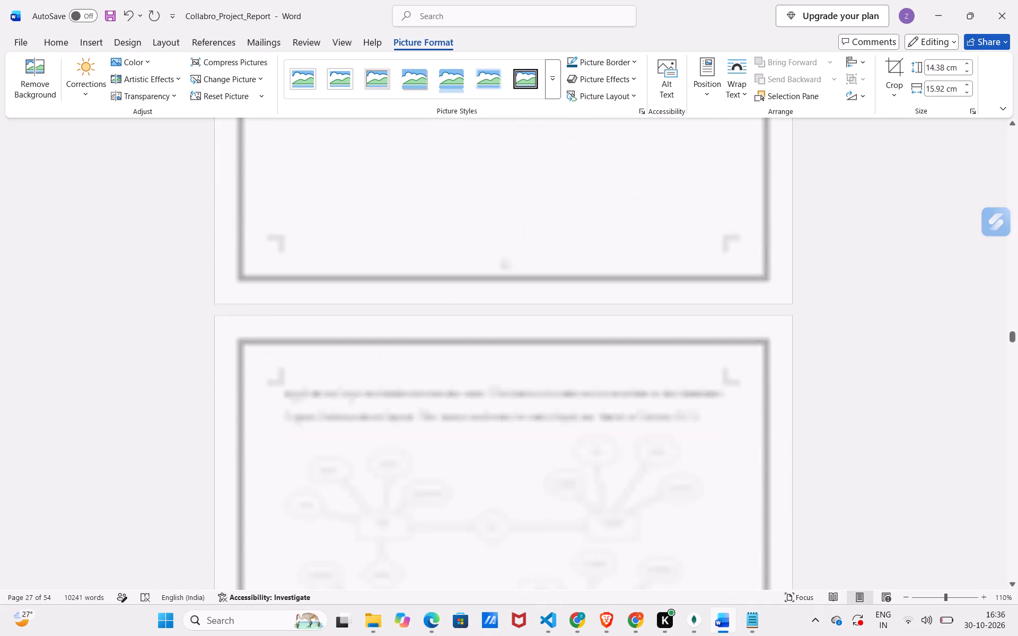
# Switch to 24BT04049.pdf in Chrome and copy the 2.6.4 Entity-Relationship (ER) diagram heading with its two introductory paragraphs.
pyautogui.click(582, 629)
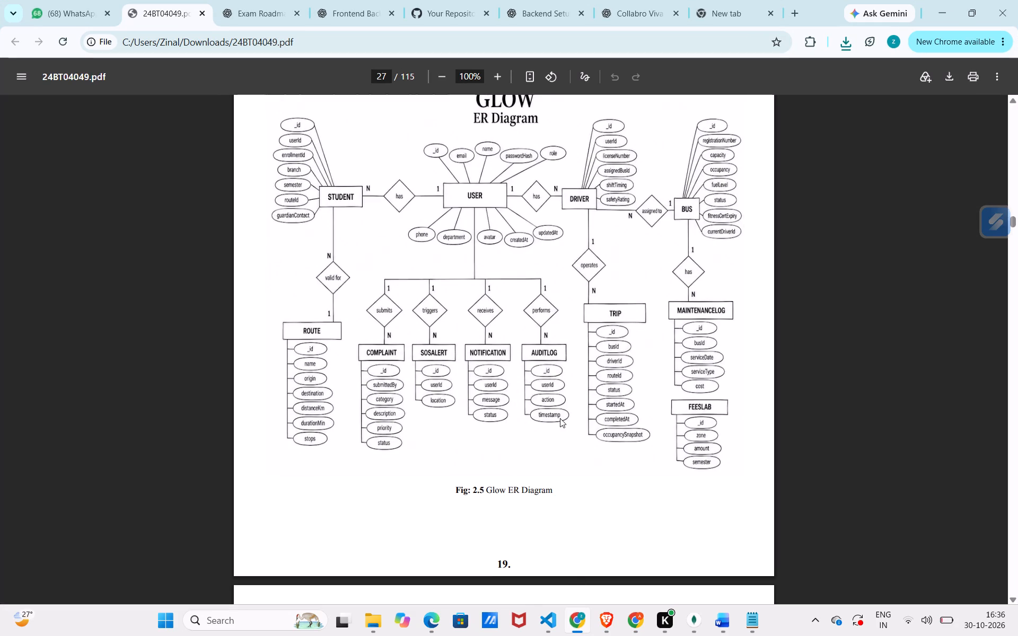
pyautogui.scroll(6, 560, 418)
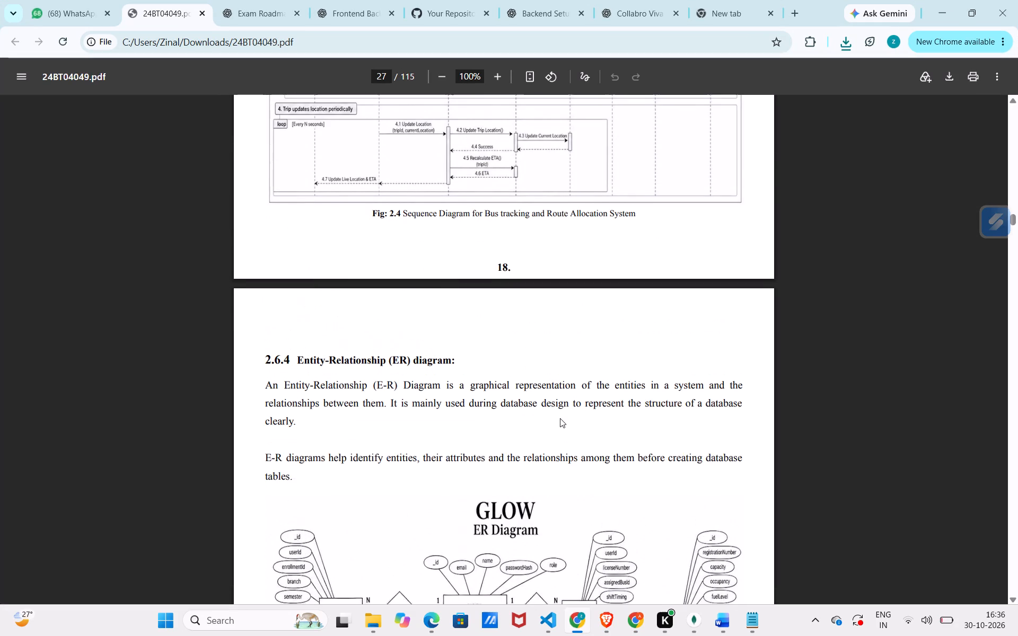
pyautogui.scroll(1, 560, 418)
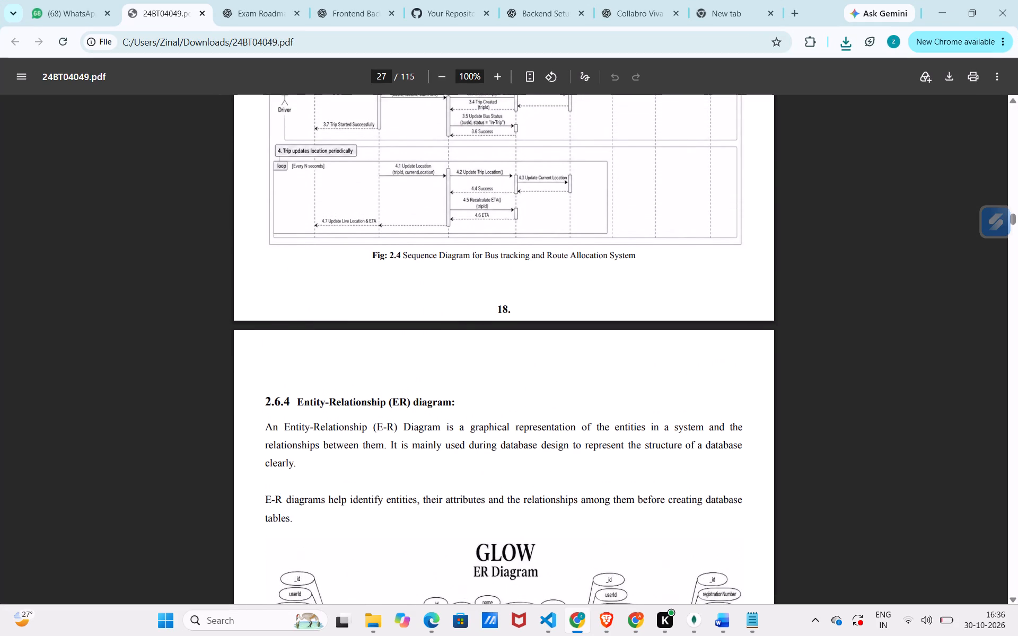
pyautogui.moveTo(264, 401); pyautogui.dragTo(352, 535)
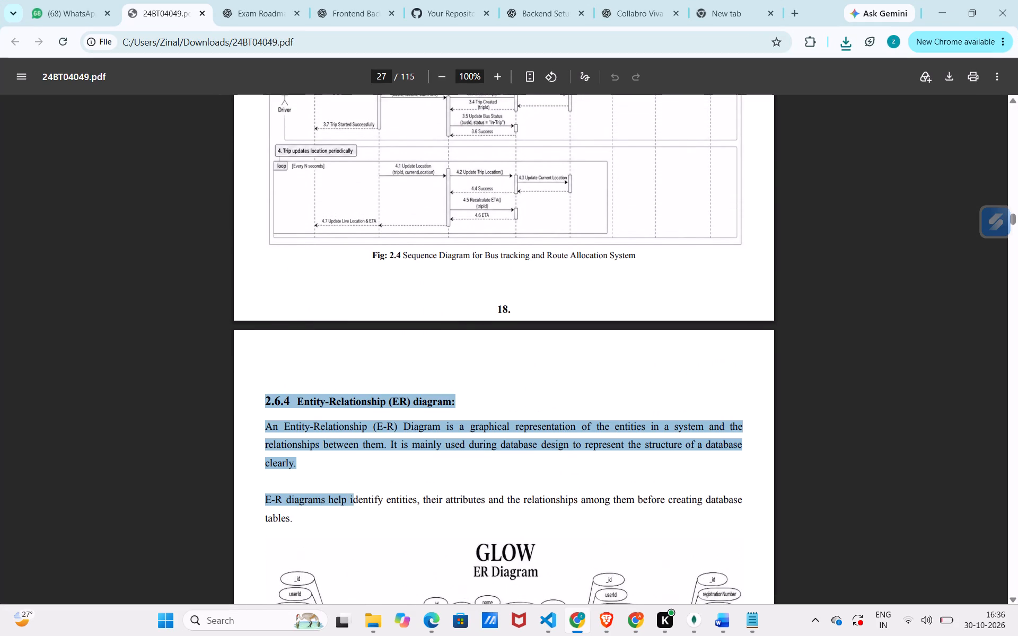
pyautogui.moveTo(352, 535); pyautogui.dragTo(310, 524)
pyautogui.hotkey('ctrl', 'c')
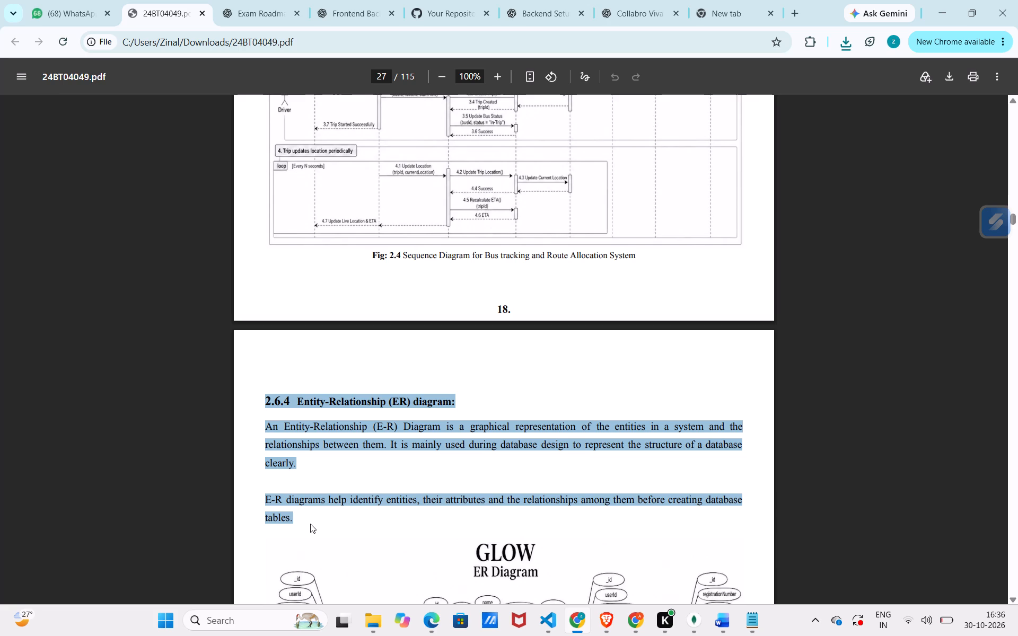
# Switch back to the Collabro report in Word and find the place for the copied ER diagram text among the Chapter 2 diagram sections.
pyautogui.click(729, 625)
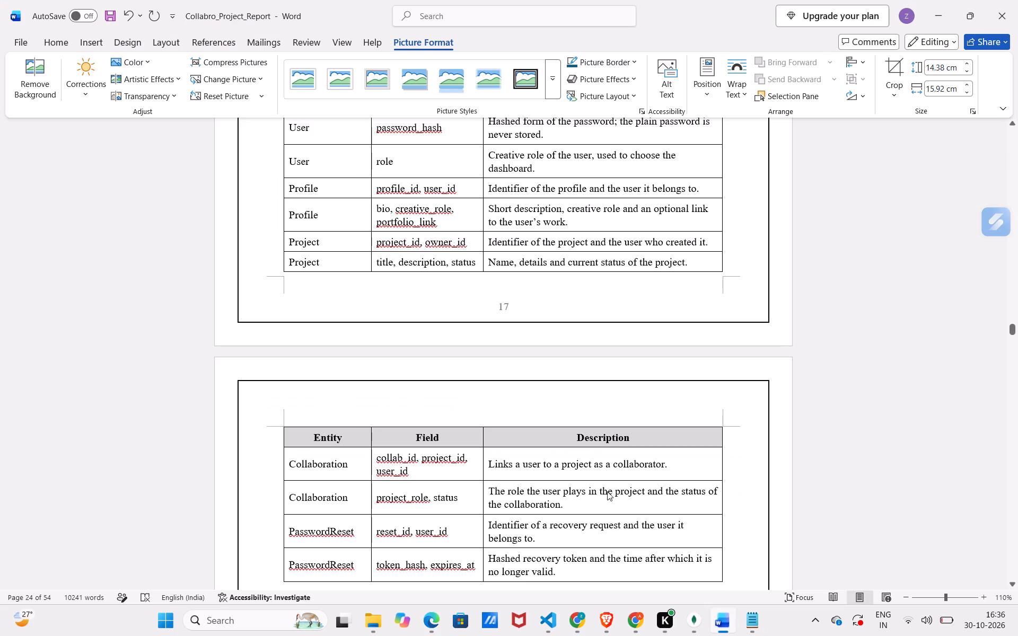
pyautogui.scroll(8, 599, 468)
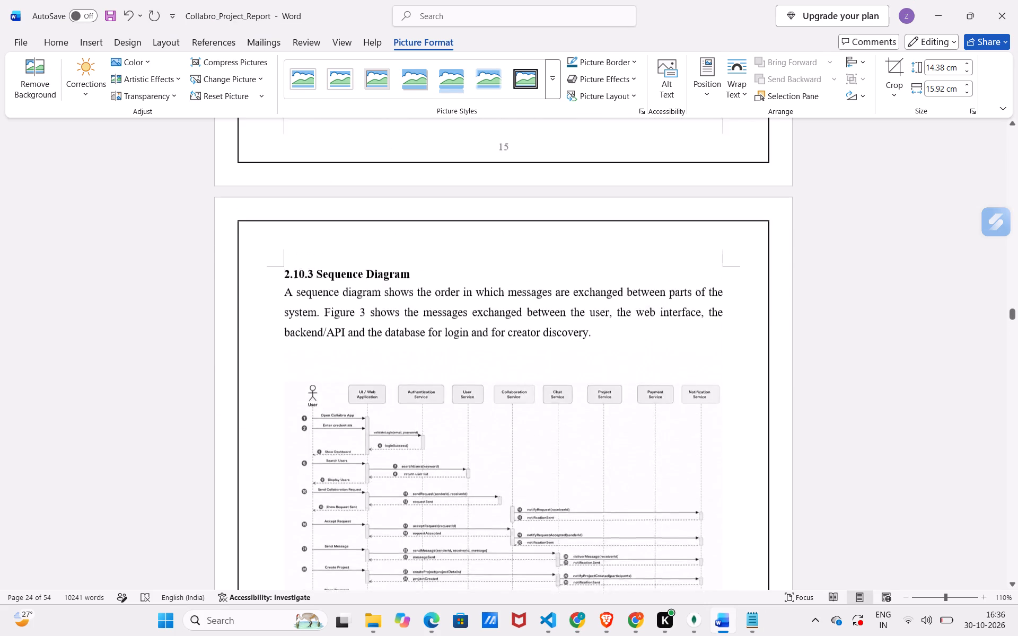
pyautogui.scroll(6, 599, 468)
pyautogui.scroll(-4, 599, 468)
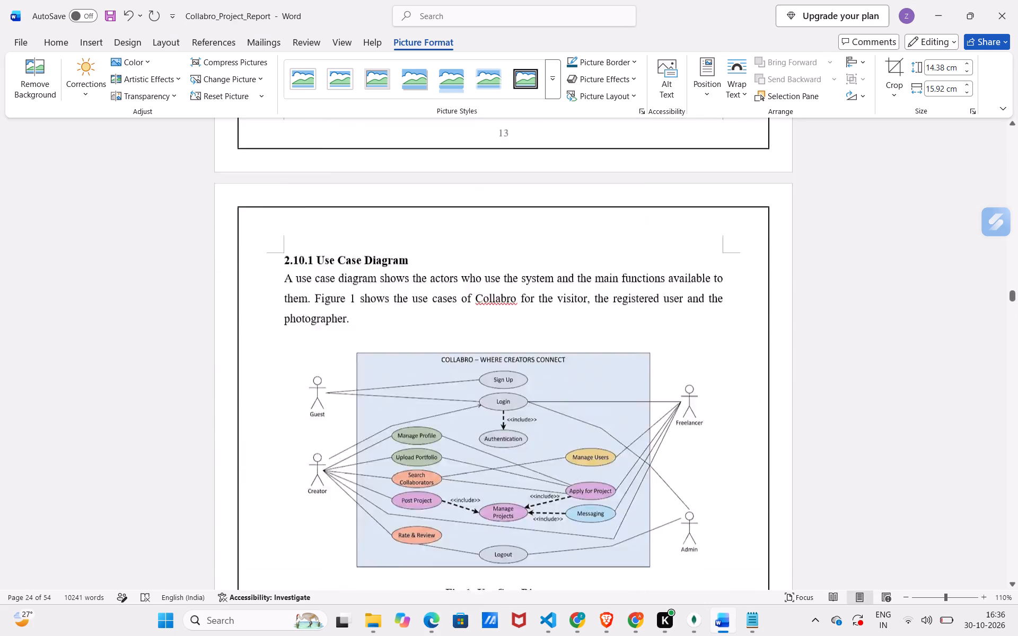
pyautogui.scroll(-9, 599, 468)
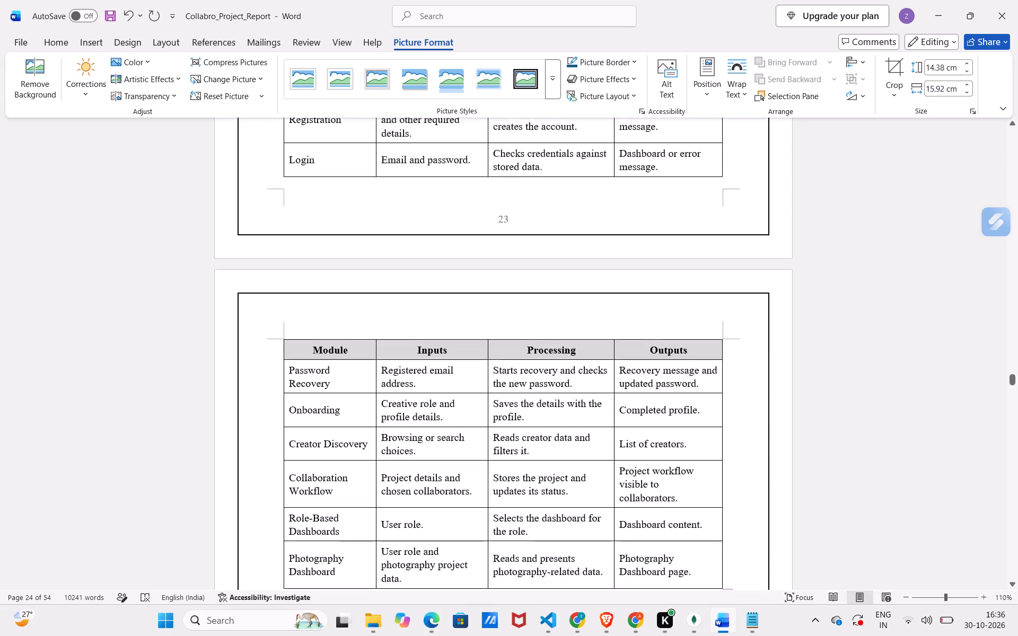